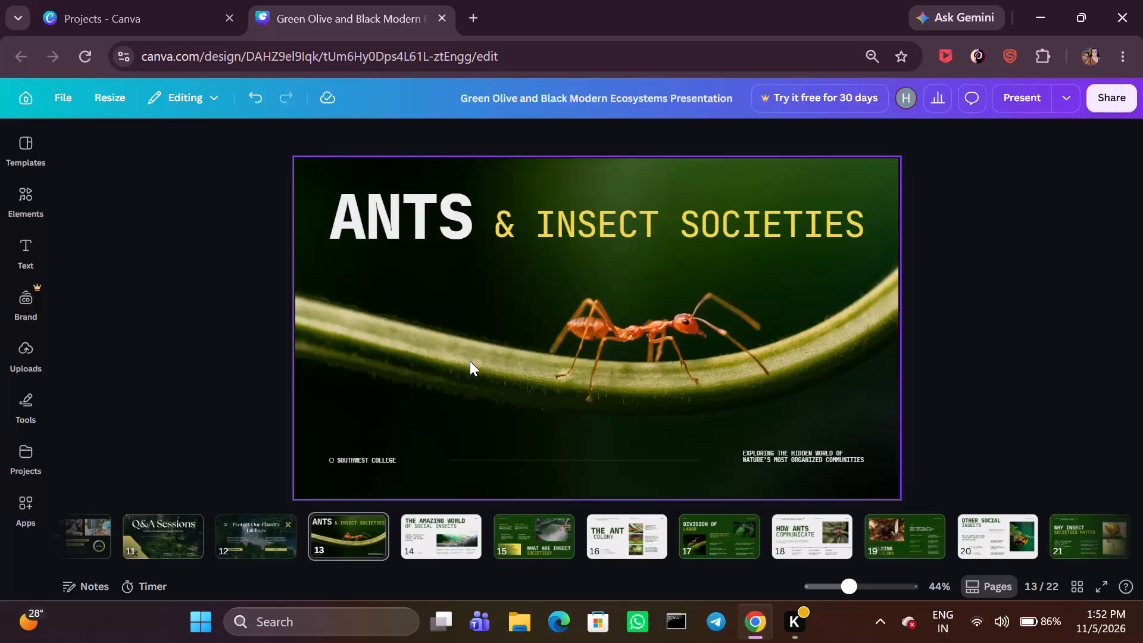
# Replace the Southwest College label on page 13, the ants title slide, with "My Report".
pyautogui.doubleClick(374, 460)
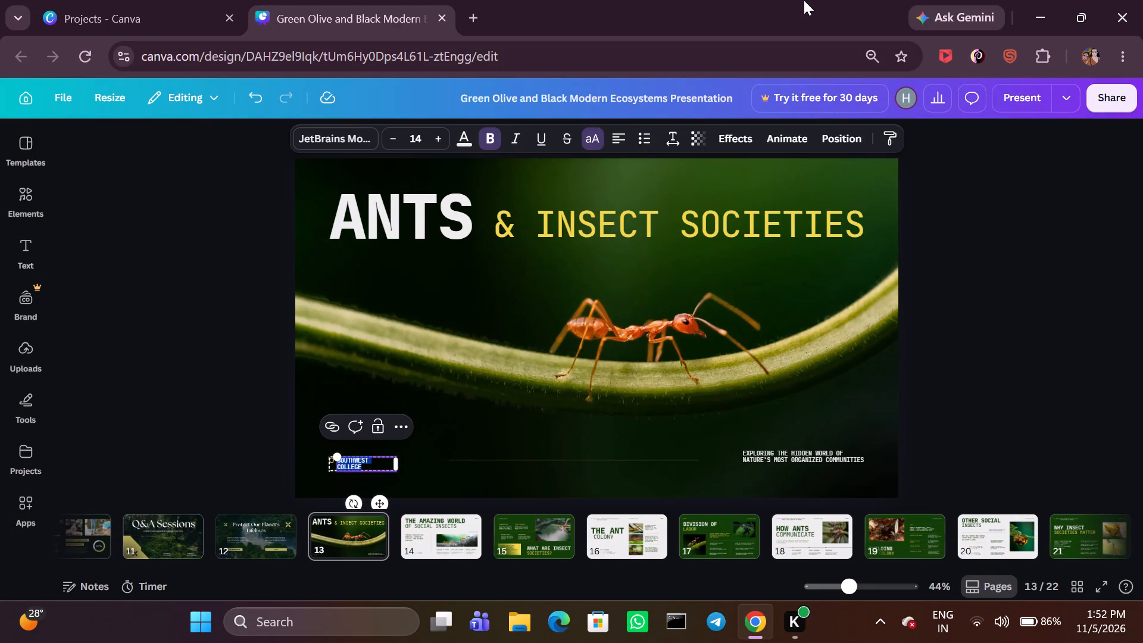
pyautogui.hotkey('shift', 'm')
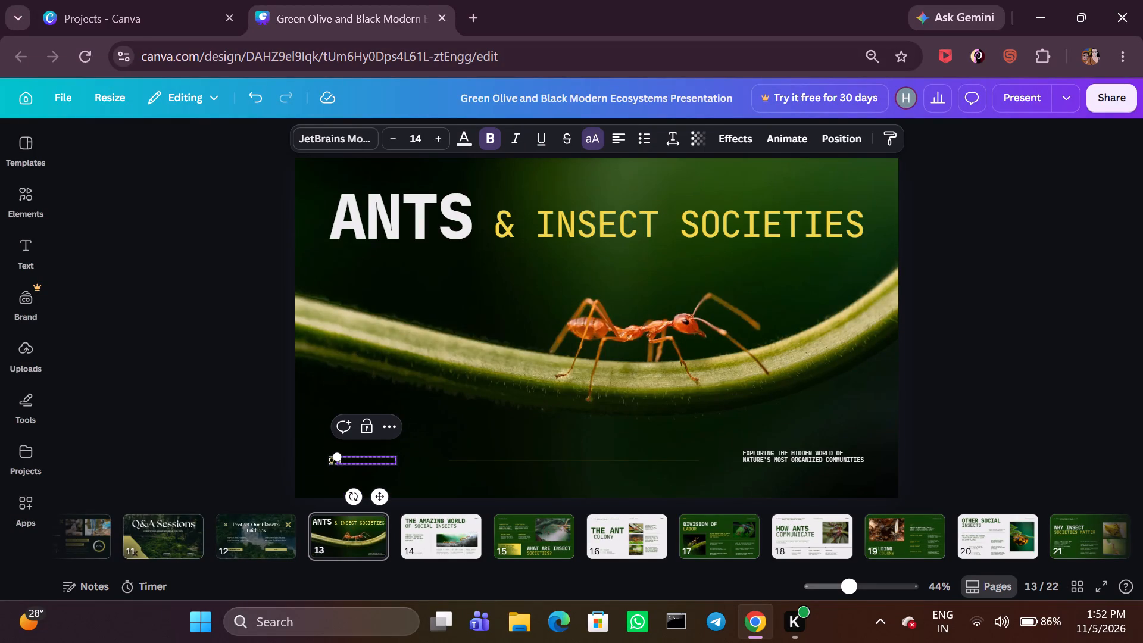
pyautogui.press('BackSpace')
pyautogui.write('My')
pyautogui.press('space')
pyautogui.write('re')
pyautogui.write('poe')
pyautogui.press('BackSpace')
pyautogui.keyDown('ctrl'); pyautogui.scroll(2, 474, 517); pyautogui.keyUp('ctrl')
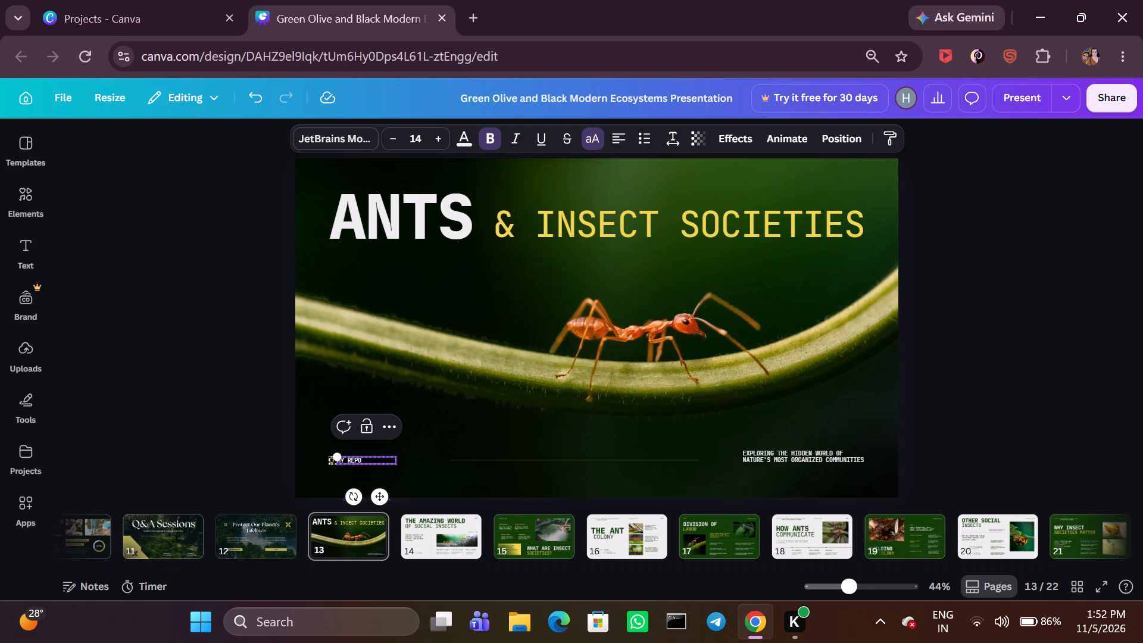
pyautogui.keyDown('ctrl'); pyautogui.scroll(3, 388, 455); pyautogui.keyUp('ctrl')
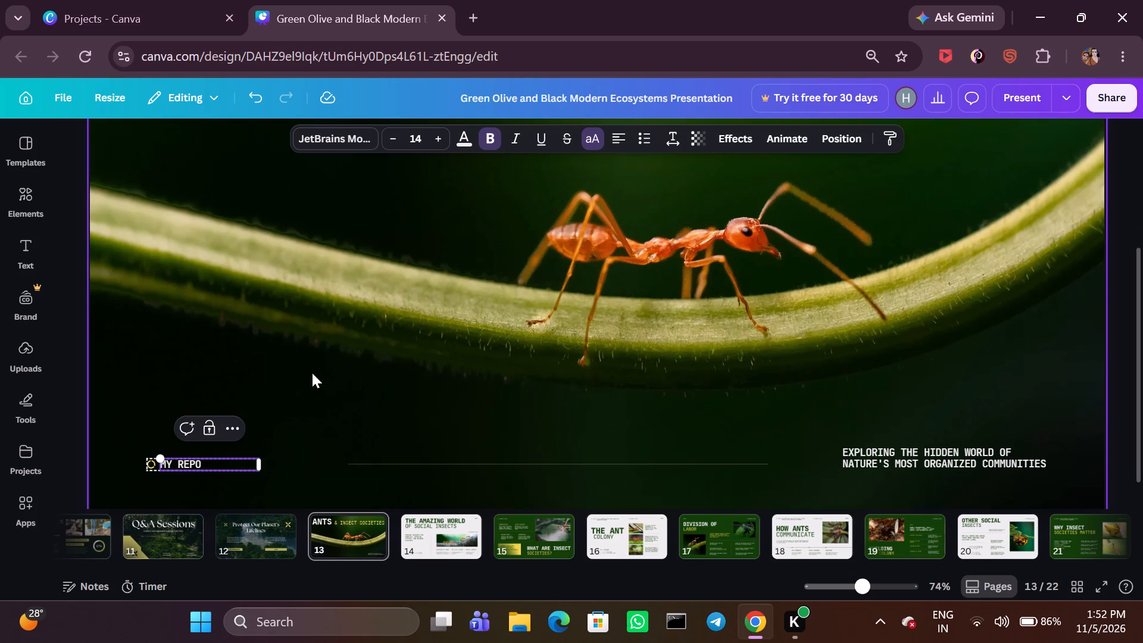
pyautogui.write('rt')
# Examine page 14, The Amazing World of Social Insects, from its heading to the text columns at the bottom.
pyautogui.click(440, 537)
pyautogui.scroll(1, 567, 386)
pyautogui.scroll(-1, 365, 377)
pyautogui.scroll(2, 364, 377)
pyautogui.scroll(-2, 430, 379)
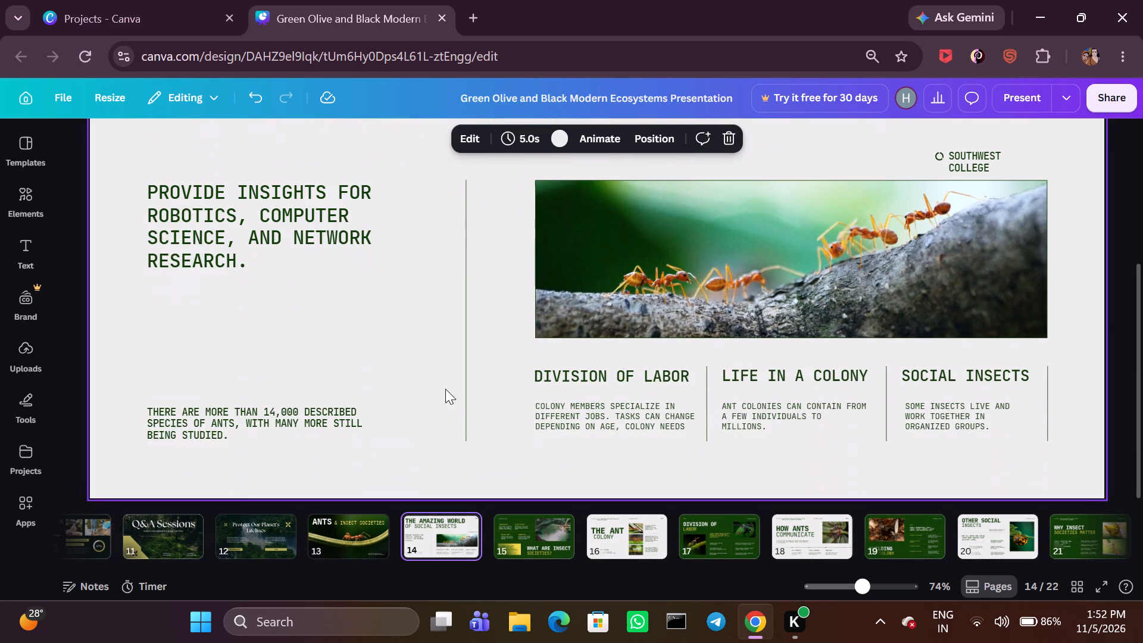
pyautogui.scroll(-1, 608, 404)
pyautogui.scroll(2, 604, 405)
pyautogui.scroll(-1, 603, 410)
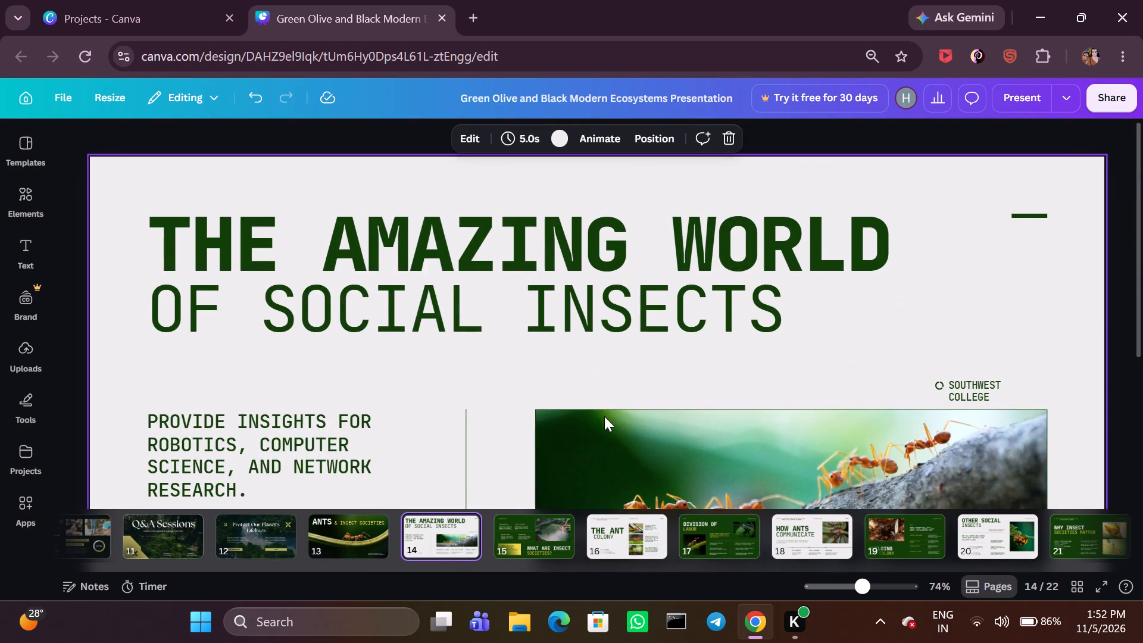
pyautogui.scroll(1, 604, 416)
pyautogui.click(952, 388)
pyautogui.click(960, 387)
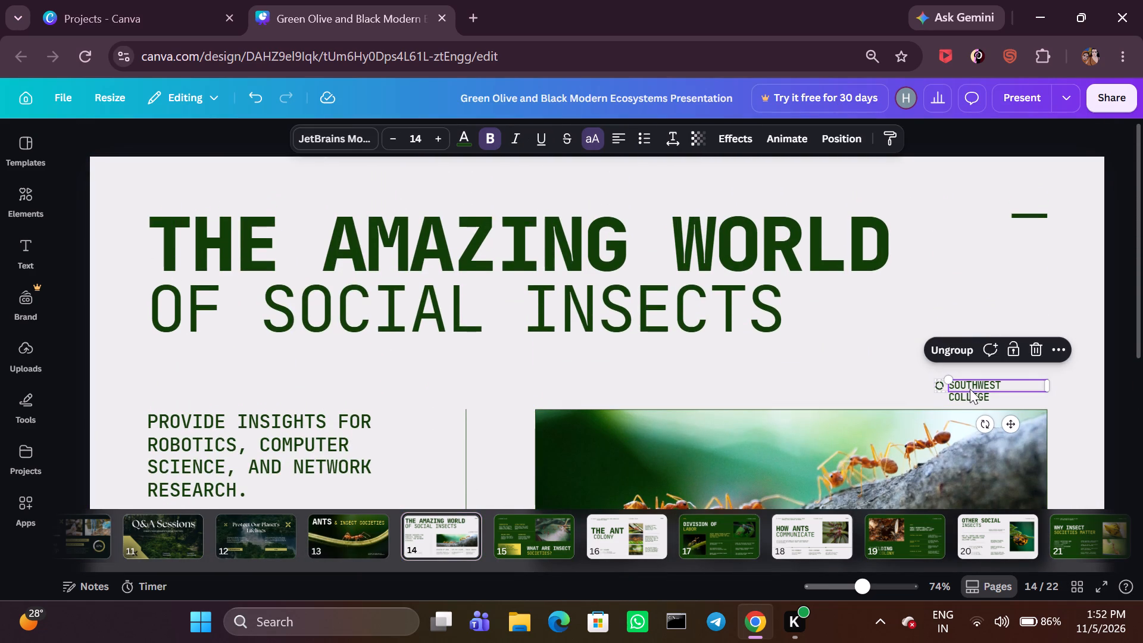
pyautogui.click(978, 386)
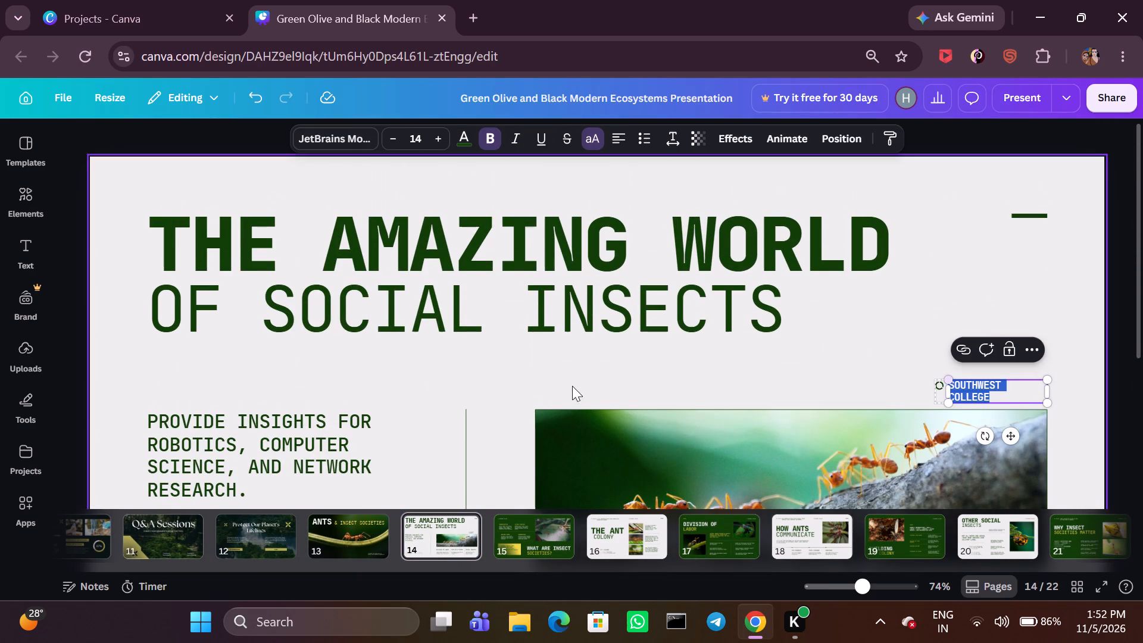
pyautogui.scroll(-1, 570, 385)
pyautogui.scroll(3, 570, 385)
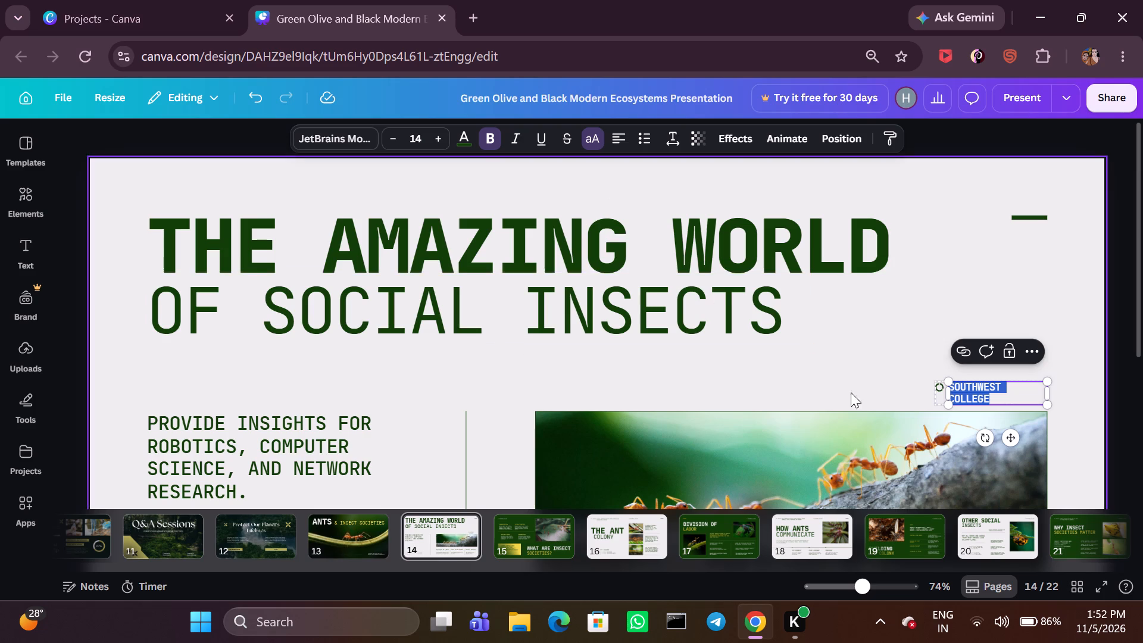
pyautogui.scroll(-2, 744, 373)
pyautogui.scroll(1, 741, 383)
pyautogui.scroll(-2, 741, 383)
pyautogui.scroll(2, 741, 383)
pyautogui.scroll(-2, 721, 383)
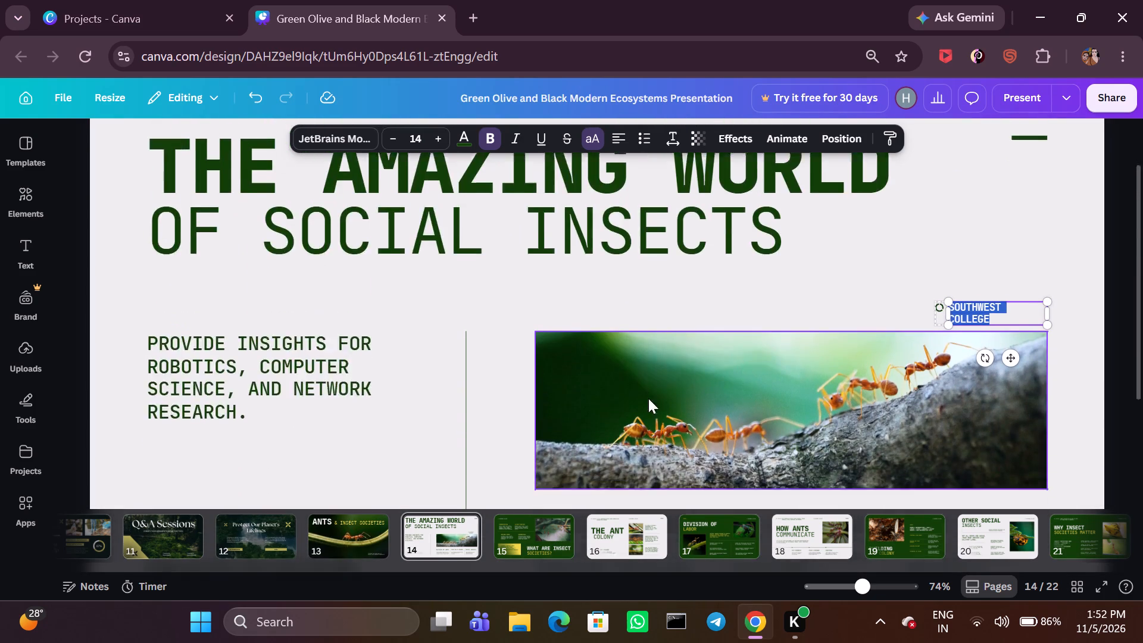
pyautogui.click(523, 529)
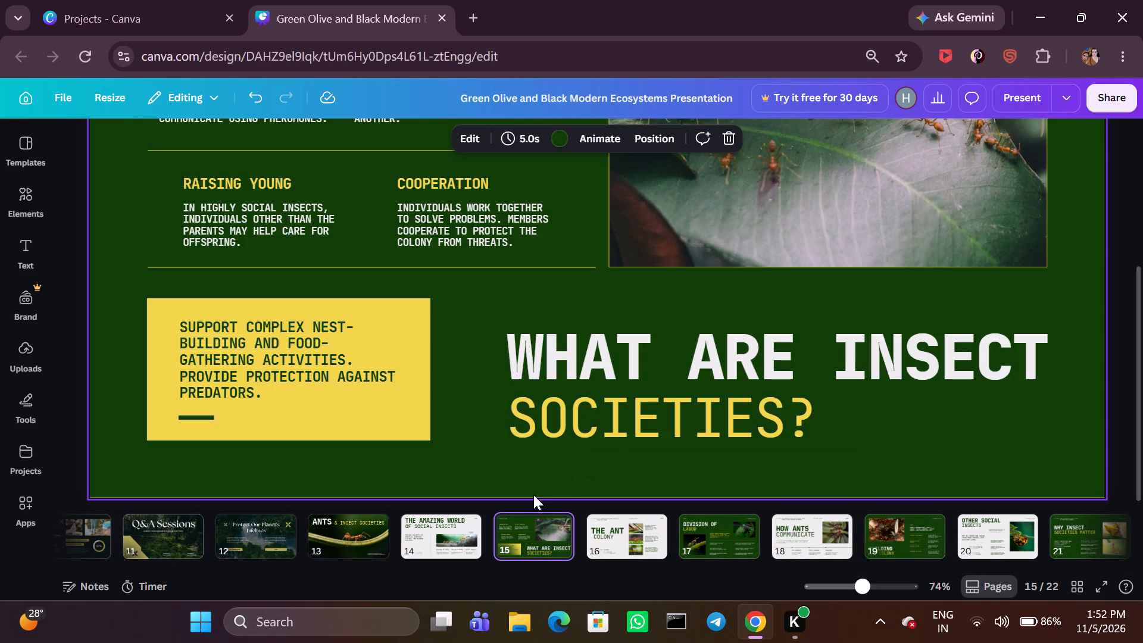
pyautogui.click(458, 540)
# Review page 14's heading, introductory text, ant photo, college label and three topic columns.
pyautogui.scroll(3, 577, 431)
pyautogui.scroll(-1, 578, 430)
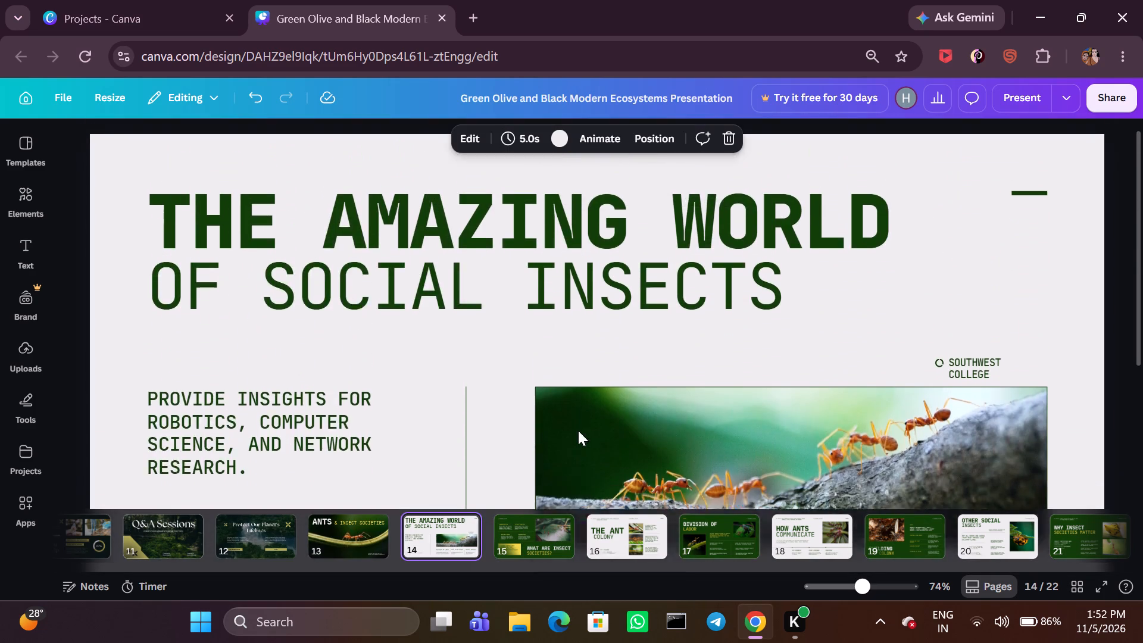
pyautogui.scroll(1, 578, 430)
pyautogui.scroll(-5, 578, 430)
pyautogui.scroll(4, 578, 430)
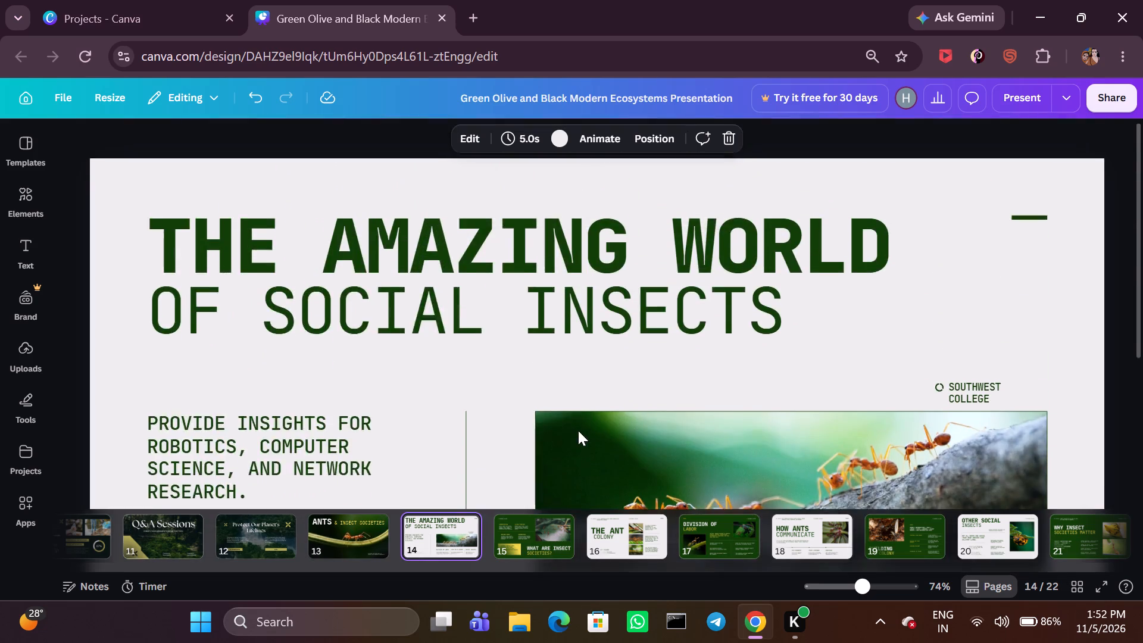
pyautogui.scroll(-3, 578, 430)
pyautogui.scroll(3, 367, 466)
pyautogui.scroll(-2, 449, 439)
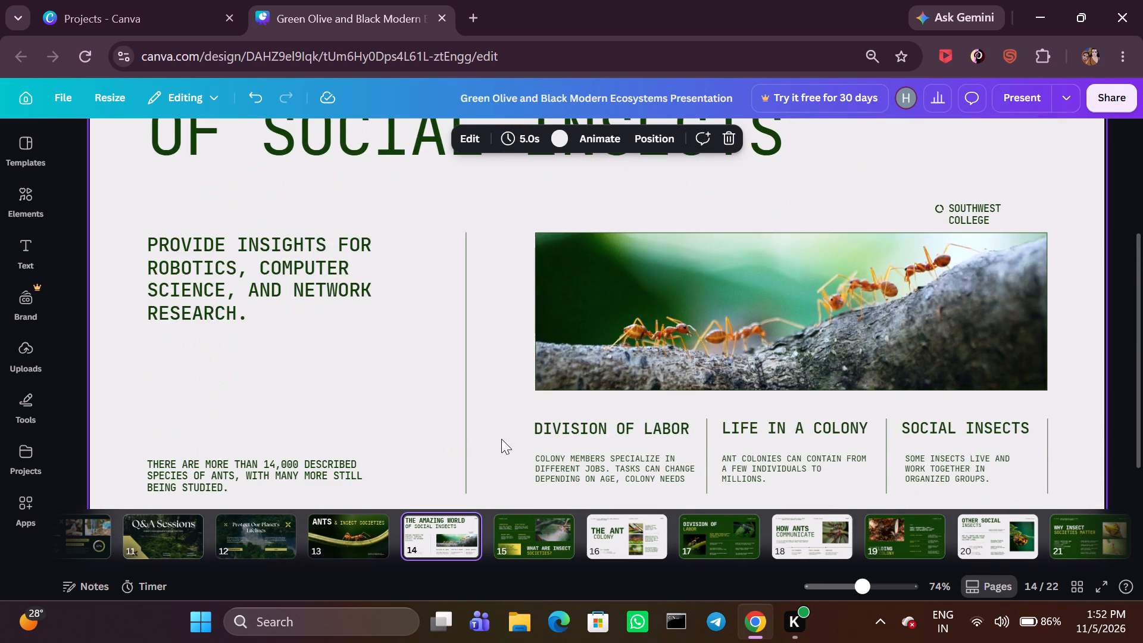
pyautogui.scroll(-3, 501, 439)
pyautogui.scroll(4, 499, 441)
pyautogui.scroll(-2, 489, 443)
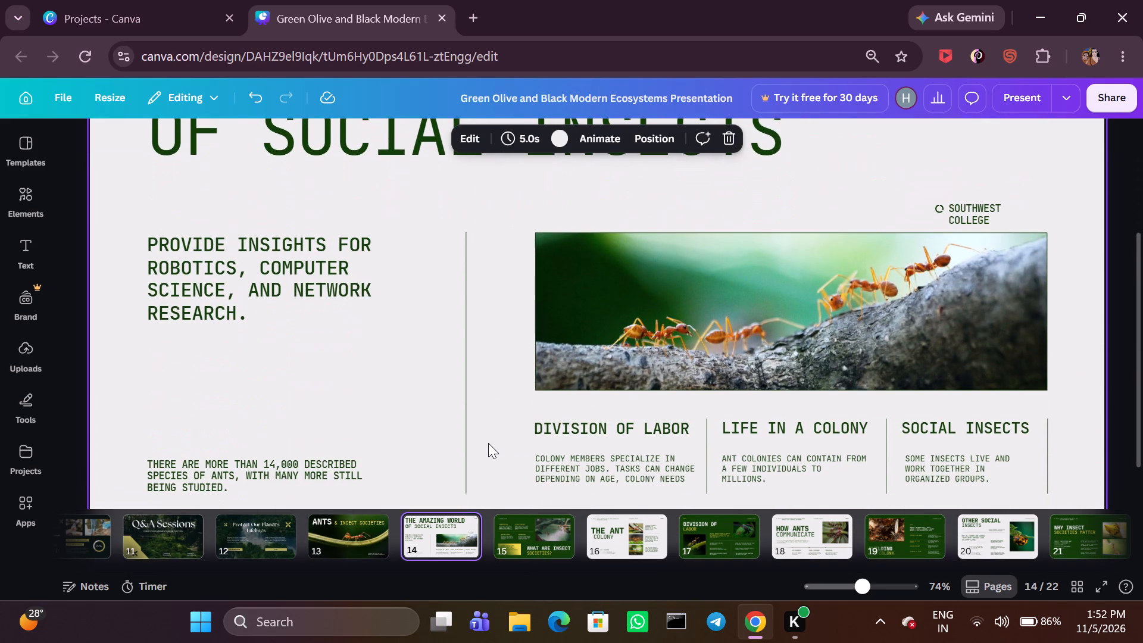
pyautogui.scroll(2, 475, 488)
pyautogui.scroll(-4, 481, 482)
pyautogui.scroll(3, 481, 482)
pyautogui.scroll(-3, 481, 482)
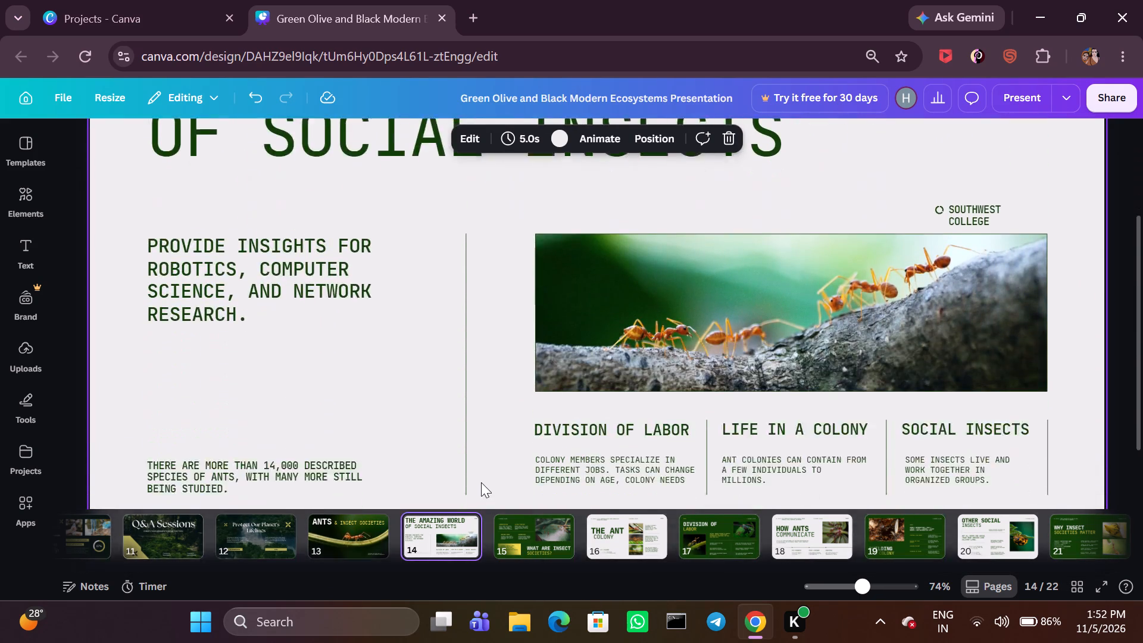
pyautogui.scroll(3, 481, 482)
pyautogui.scroll(-3, 481, 482)
pyautogui.scroll(4, 480, 486)
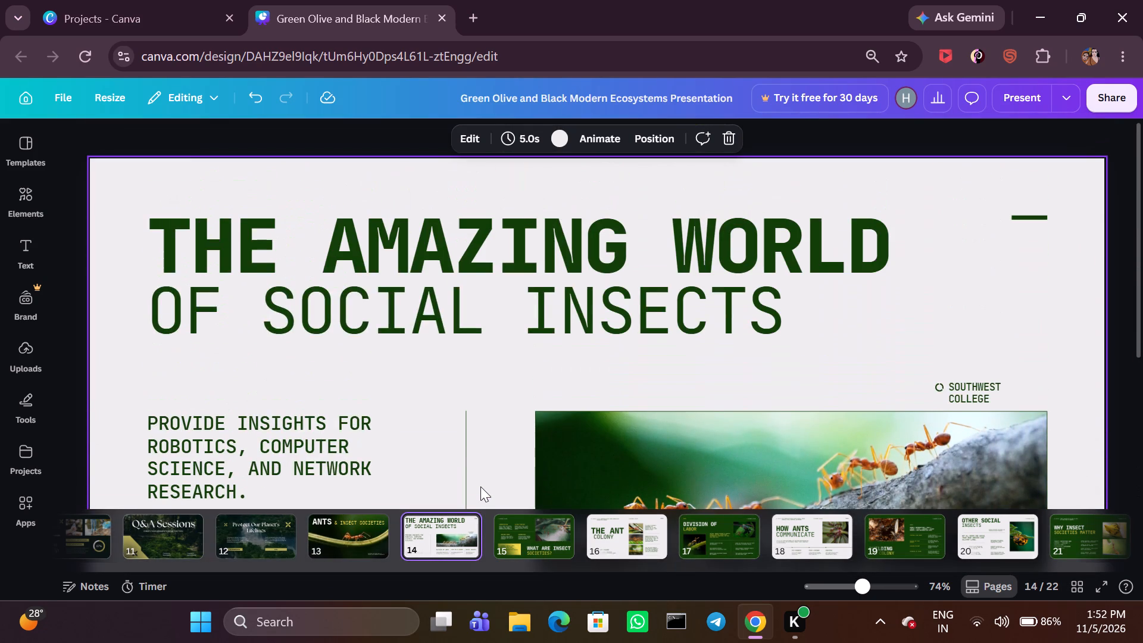
pyautogui.scroll(-2, 480, 486)
pyautogui.scroll(1, 480, 486)
pyautogui.scroll(-2, 480, 486)
pyautogui.scroll(3, 480, 486)
pyautogui.scroll(-4, 480, 486)
pyautogui.scroll(3, 483, 486)
pyautogui.scroll(-1, 489, 485)
pyautogui.scroll(1, 470, 501)
pyautogui.scroll(-3, 478, 501)
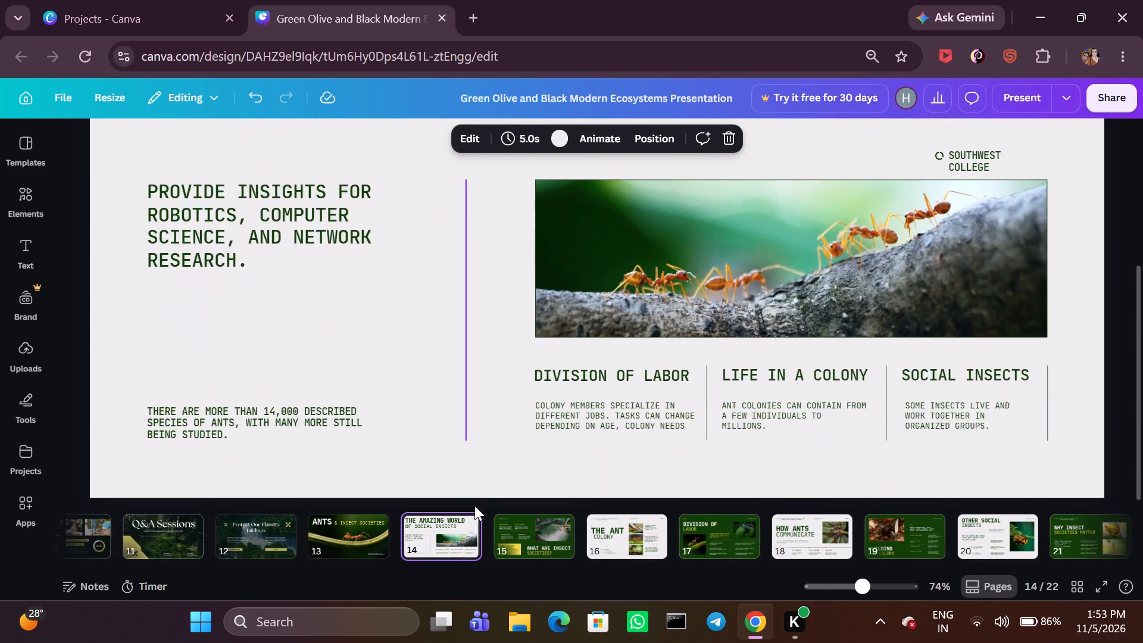
pyautogui.scroll(5, 474, 505)
pyautogui.scroll(-2, 481, 492)
pyautogui.scroll(1, 481, 492)
pyautogui.scroll(-2, 483, 492)
pyautogui.scroll(2, 483, 494)
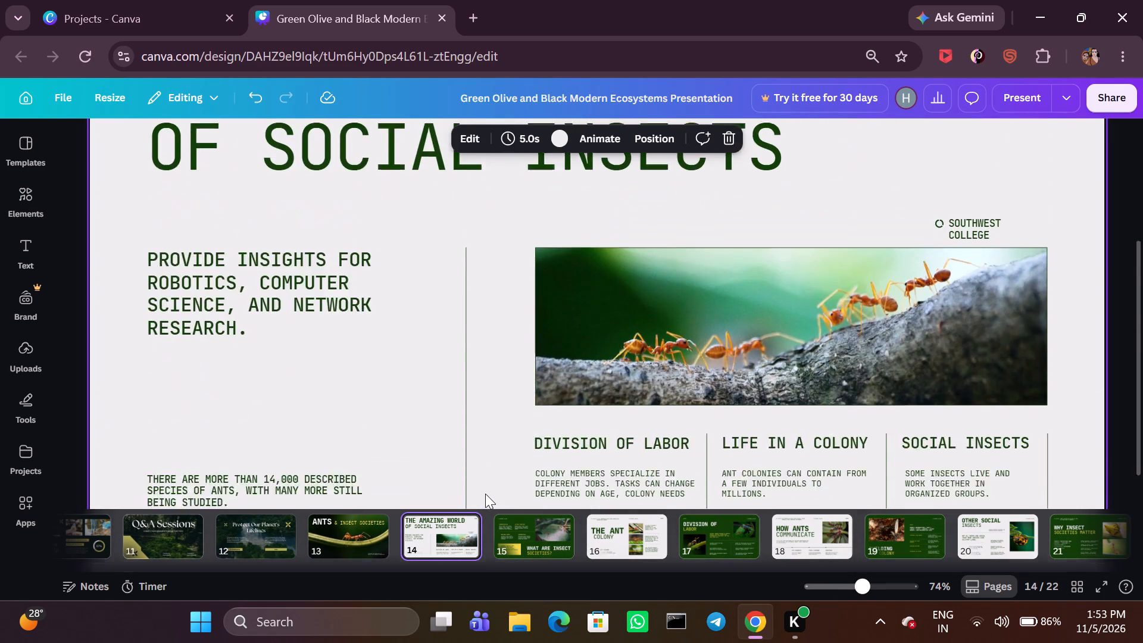
pyautogui.scroll(-2, 486, 494)
pyautogui.scroll(2, 486, 495)
pyautogui.scroll(-1, 491, 495)
pyautogui.scroll(1, 494, 497)
pyautogui.scroll(-1, 511, 505)
pyautogui.scroll(2, 490, 526)
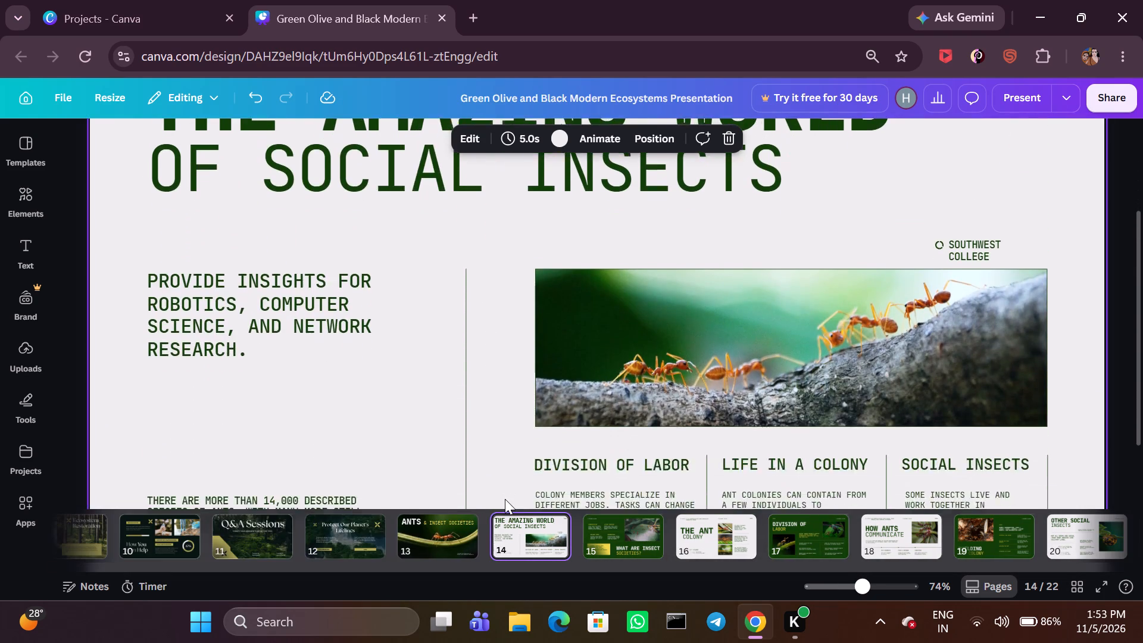
pyautogui.scroll(-6, 505, 500)
pyautogui.scroll(5, 503, 501)
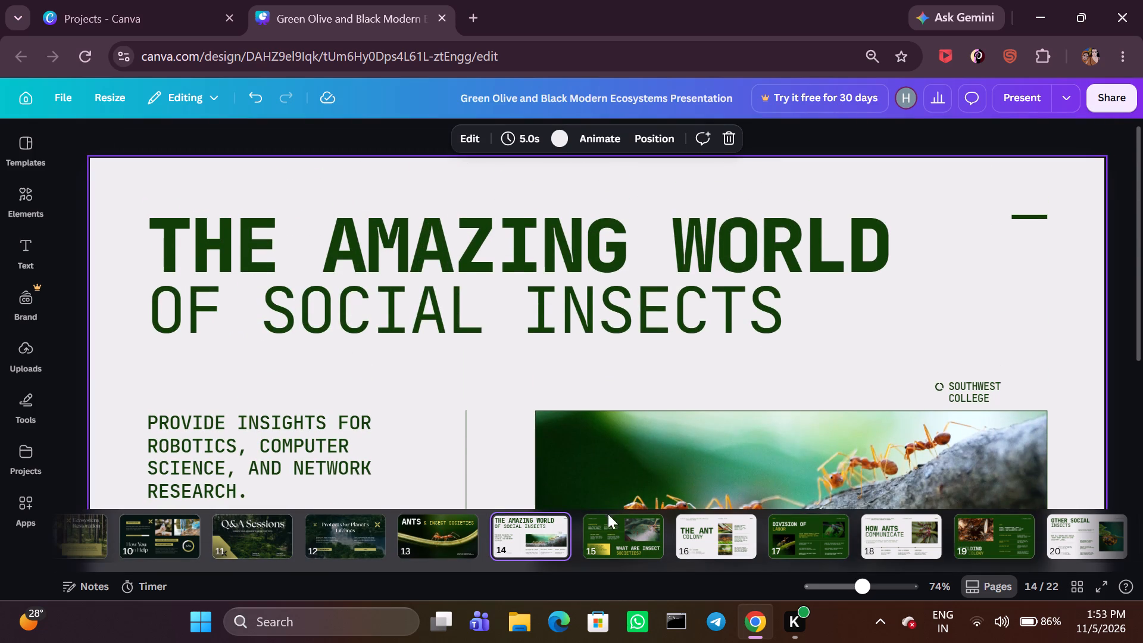
pyautogui.scroll(-1, 649, 431)
pyautogui.scroll(2, 609, 470)
pyautogui.scroll(-1, 607, 461)
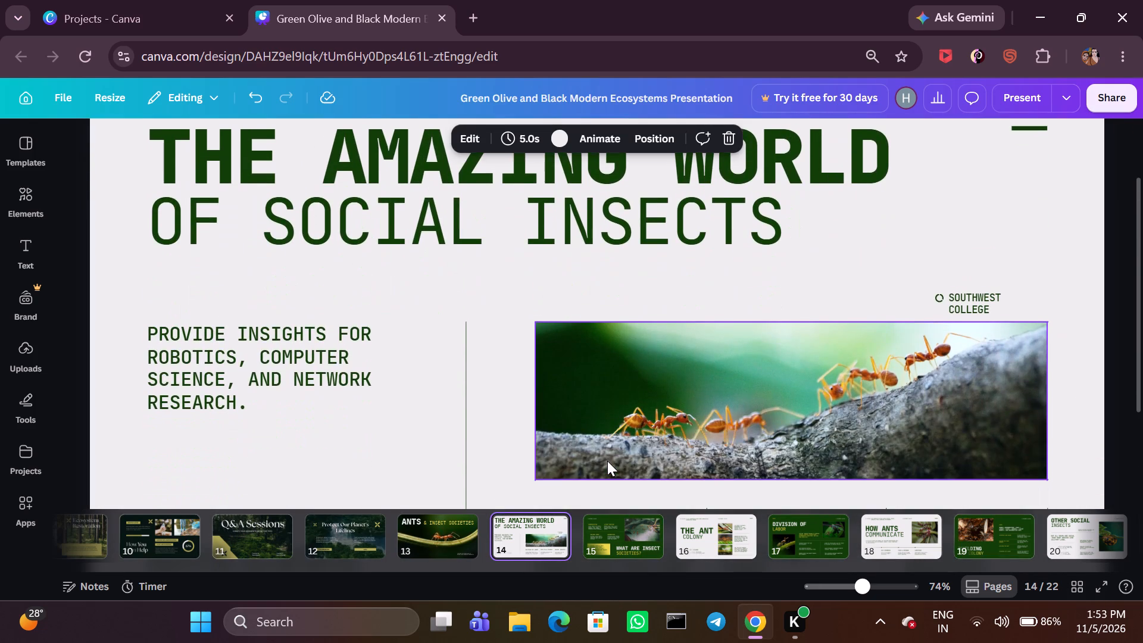
pyautogui.scroll(1, 616, 455)
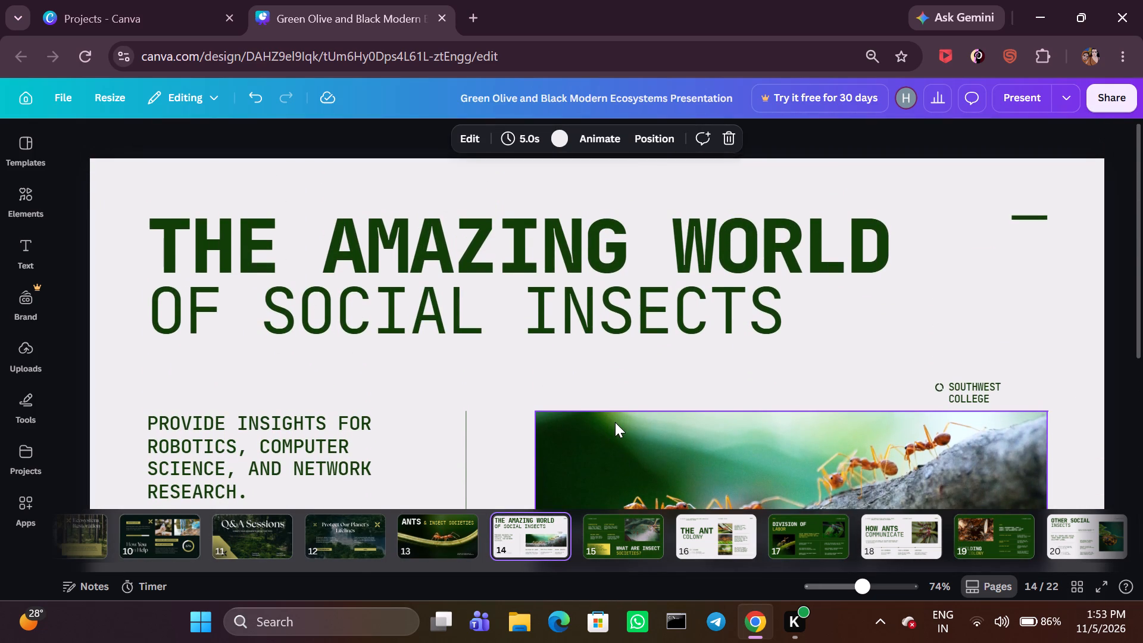
pyautogui.scroll(-1, 629, 422)
pyautogui.scroll(4, 622, 428)
pyautogui.scroll(-2, 594, 410)
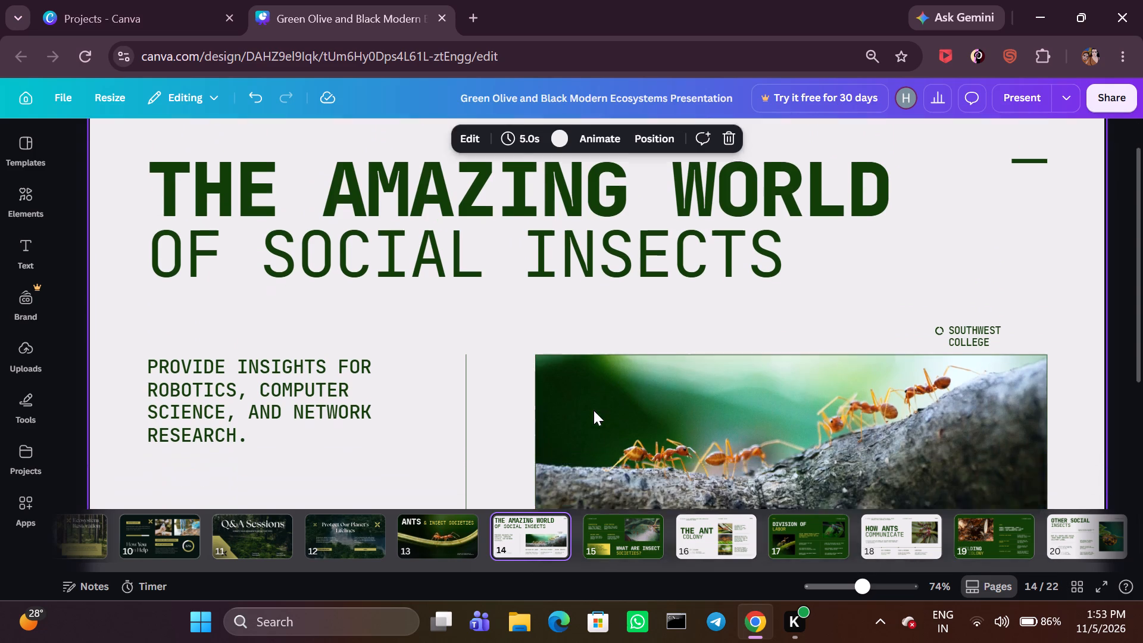
pyautogui.scroll(2, 594, 410)
pyautogui.scroll(-3, 595, 409)
pyautogui.scroll(4, 595, 409)
pyautogui.scroll(-1, 596, 394)
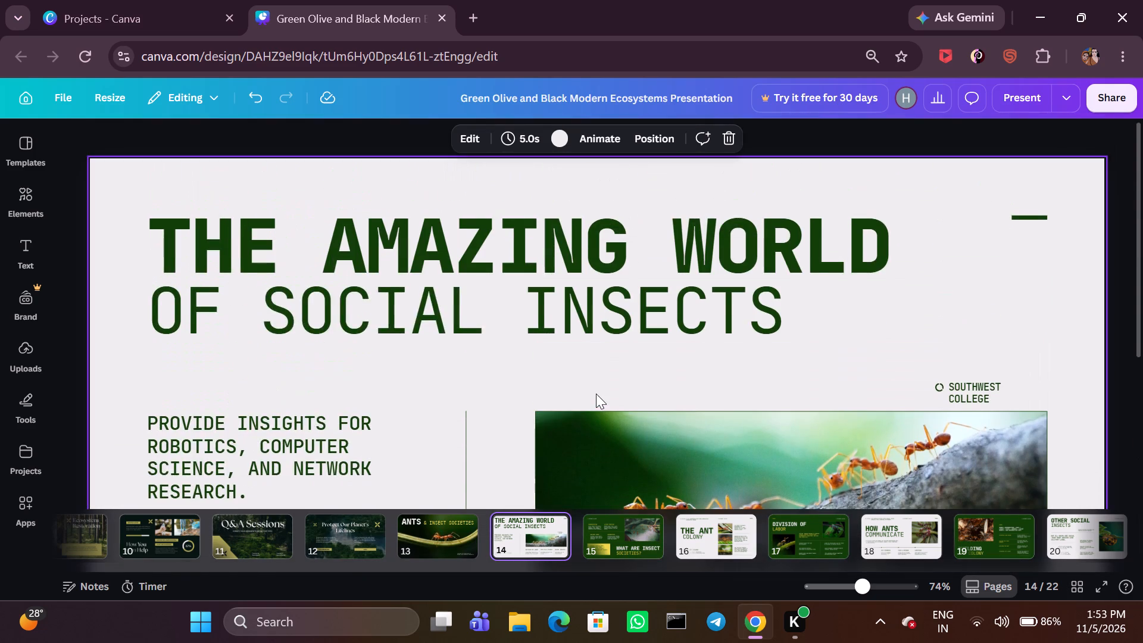
pyautogui.scroll(3, 596, 394)
pyautogui.scroll(-3, 596, 394)
pyautogui.scroll(2, 596, 394)
pyautogui.scroll(-1, 597, 392)
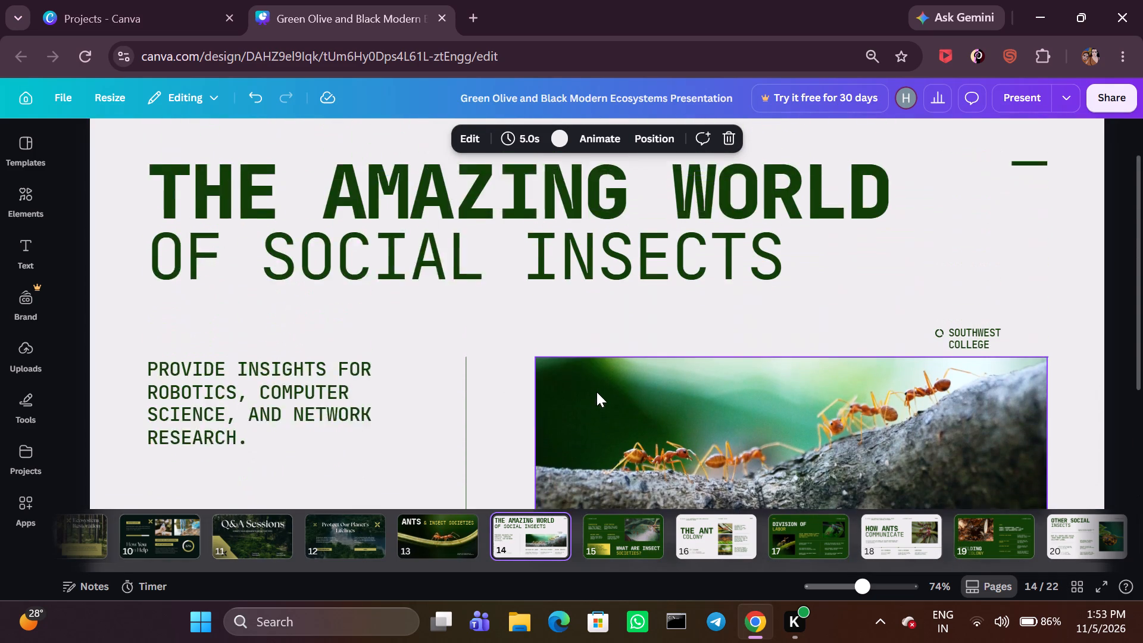
pyautogui.scroll(3, 597, 391)
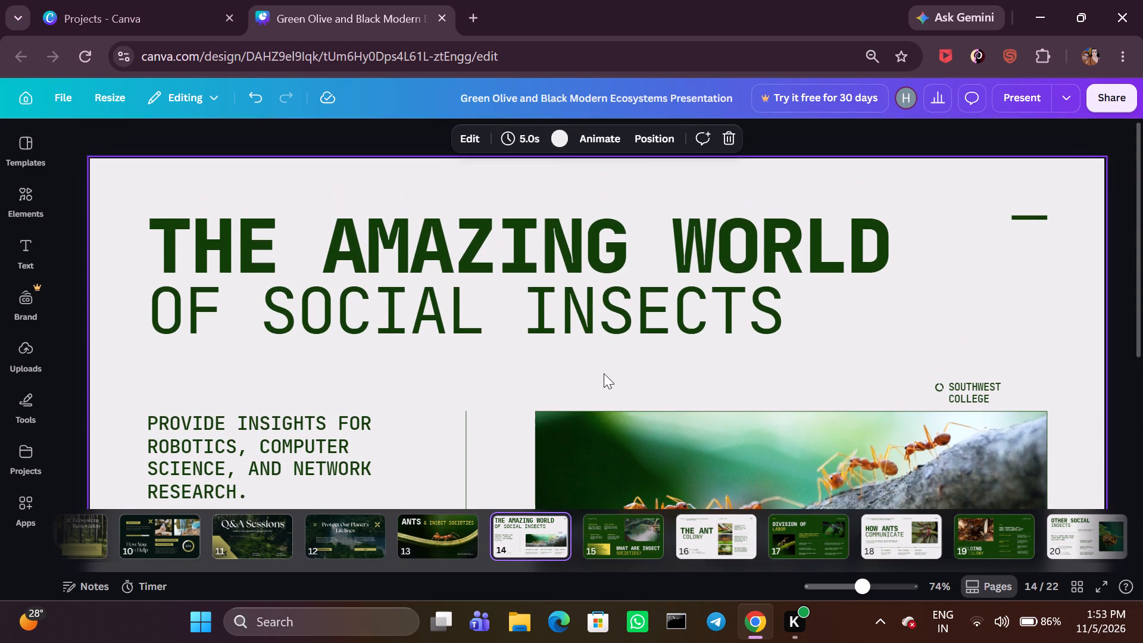
pyautogui.scroll(-2, 604, 373)
pyautogui.scroll(3, 613, 344)
pyautogui.scroll(-3, 617, 323)
pyautogui.scroll(3, 601, 345)
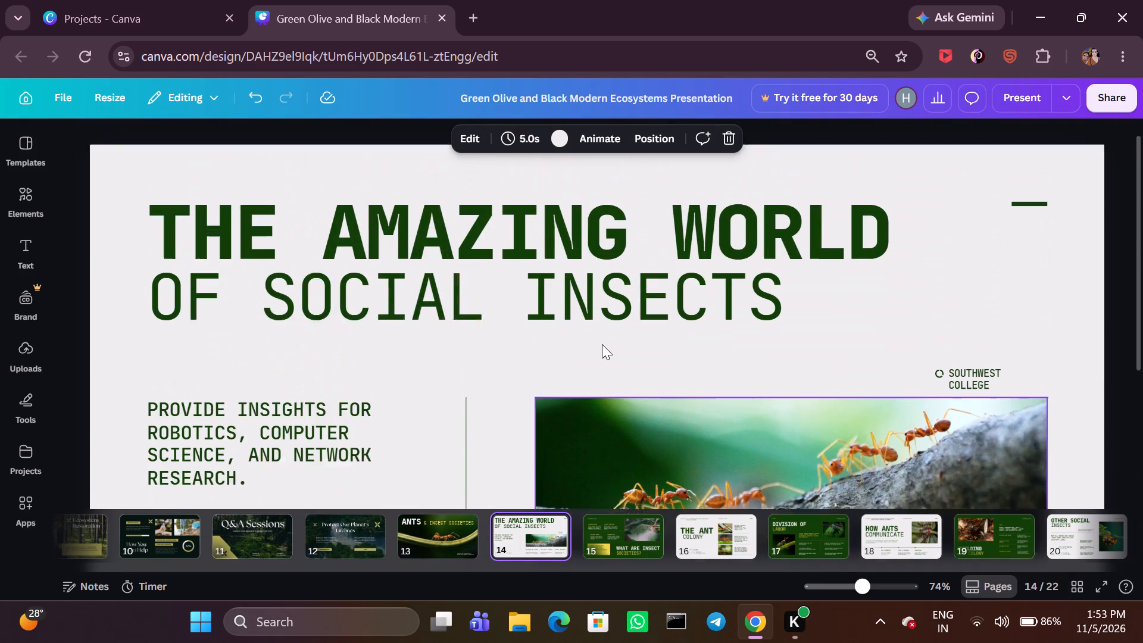
pyautogui.scroll(2, 602, 344)
pyautogui.scroll(-2, 602, 344)
pyautogui.scroll(4, 602, 344)
pyautogui.scroll(-1, 602, 344)
pyautogui.scroll(1, 602, 344)
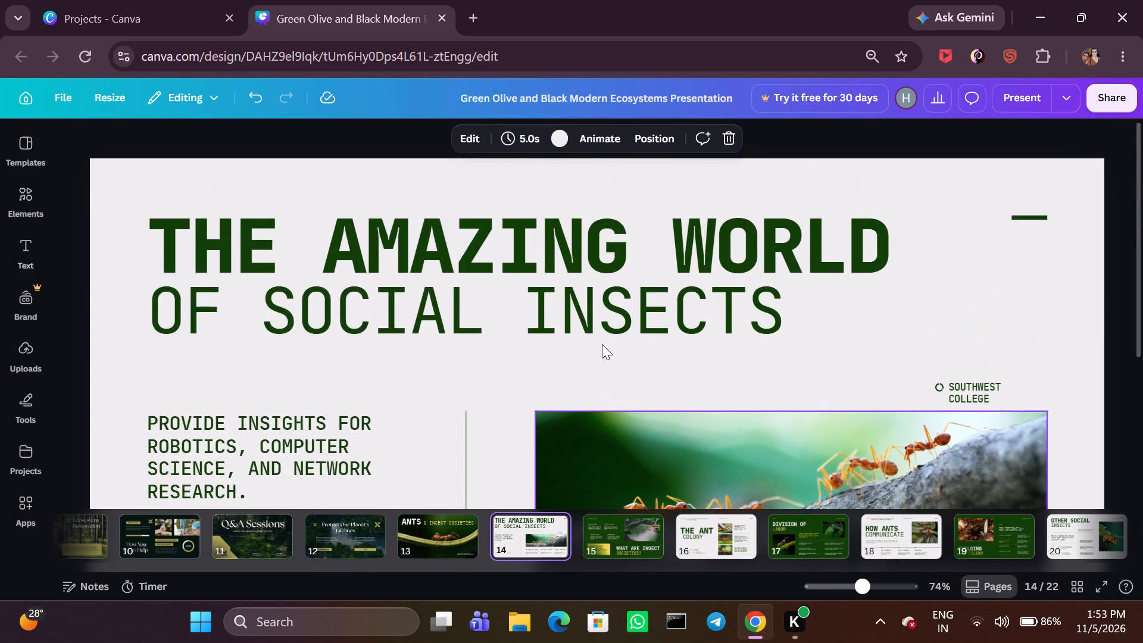
# Review page 14 again, from the Amazing World of Social Insects heading to the ant photo and topic columns.
pyautogui.scroll(-4, 602, 344)
pyautogui.scroll(3, 602, 344)
pyautogui.scroll(-3, 602, 344)
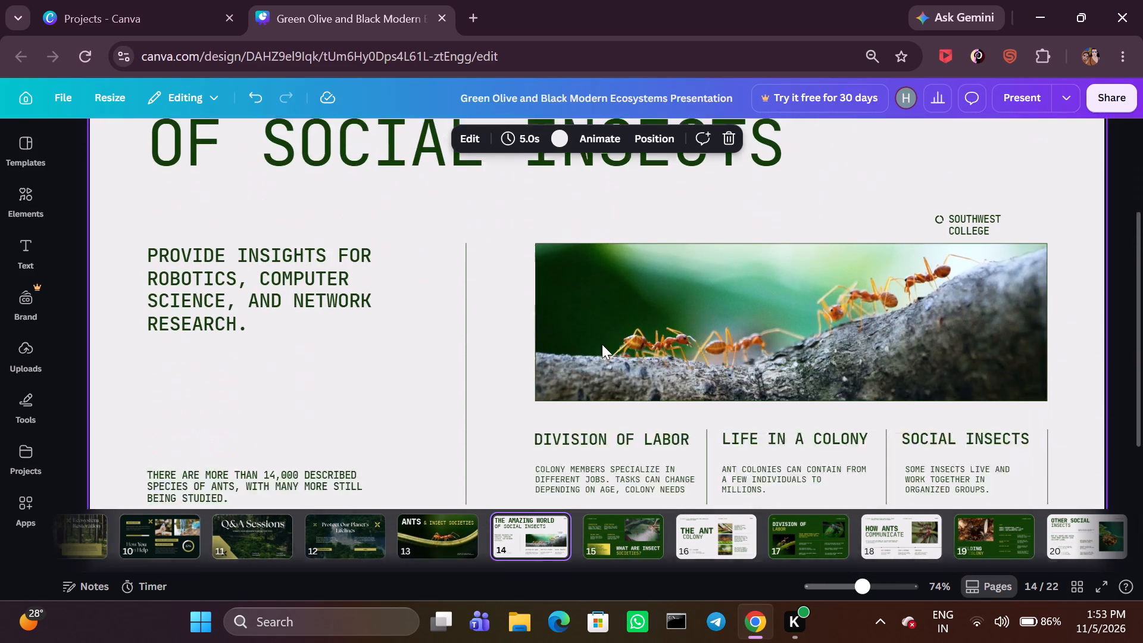
pyautogui.scroll(4, 602, 344)
pyautogui.scroll(-3, 602, 344)
pyautogui.scroll(3, 602, 350)
pyautogui.scroll(-1, 602, 350)
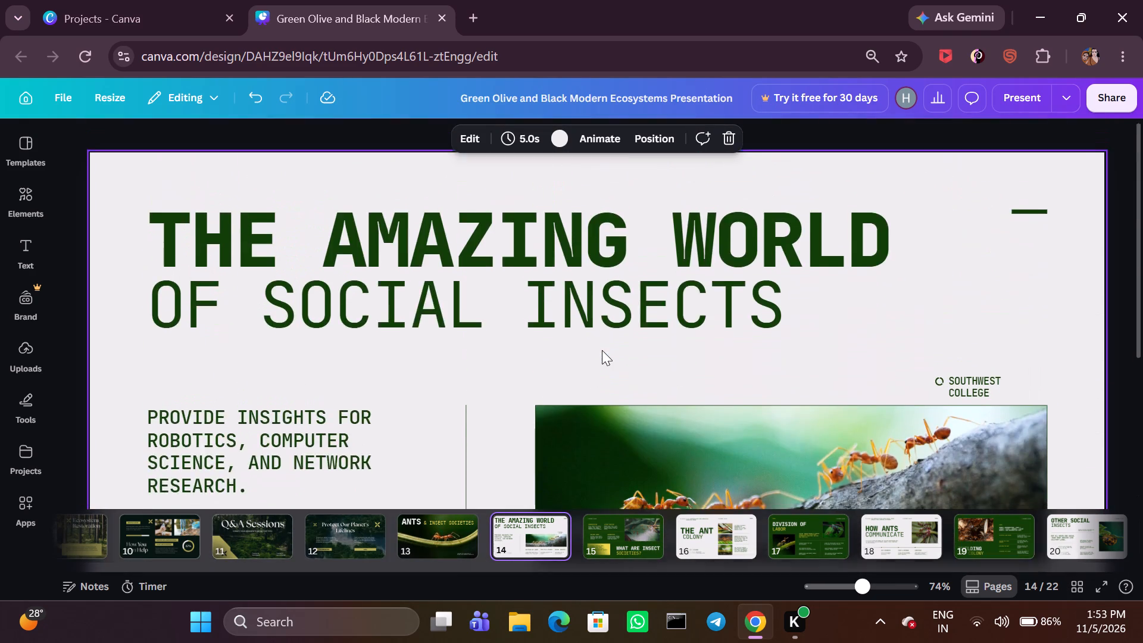
pyautogui.scroll(-1, 602, 350)
# Clear the description text under the Division of Labor heading on page 14.
pyautogui.click(673, 307)
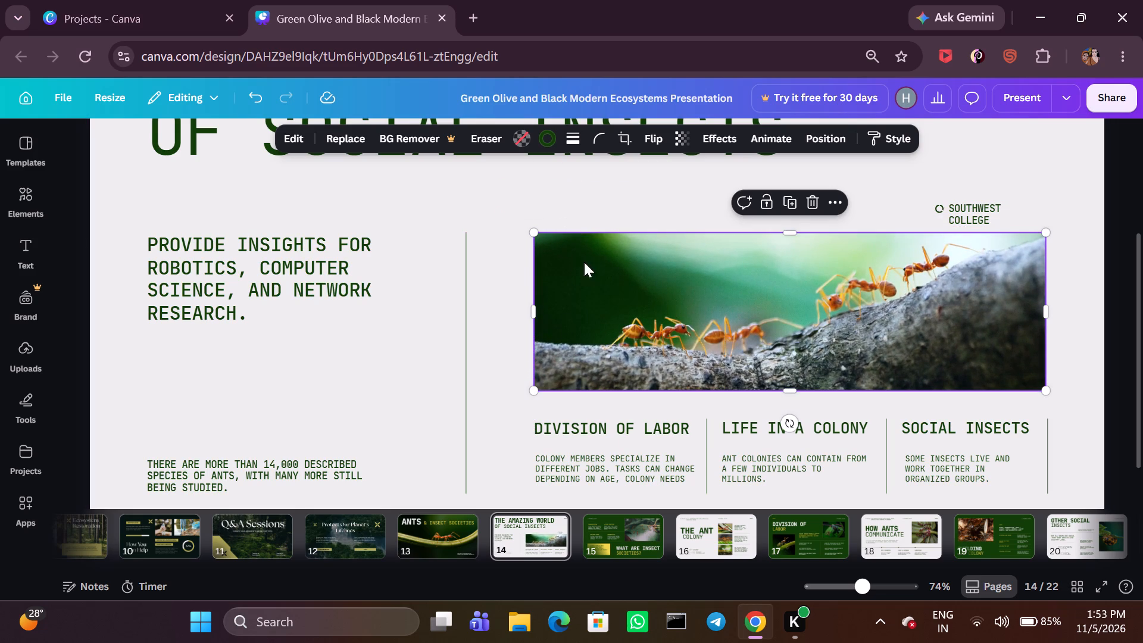
pyautogui.doubleClick(617, 466)
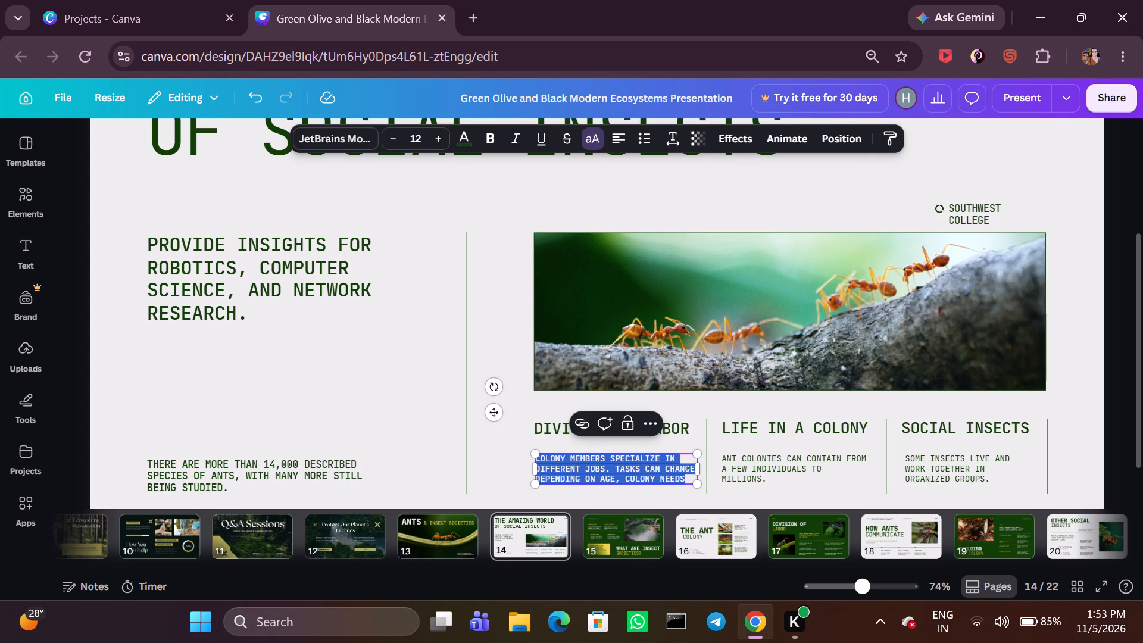
pyautogui.scroll(-1, 665, 457)
pyautogui.keyDown('ctrl'); pyautogui.scroll(4, 665, 457); pyautogui.keyUp('ctrl')
pyautogui.keyDown('ctrl'); pyautogui.scroll(-1, 665, 457); pyautogui.keyUp('ctrl')
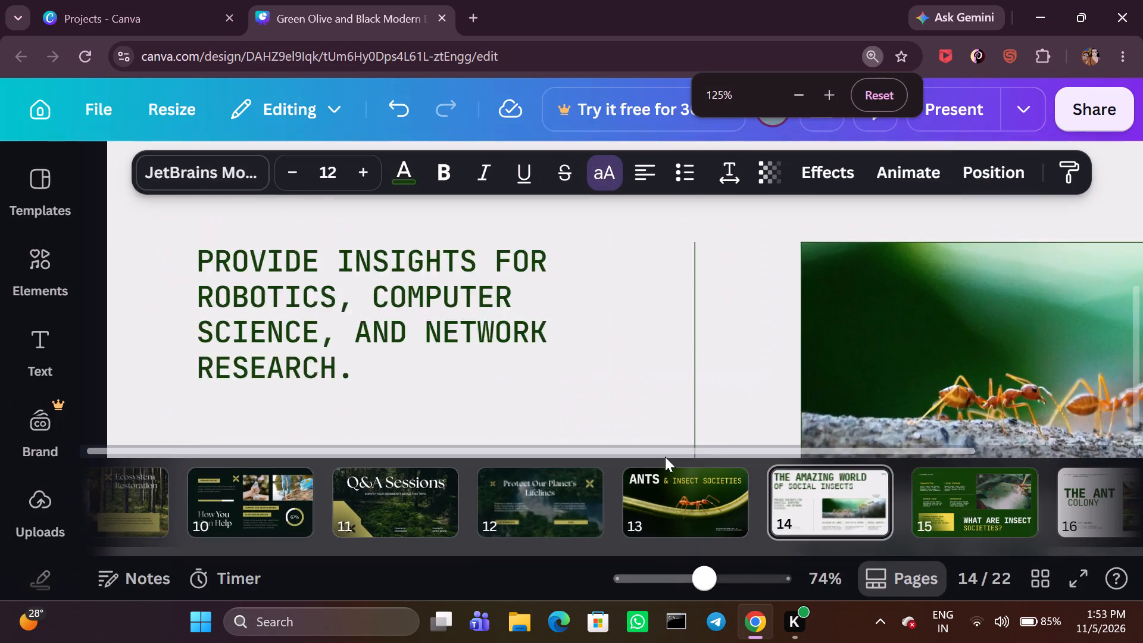
pyautogui.keyDown('ctrl'); pyautogui.scroll(-2, 665, 457); pyautogui.keyUp('ctrl')
pyautogui.keyDown('ctrl'); pyautogui.scroll(3, 685, 438); pyautogui.keyUp('ctrl')
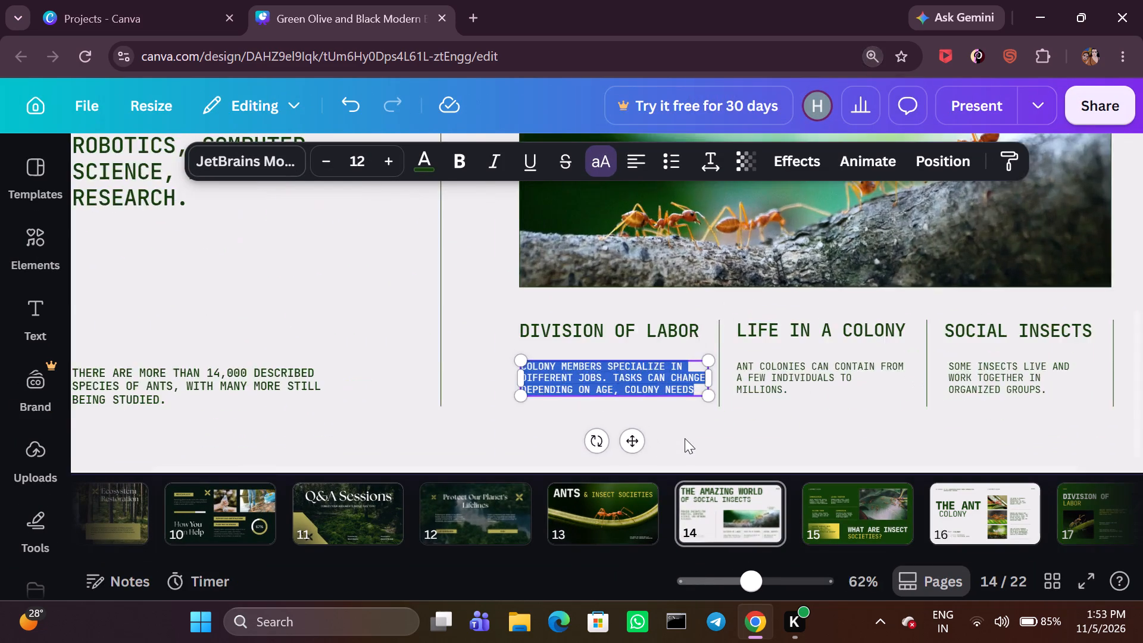
pyautogui.keyDown('ctrl'); pyautogui.scroll(2, 685, 438); pyautogui.keyUp('ctrl')
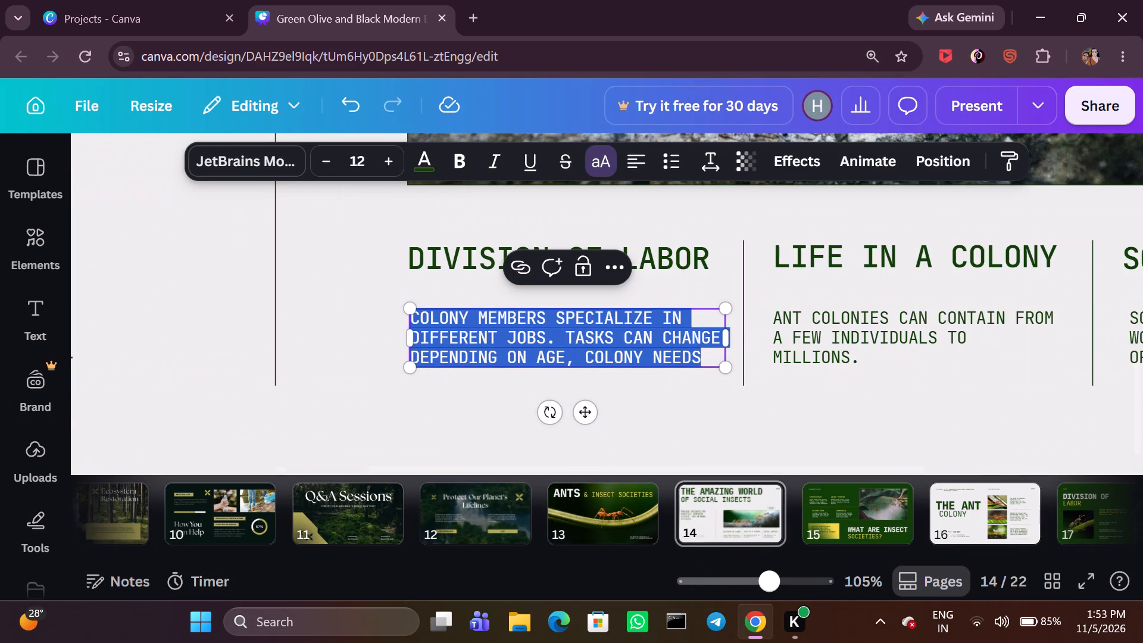
pyautogui.click(688, 353)
pyautogui.click(692, 352)
pyautogui.doubleClick(703, 357)
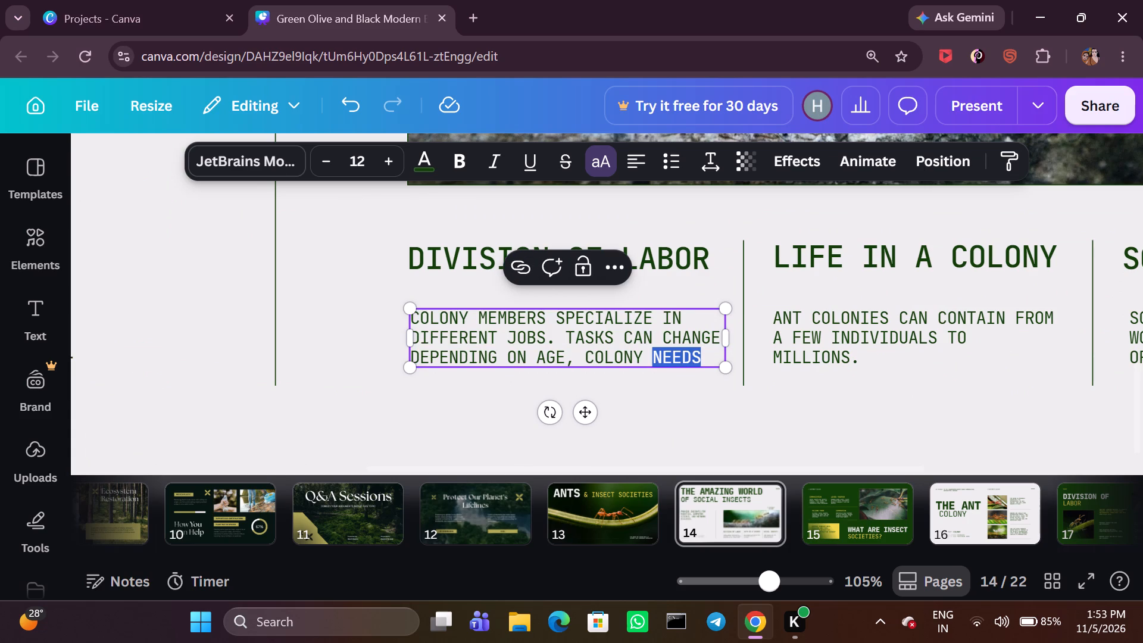
pyautogui.moveTo(704, 357); pyautogui.dragTo(445, 320)
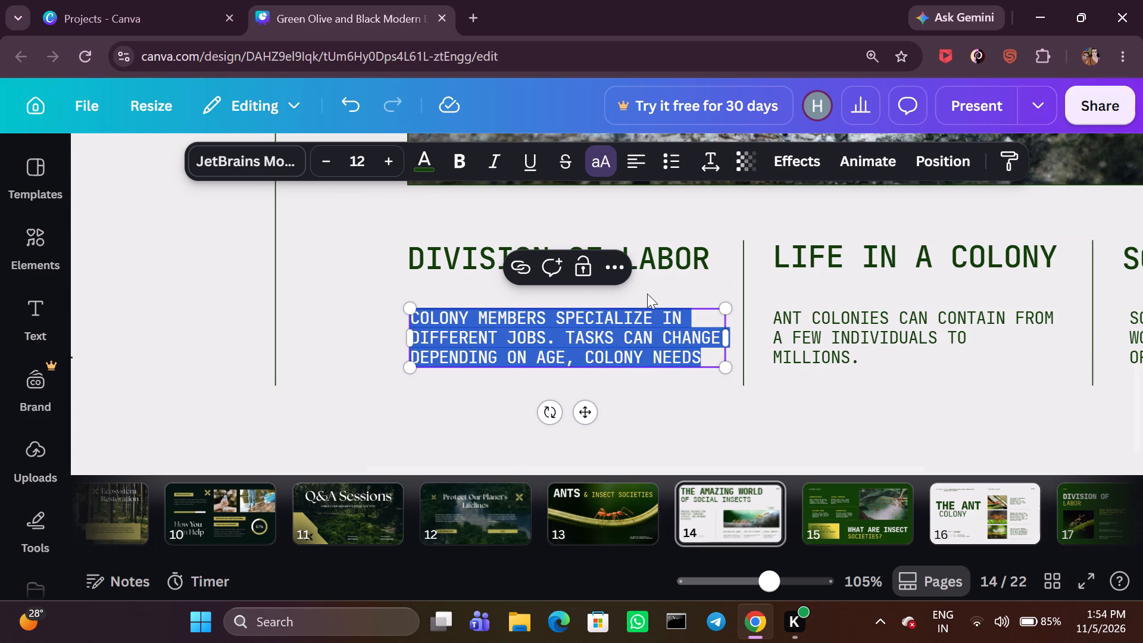
pyautogui.press('BackSpace')
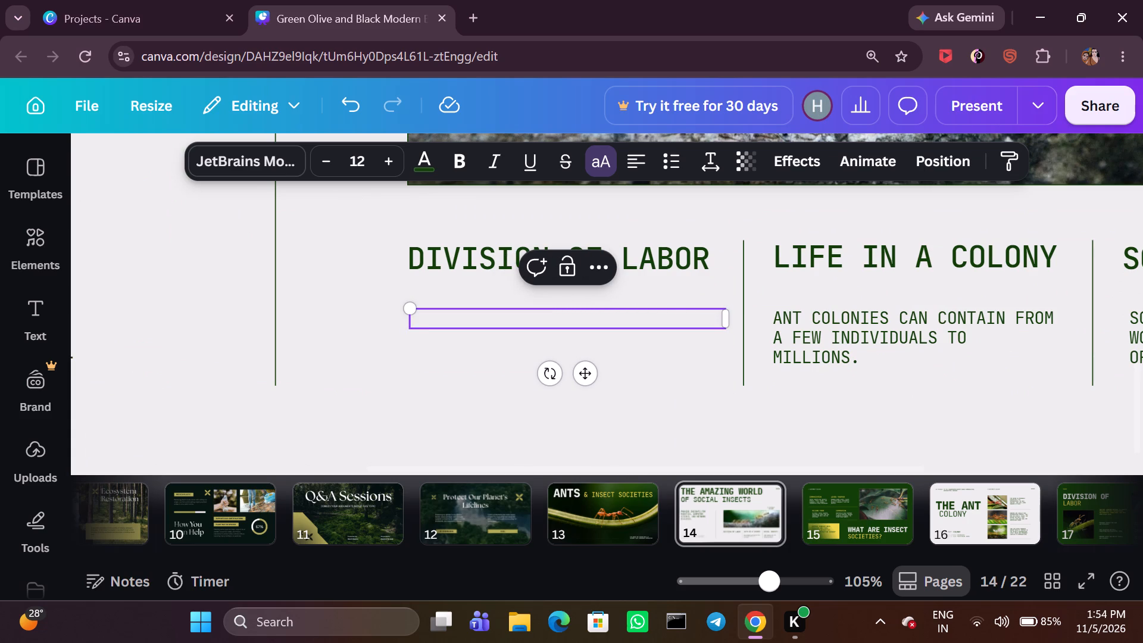
# Enter "Ants live together in large groups called colonies." as the new description under Division of Labor.
pyautogui.hotkey('shift', 'a')
pyautogui.write('nt')
pyautogui.press('s')
pyautogui.press('space')
pyautogui.write('live')
pyautogui.press('space')
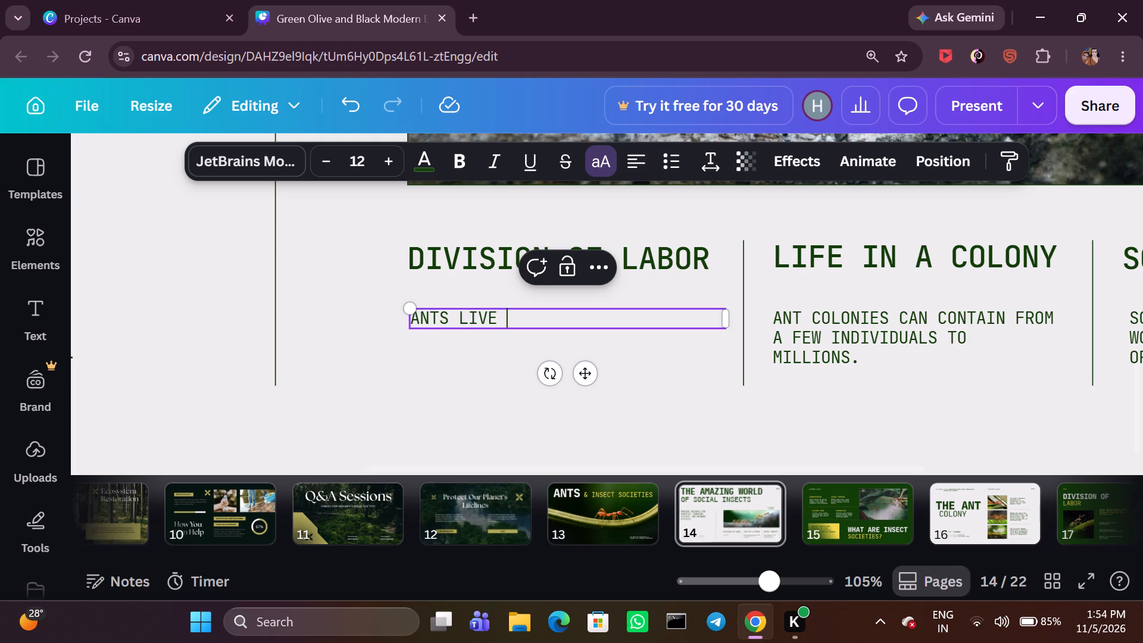
pyautogui.write('to')
pyautogui.write('gether')
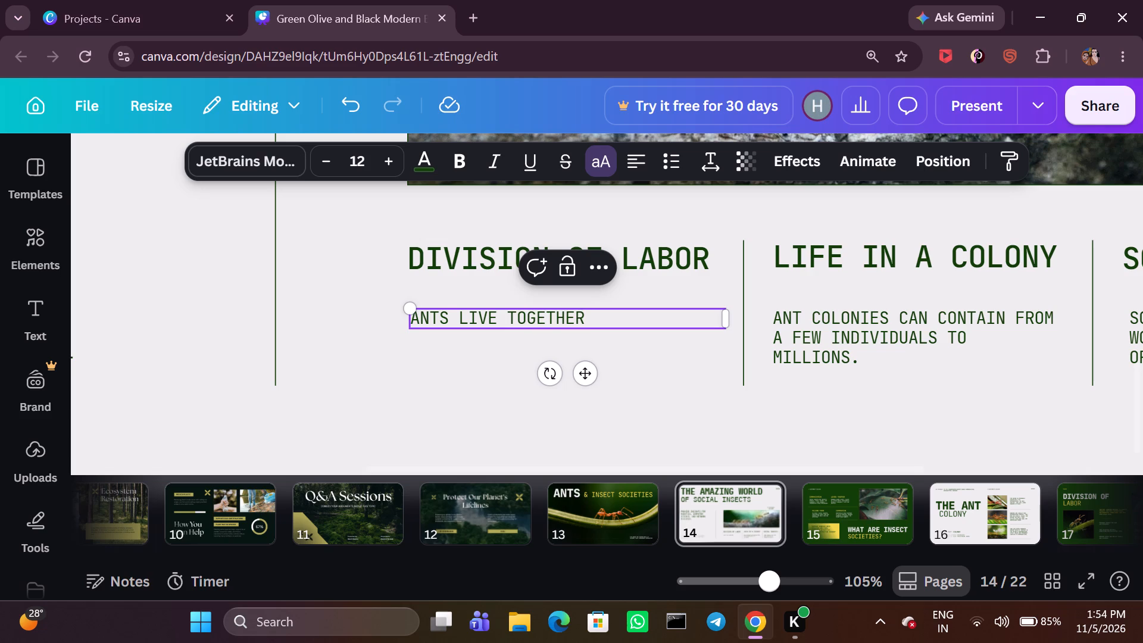
pyautogui.press('space')
pyautogui.write('in large')
pyautogui.press('space')
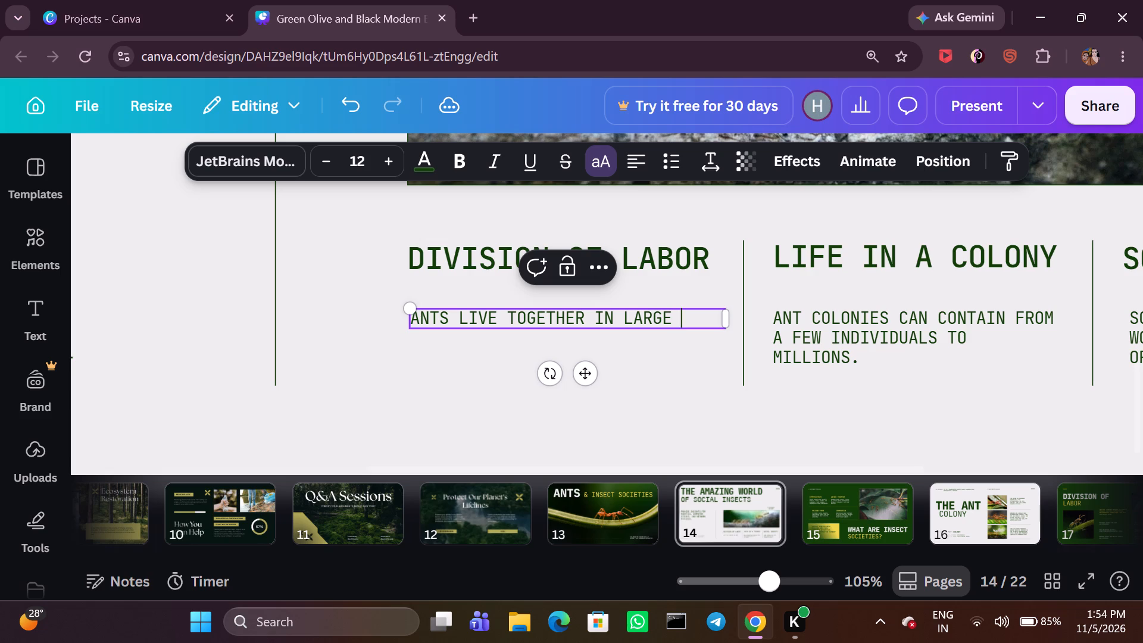
pyautogui.write('gr')
pyautogui.write('oups')
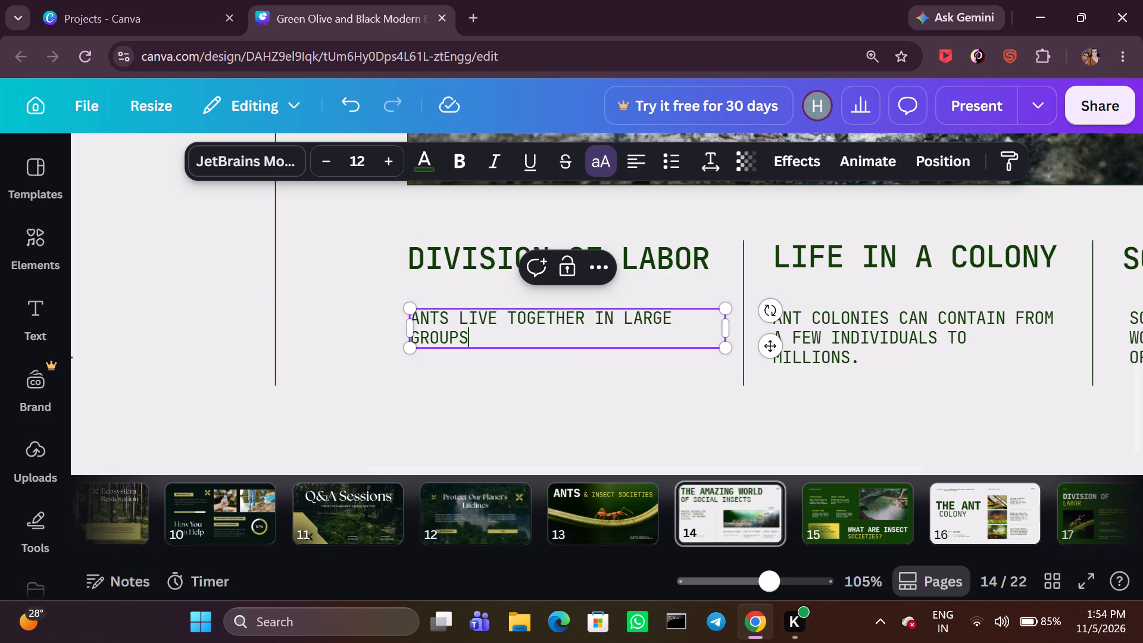
pyautogui.press('space')
pyautogui.write('call')
pyautogui.write('es')
pyautogui.press('BackSpace')
pyautogui.press('d')
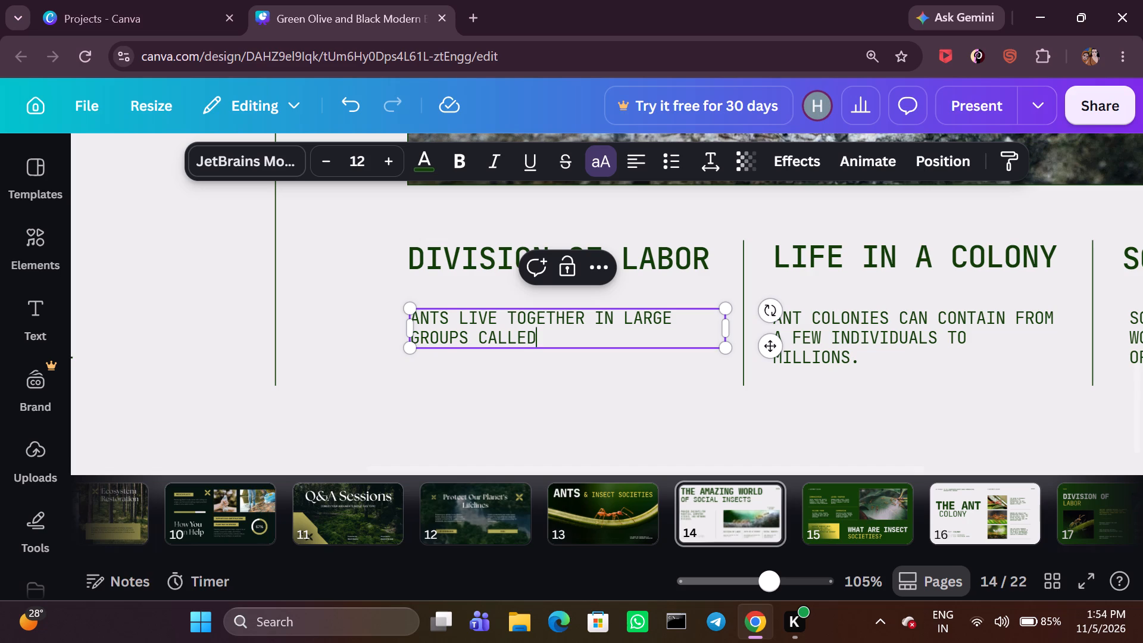
pyautogui.press('space')
pyautogui.write('co')
pyautogui.write('lonies')
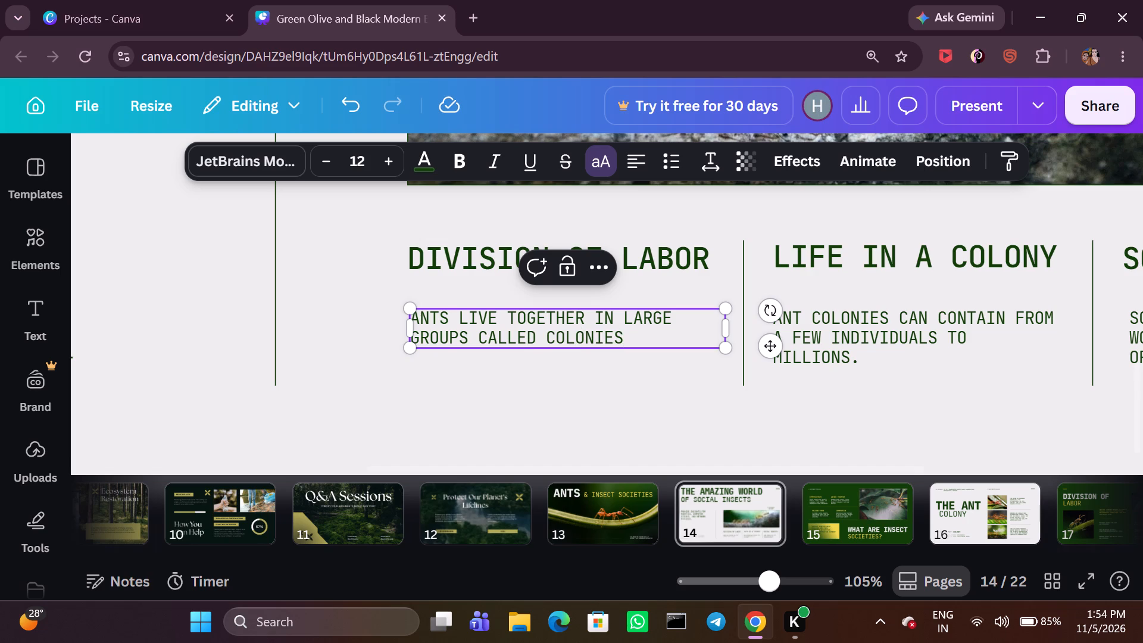
pyautogui.press('.')
# Continue the Division of Labor description with the words "in ant colony".
pyautogui.press('i')
pyautogui.press('BackSpace')
pyautogui.press('space')
pyautogui.write('in')
pyautogui.press('space')
pyautogui.write('ant')
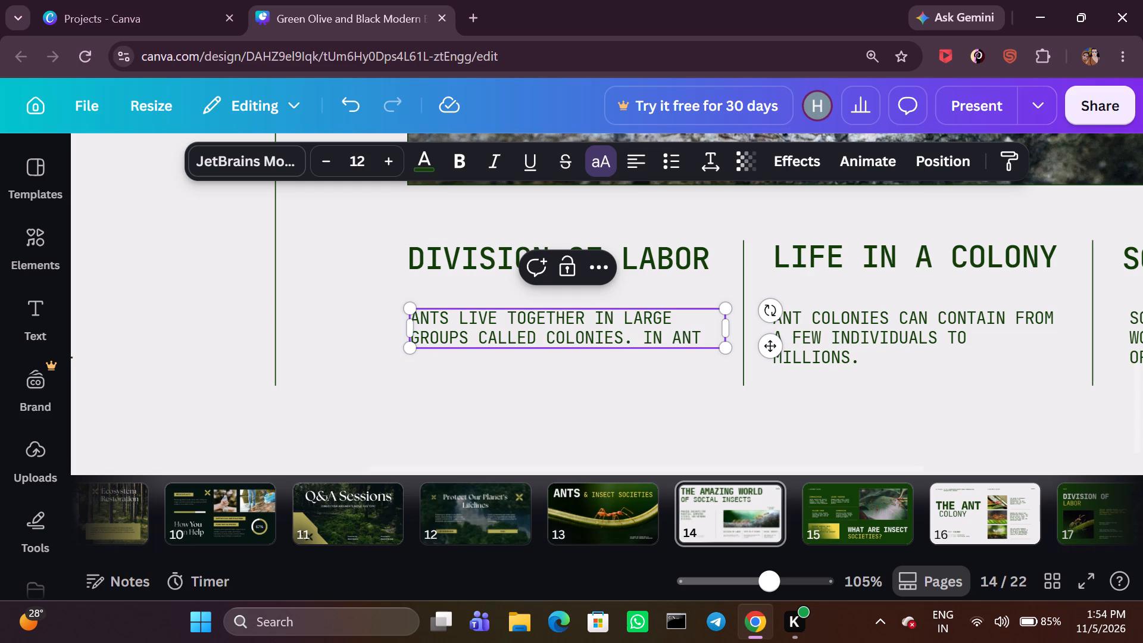
pyautogui.press('space')
pyautogui.write('colony')
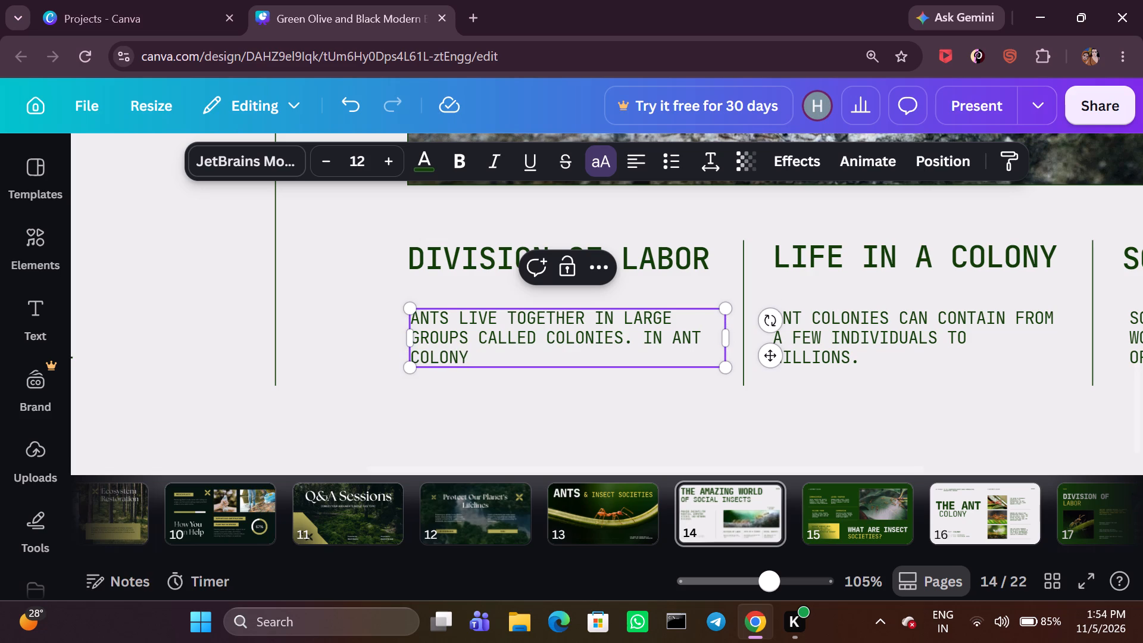
pyautogui.press('space')
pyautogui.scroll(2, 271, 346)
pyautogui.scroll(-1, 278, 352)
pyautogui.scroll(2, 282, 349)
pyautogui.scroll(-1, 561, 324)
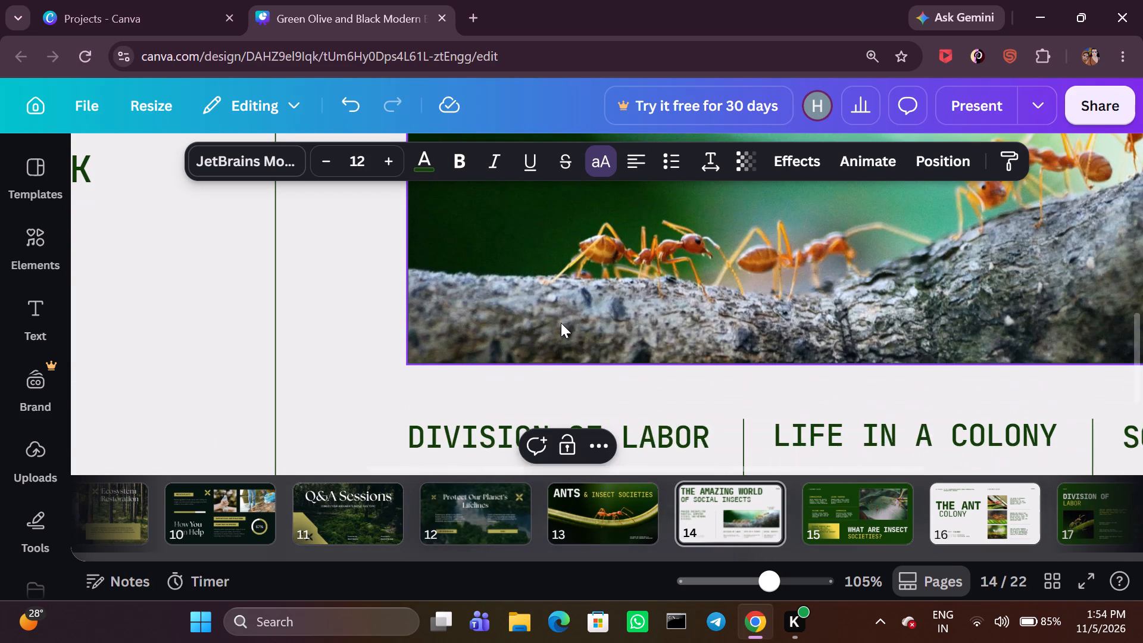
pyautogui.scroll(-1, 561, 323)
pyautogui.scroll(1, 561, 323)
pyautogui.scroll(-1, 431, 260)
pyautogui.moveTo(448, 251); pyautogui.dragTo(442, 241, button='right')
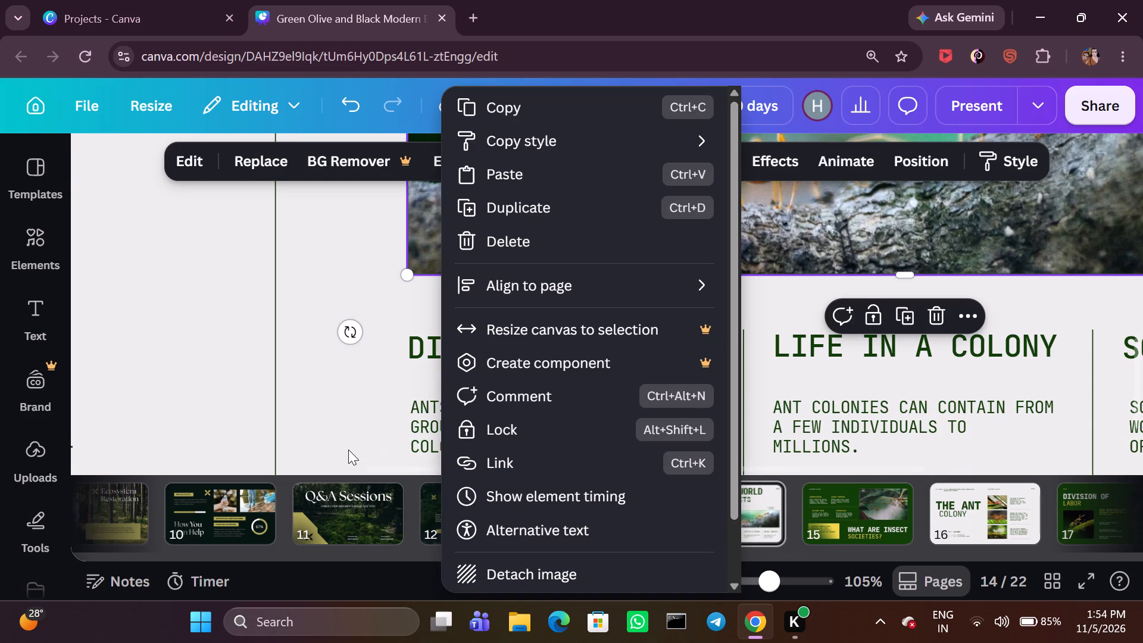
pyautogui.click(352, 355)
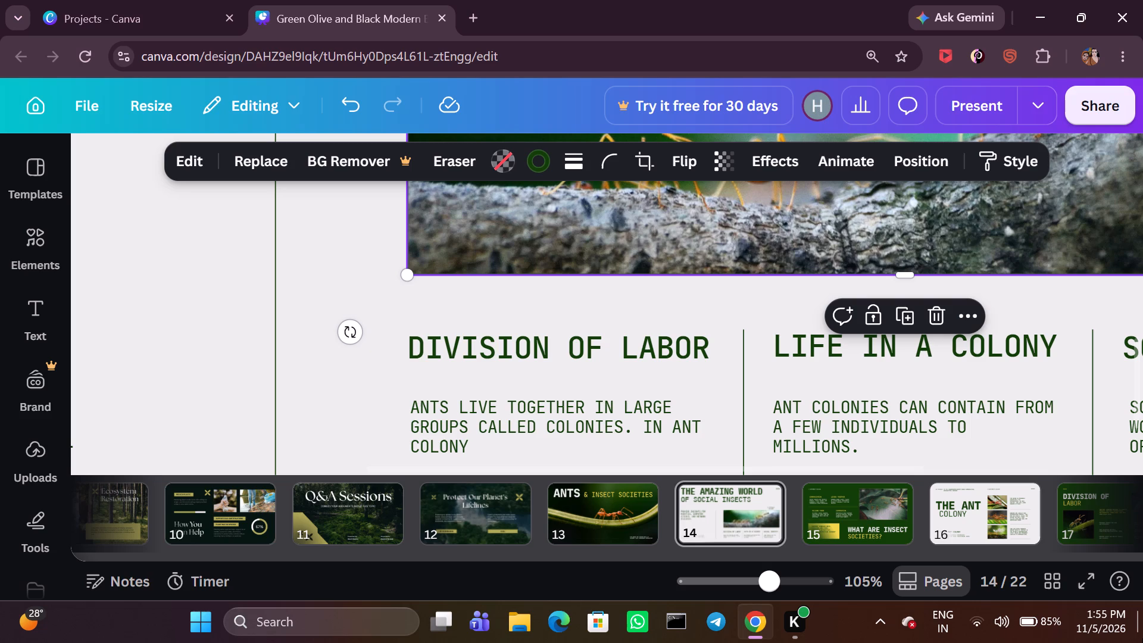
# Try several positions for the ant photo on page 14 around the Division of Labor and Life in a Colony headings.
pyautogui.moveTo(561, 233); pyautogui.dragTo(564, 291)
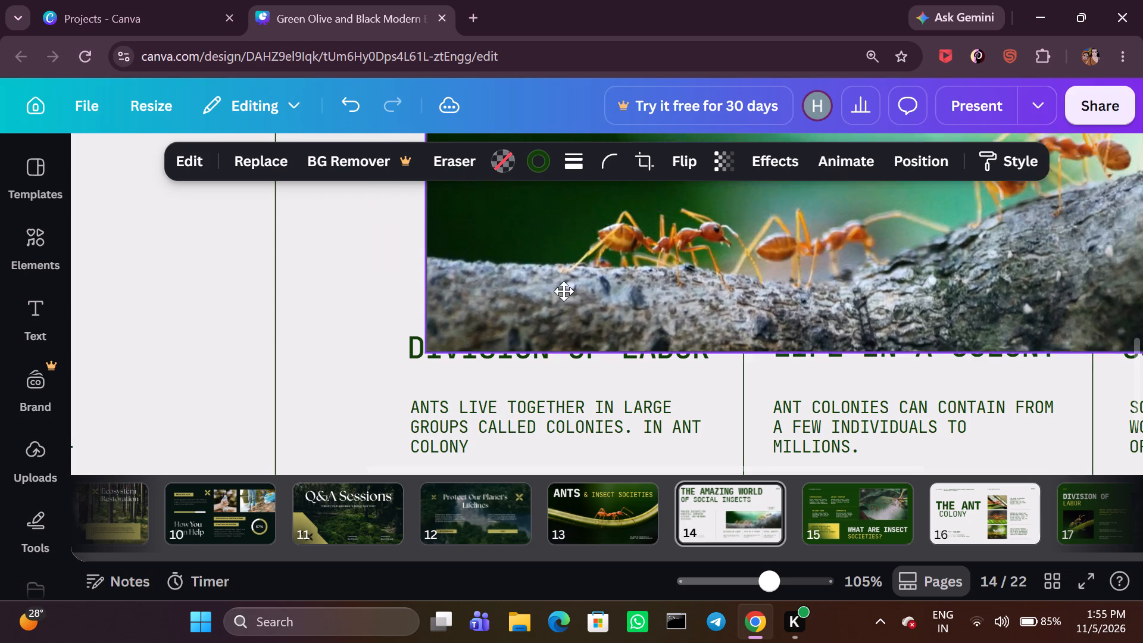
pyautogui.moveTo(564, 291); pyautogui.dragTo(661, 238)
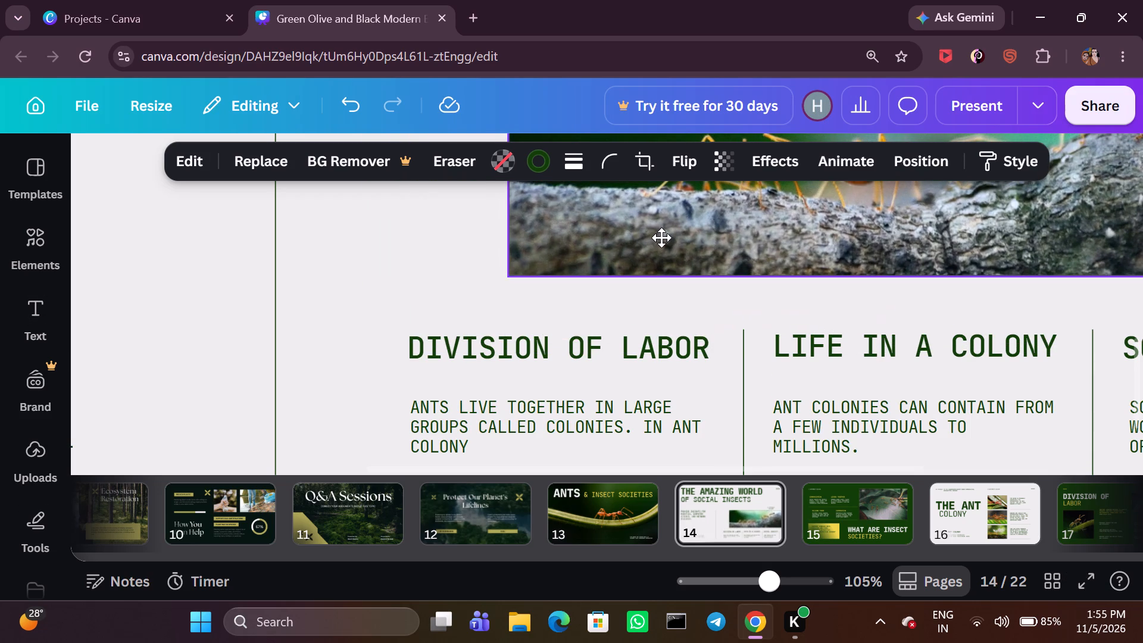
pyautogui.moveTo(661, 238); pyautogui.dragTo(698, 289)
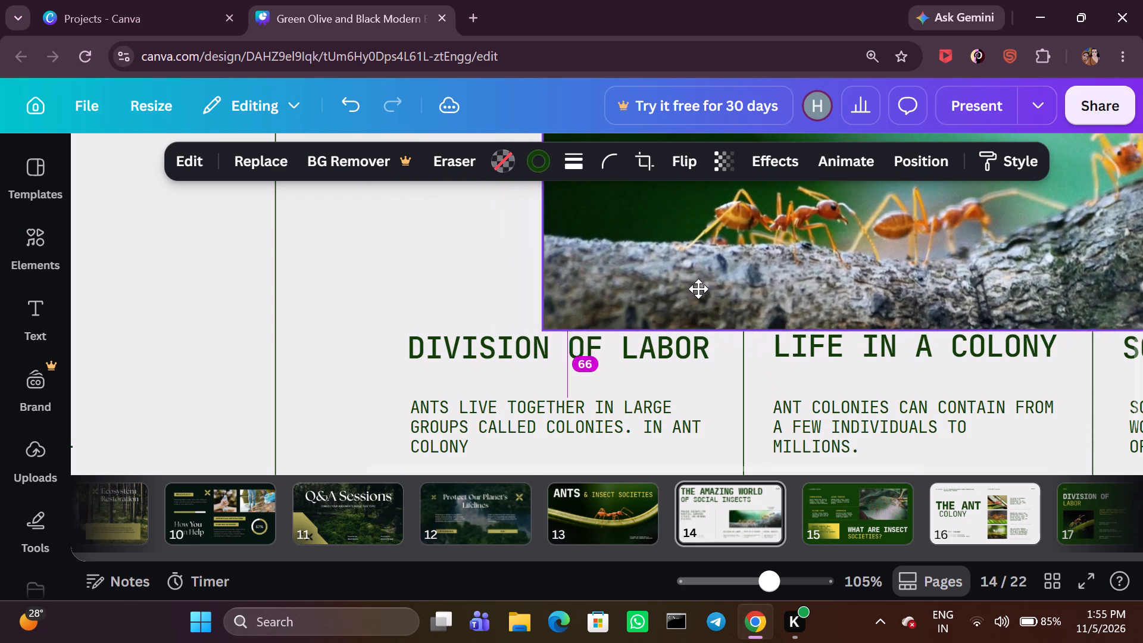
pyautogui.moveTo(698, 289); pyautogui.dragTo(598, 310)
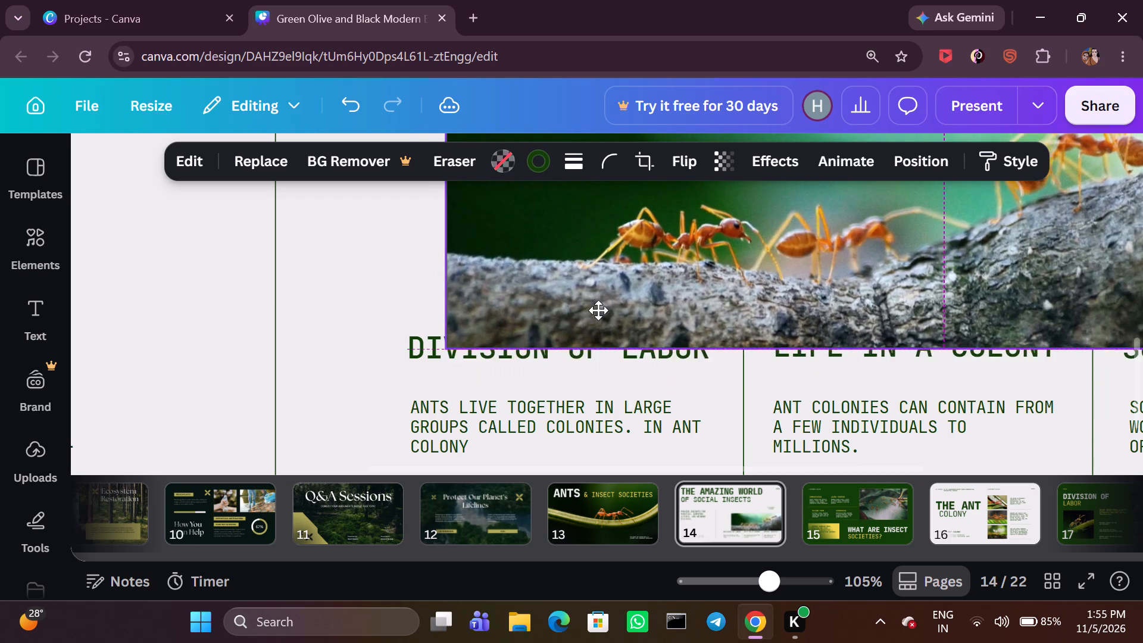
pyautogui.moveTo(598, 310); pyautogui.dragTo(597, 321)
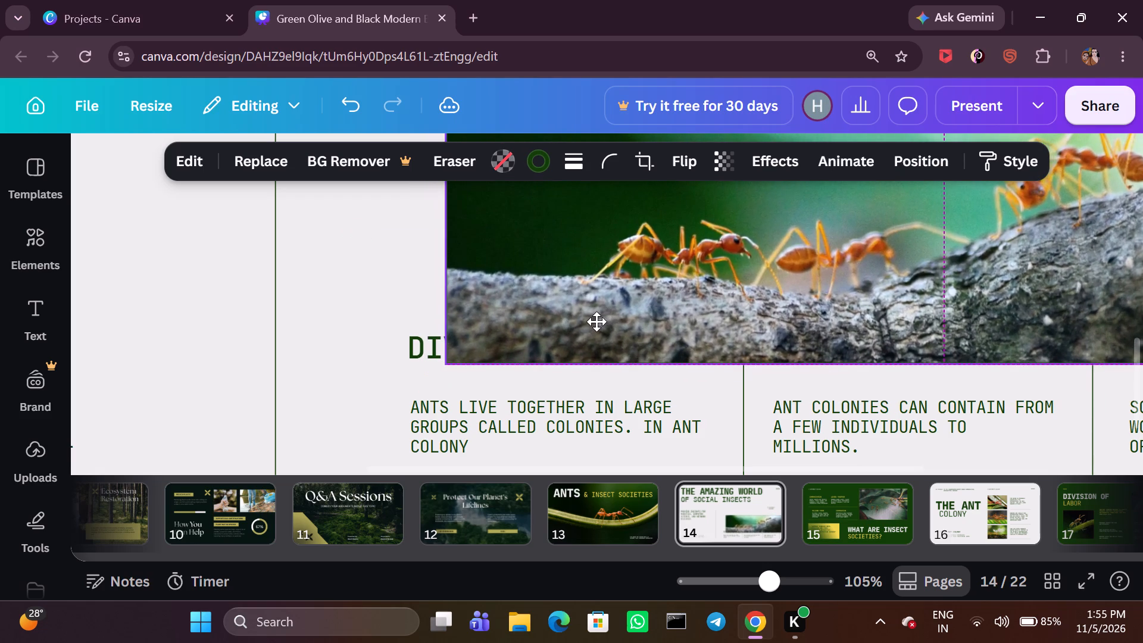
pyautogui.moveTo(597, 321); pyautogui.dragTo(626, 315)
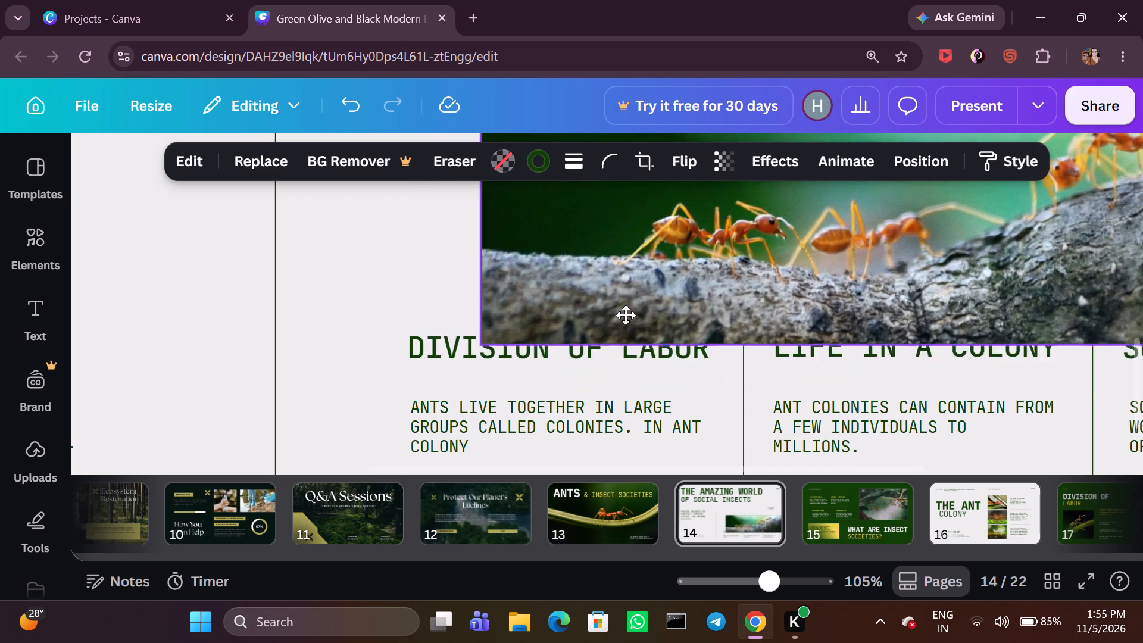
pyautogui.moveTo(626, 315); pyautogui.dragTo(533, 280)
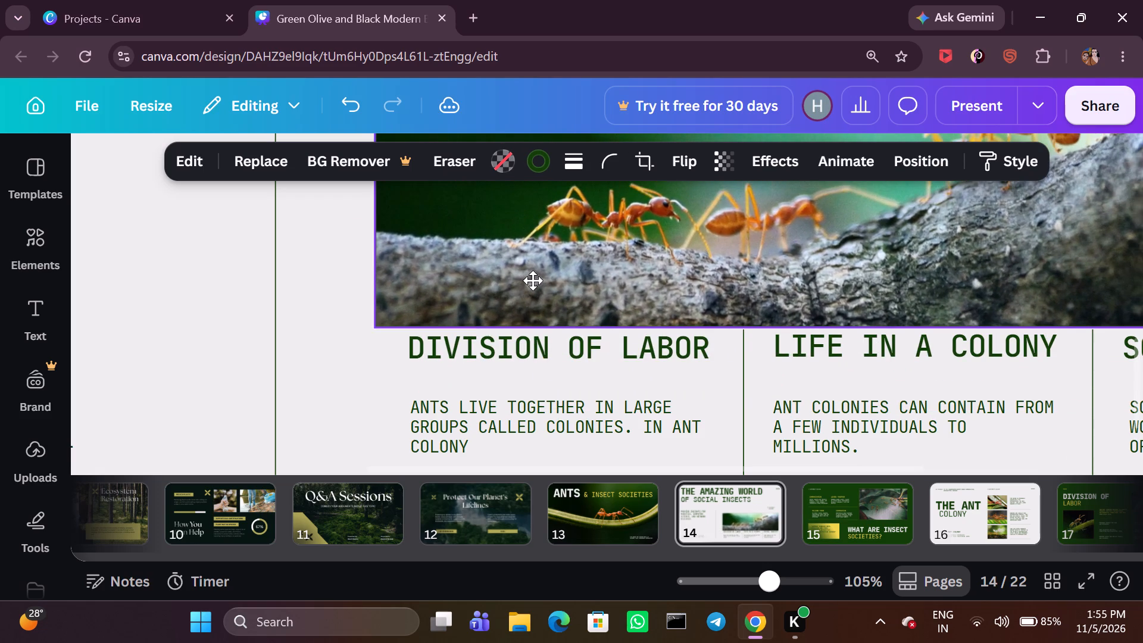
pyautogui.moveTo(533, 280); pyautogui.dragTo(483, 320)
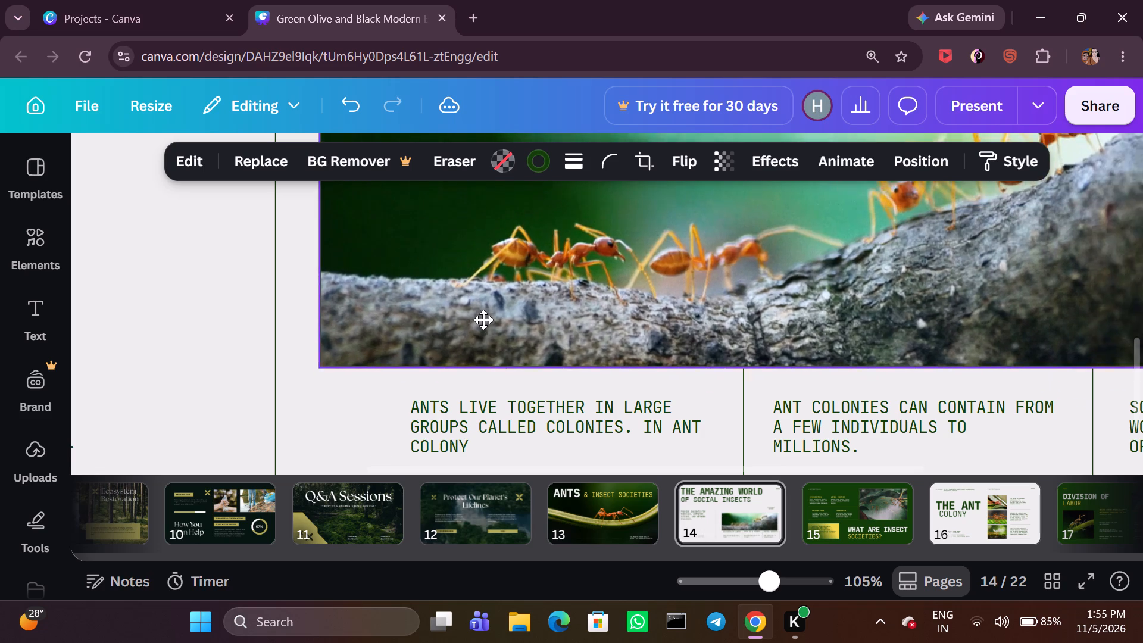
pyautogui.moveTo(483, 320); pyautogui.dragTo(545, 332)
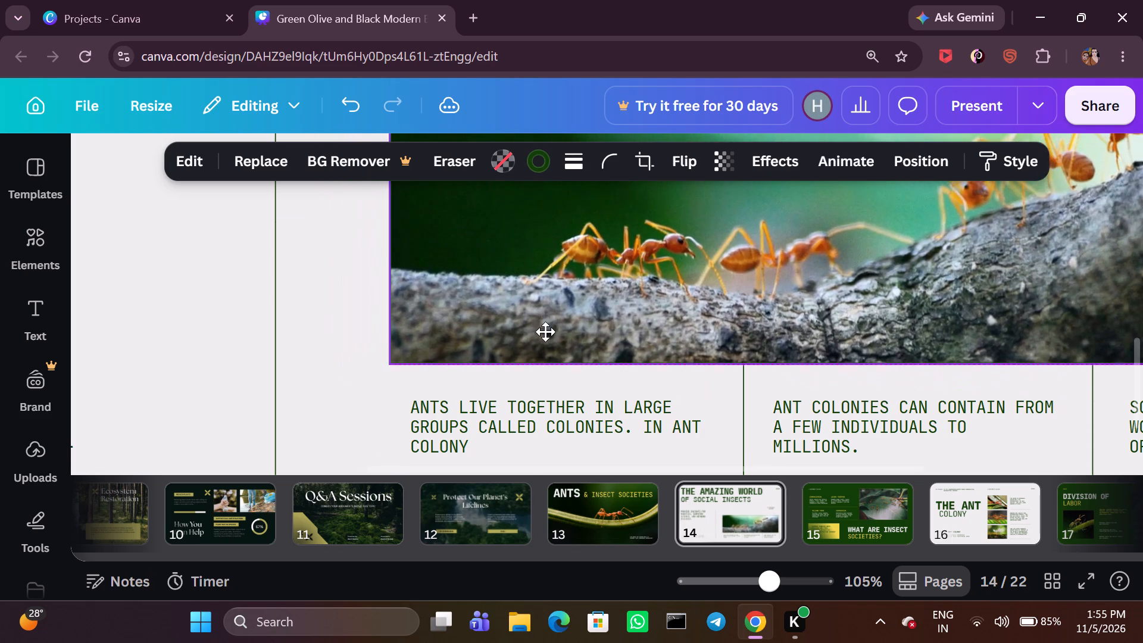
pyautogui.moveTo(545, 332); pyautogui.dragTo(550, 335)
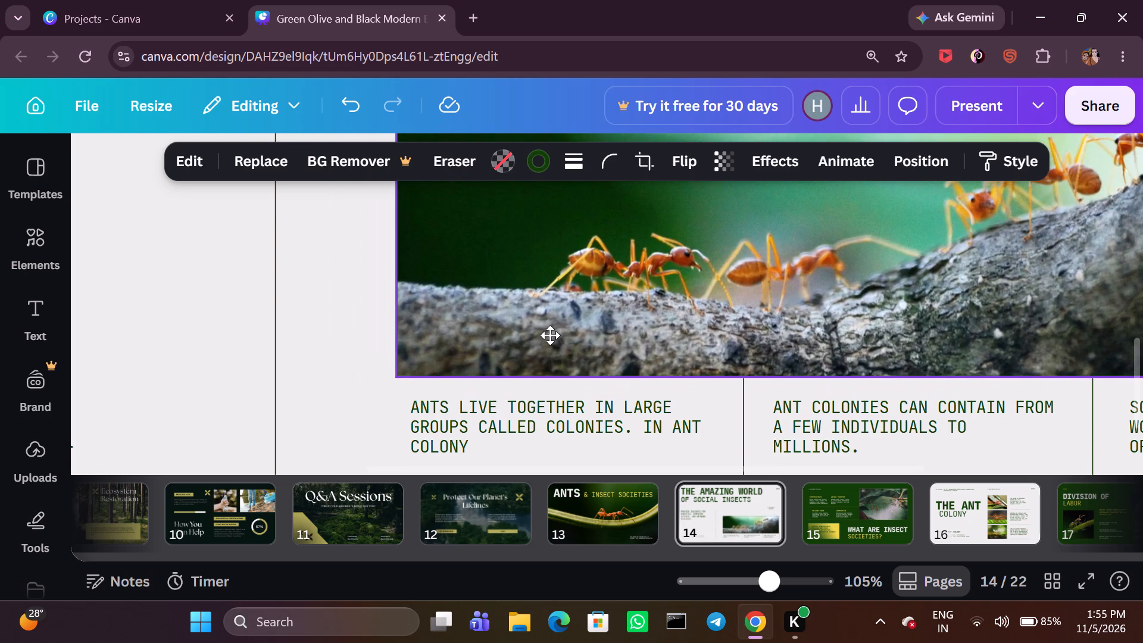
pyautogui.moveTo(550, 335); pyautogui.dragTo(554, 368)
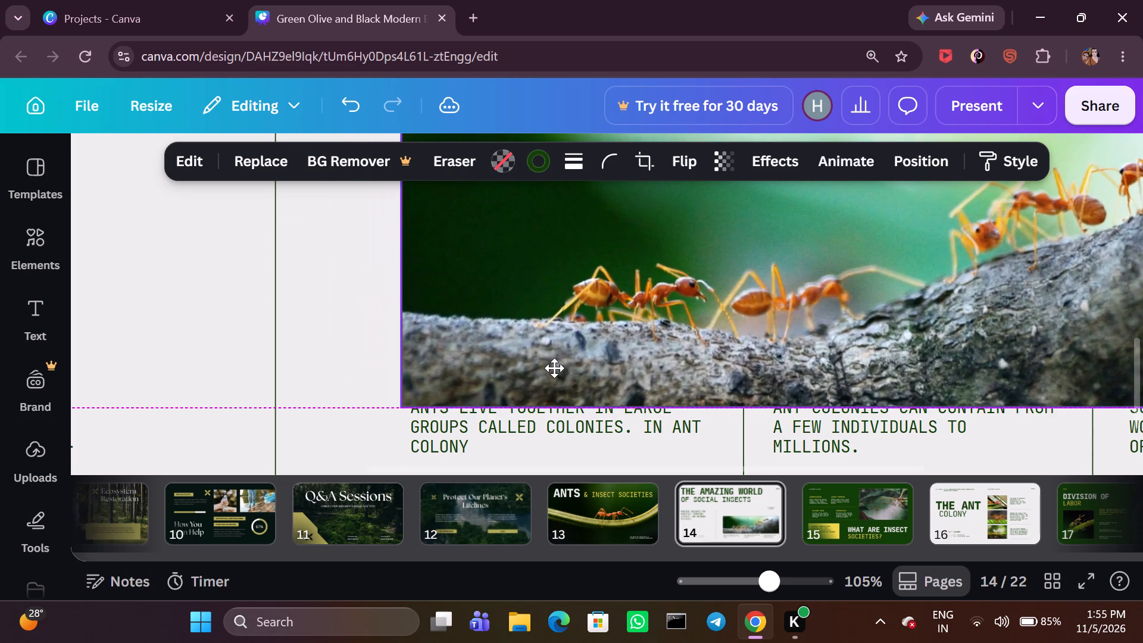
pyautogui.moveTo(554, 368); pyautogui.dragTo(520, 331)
# Move the ant photo on page 14 up so it sits just above the three topic column headings.
pyautogui.keyDown('ctrl'); pyautogui.scroll(-3, 434, 343); pyautogui.keyUp('ctrl')
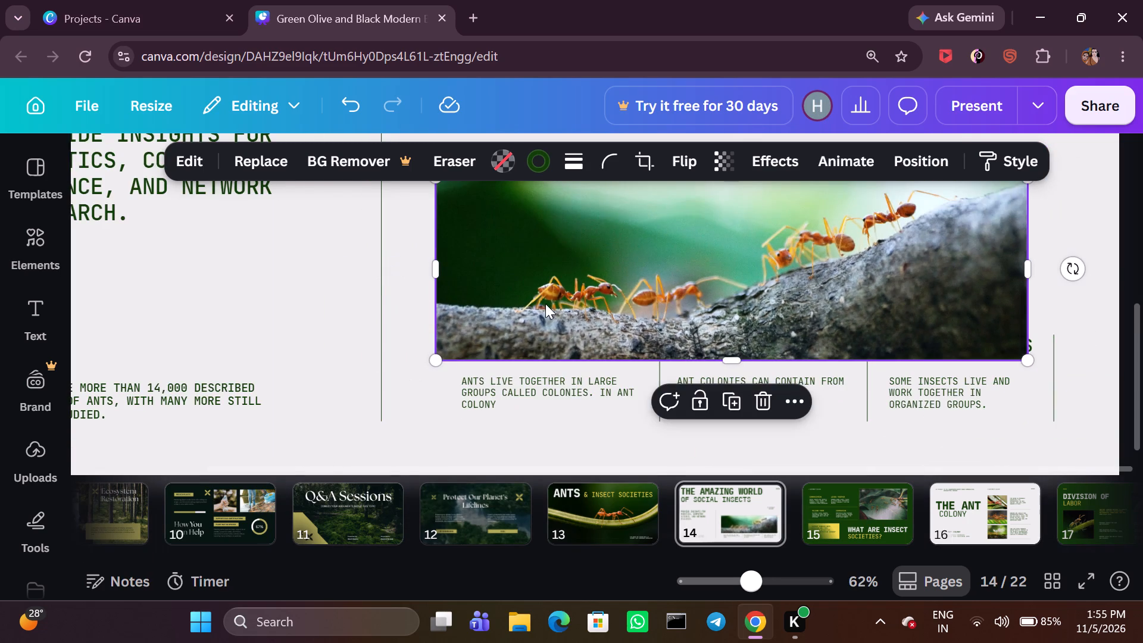
pyautogui.keyDown('ctrl'); pyautogui.scroll(-1, 545, 304); pyautogui.keyUp('ctrl')
pyautogui.keyDown('ctrl'); pyautogui.moveTo(589, 286); pyautogui.dragTo(589, 263); pyautogui.keyUp('ctrl')
pyautogui.scroll(-2, 529, 252)
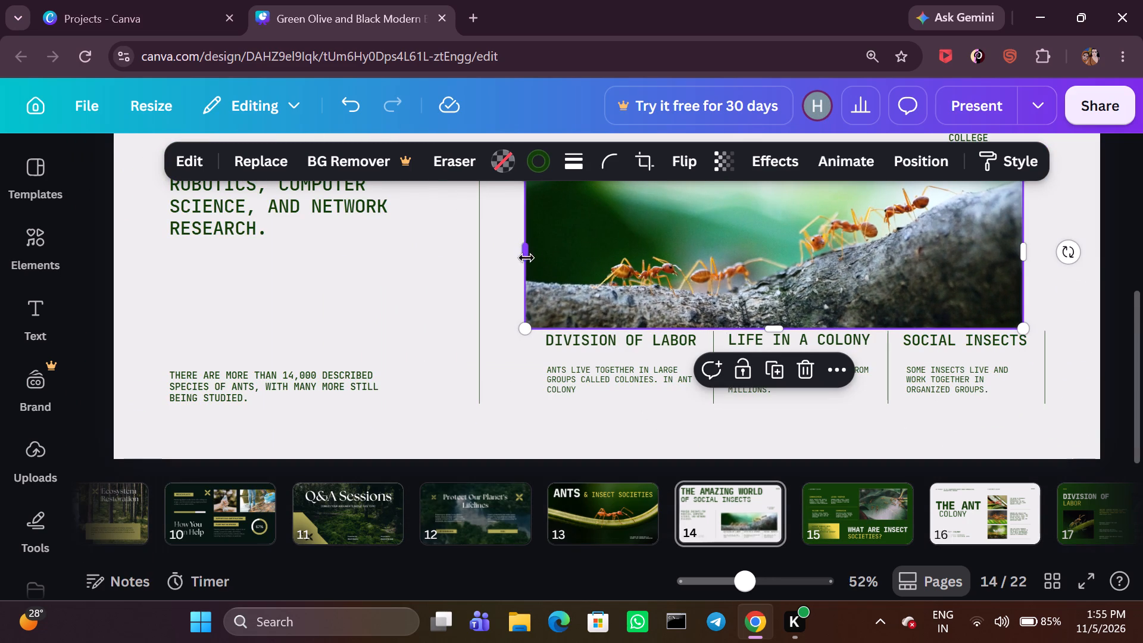
# Reposition the ant photo on page 14 level with the vertical divider's upper end and centred over the three topic columns.
pyautogui.scroll(-3, 481, 280)
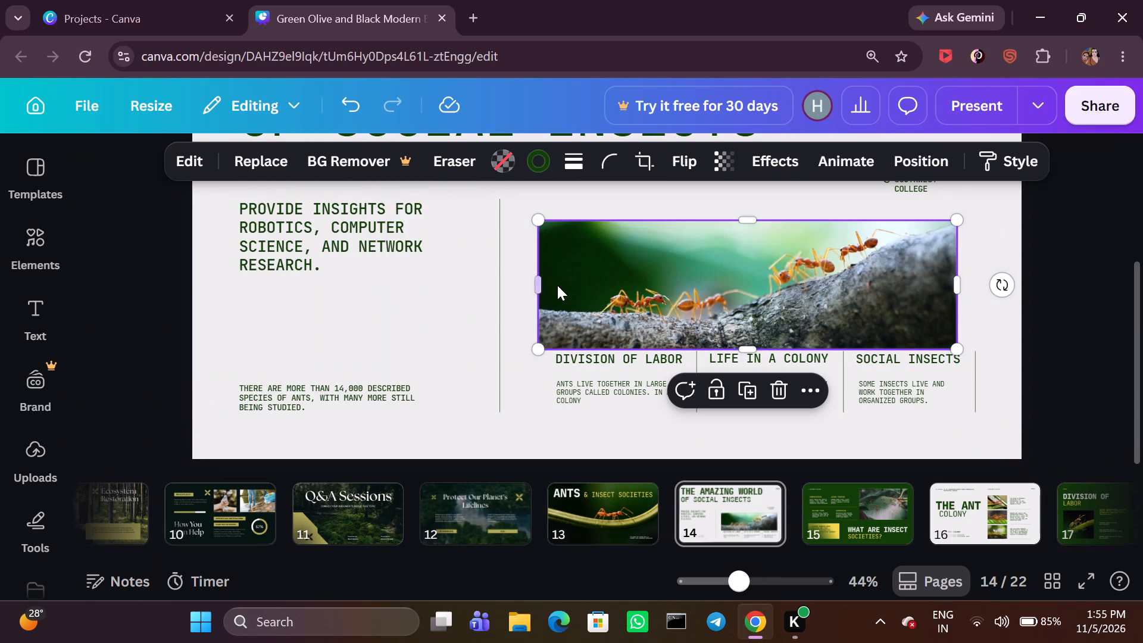
pyautogui.moveTo(622, 282); pyautogui.dragTo(623, 264)
pyautogui.keyDown('ctrl'); pyautogui.scroll(-1, 619, 267); pyautogui.keyUp('ctrl')
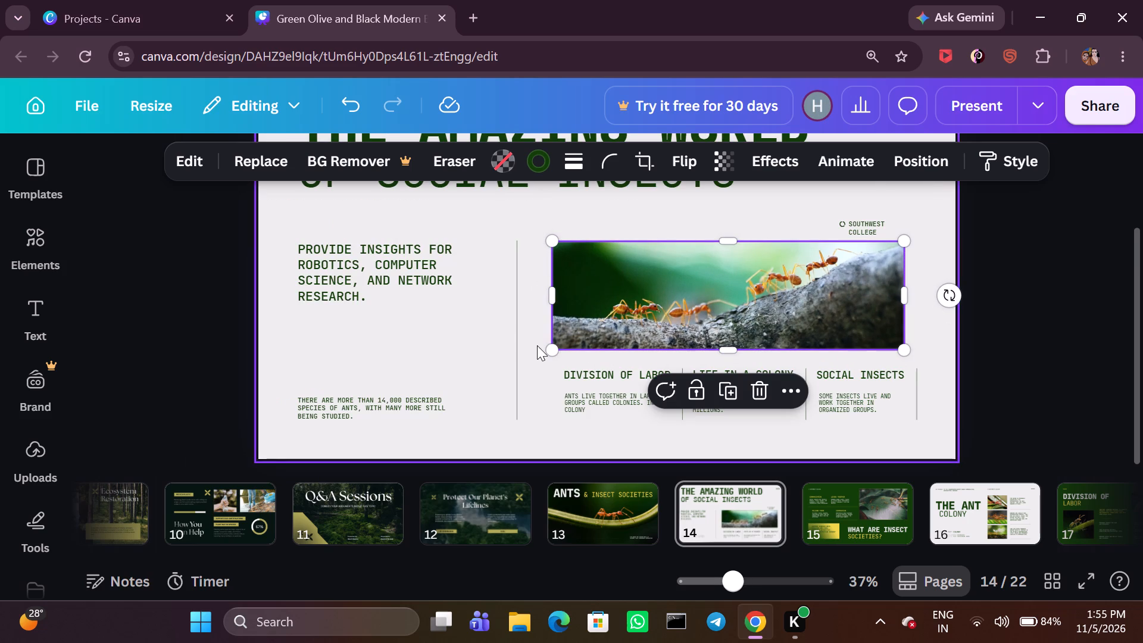
pyautogui.keyDown('ctrl'); pyautogui.click(639, 307); pyautogui.keyUp('ctrl')
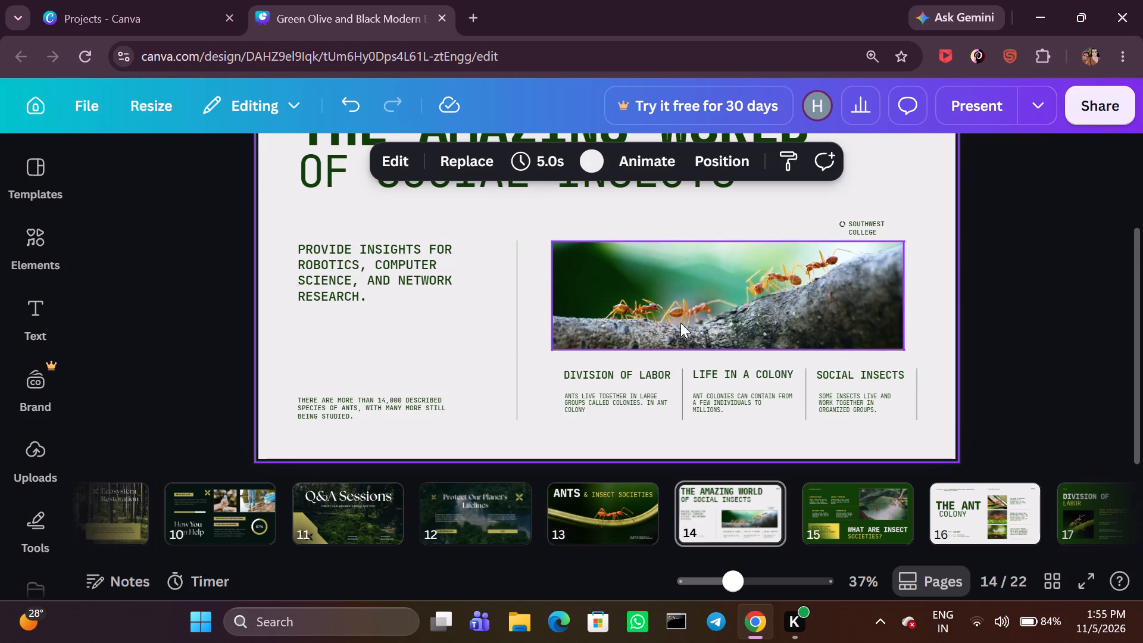
pyautogui.click(699, 316)
pyautogui.moveTo(703, 316); pyautogui.dragTo(717, 314)
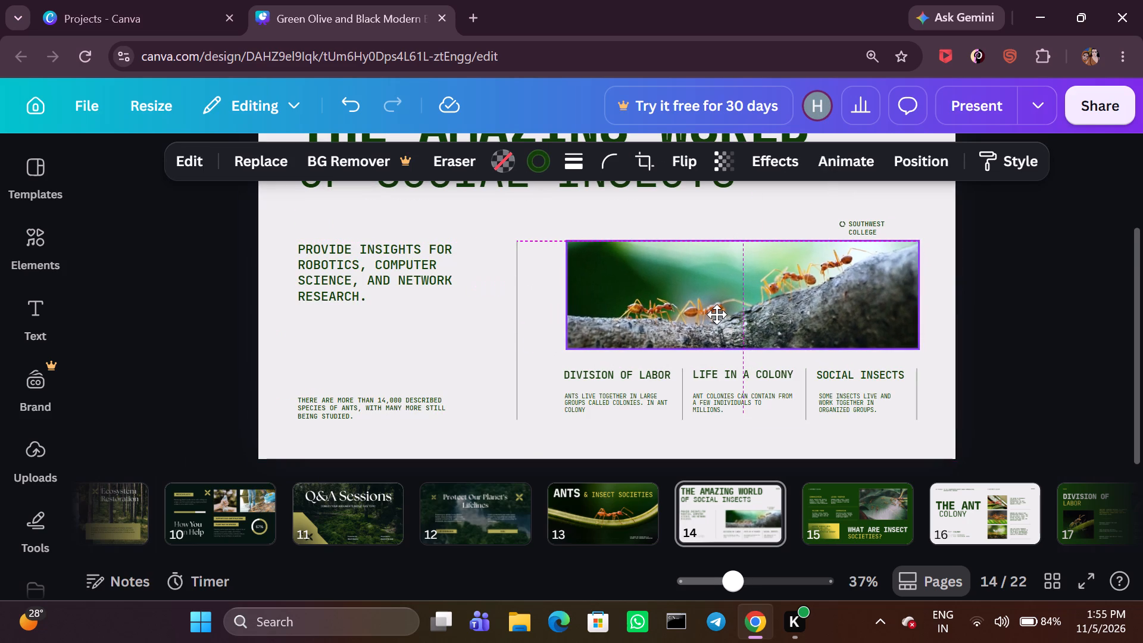
pyautogui.moveTo(717, 314); pyautogui.dragTo(716, 314)
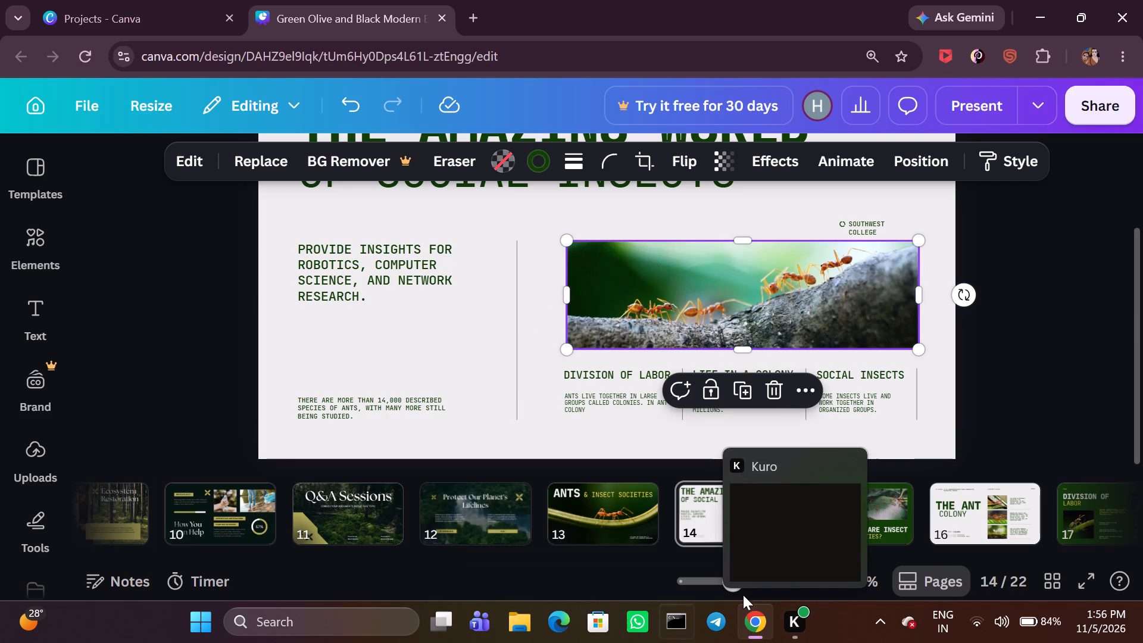
# Turn off Bluetooth in the Windows quick settings and return to the page 14 design.
pyautogui.click(977, 623)
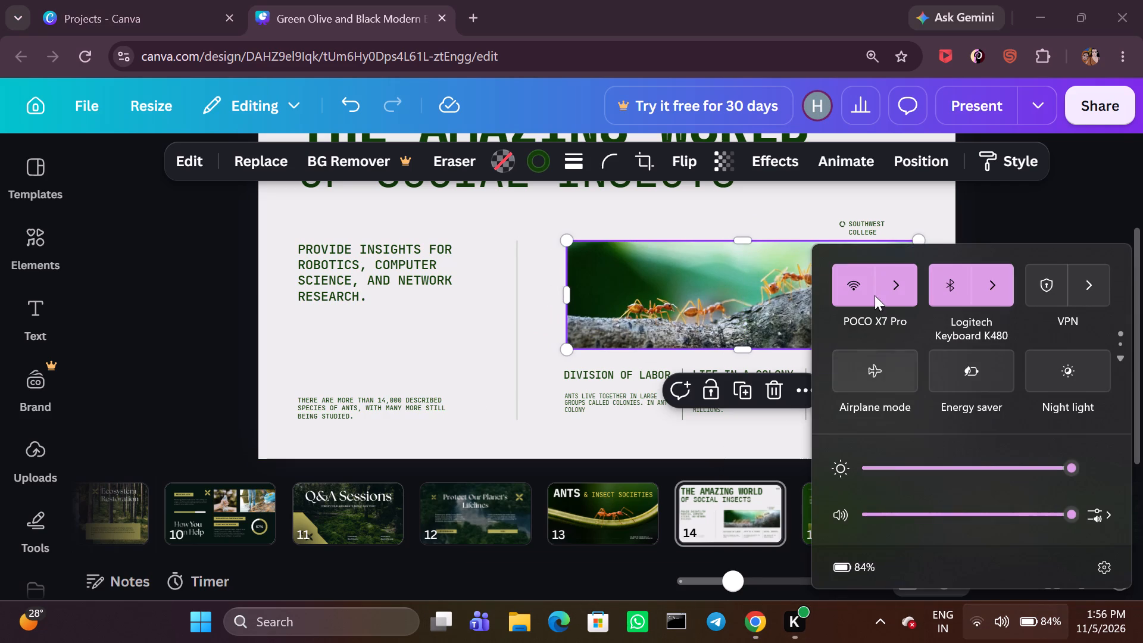
pyautogui.click(955, 289)
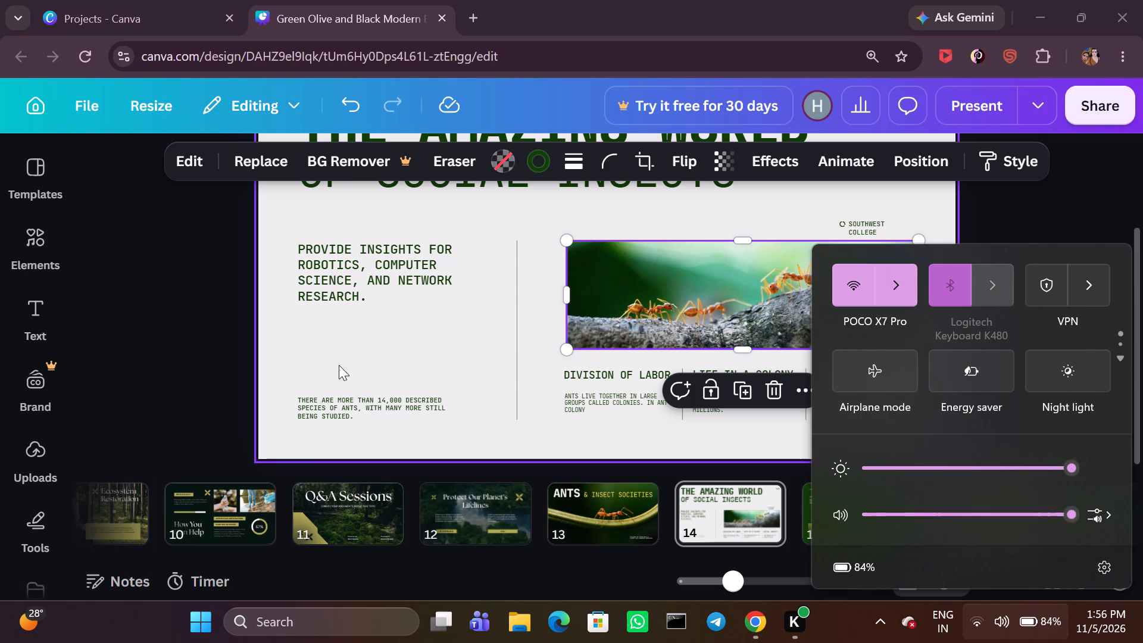
pyautogui.click(482, 321)
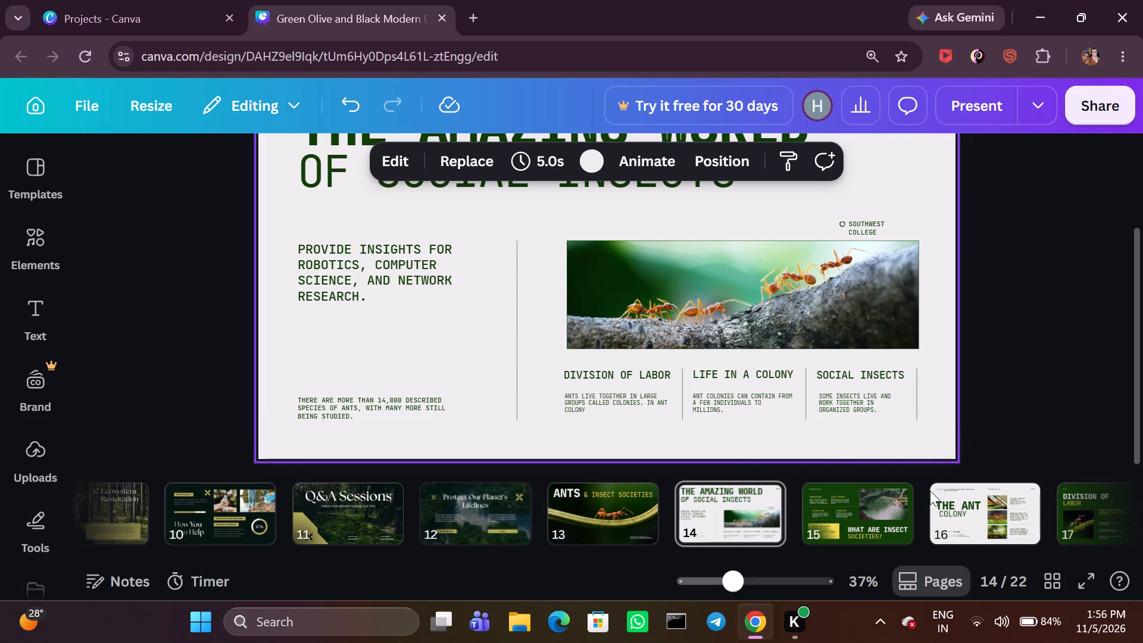
# Add a comma after "in ant colony" at the end of the Division of Labor description on page 14.
pyautogui.click(745, 404)
pyautogui.doubleClick(749, 402)
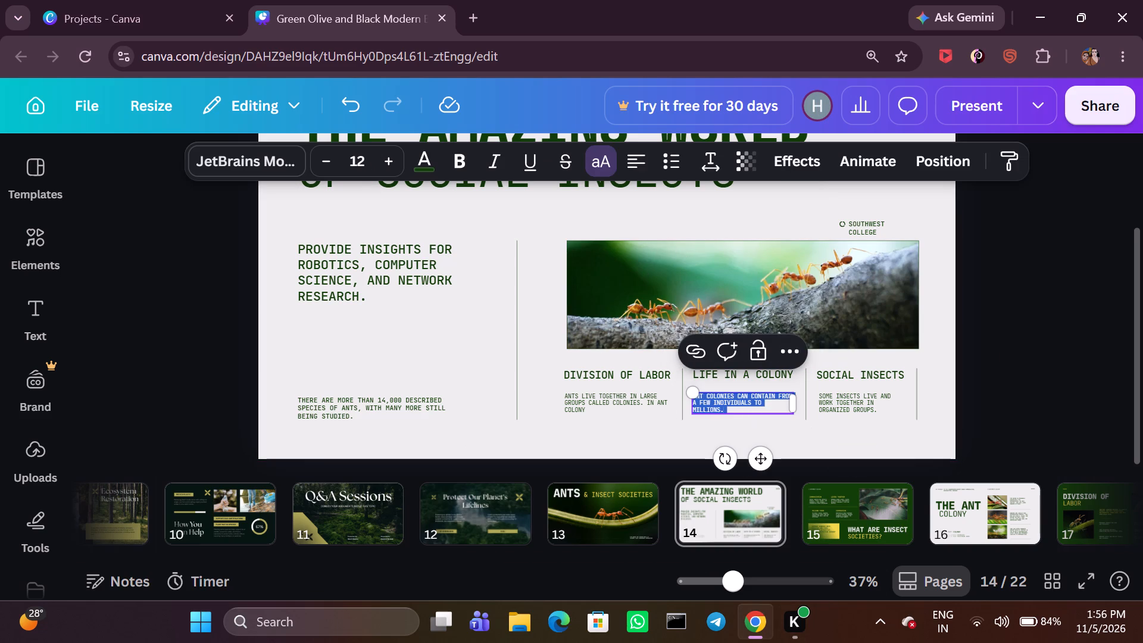
pyautogui.doubleClick(649, 405)
pyautogui.click(601, 411)
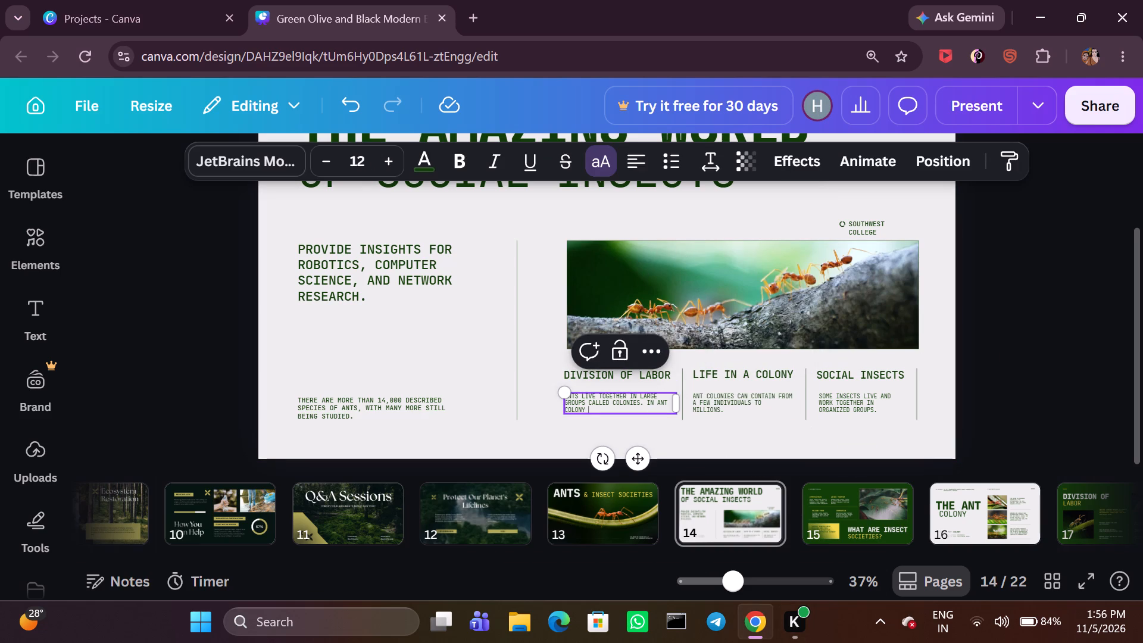
pyautogui.keyDown('ctrl'); pyautogui.scroll(9, 616, 401); pyautogui.keyUp('ctrl')
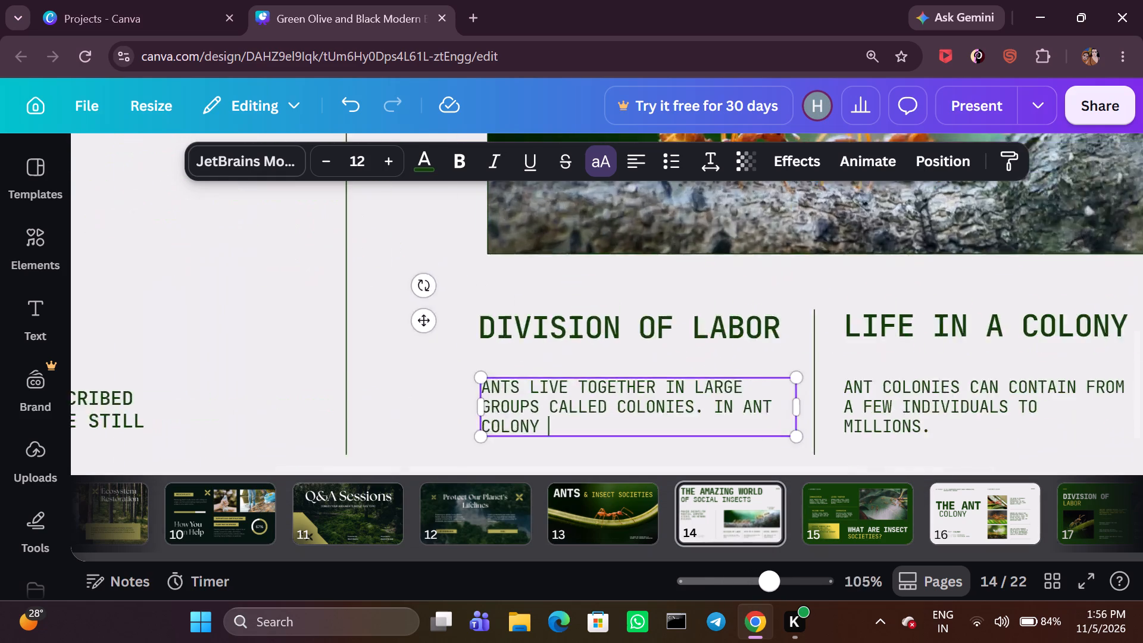
pyautogui.keyDown('ctrl'); pyautogui.scroll(1, 613, 402); pyautogui.keyUp('ctrl')
pyautogui.keyDown('ctrl'); pyautogui.scroll(-2, 285, 433); pyautogui.keyUp('ctrl')
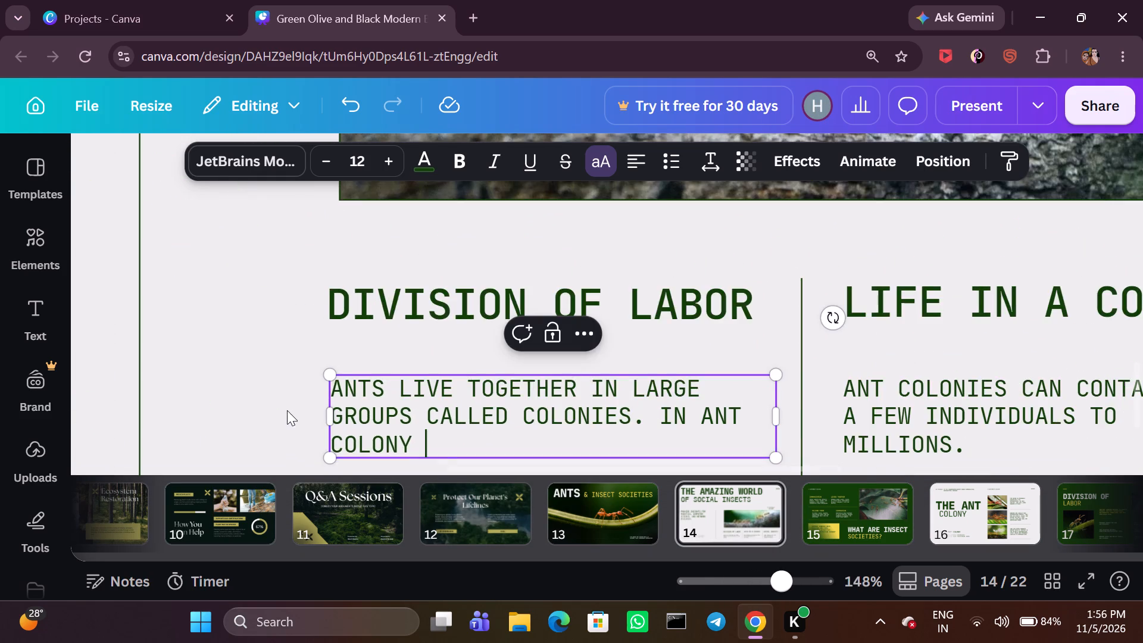
pyautogui.keyDown('ctrl'); pyautogui.scroll(2, 292, 404); pyautogui.keyUp('ctrl')
pyautogui.keyDown('ctrl'); pyautogui.scroll(-2, 317, 382); pyautogui.keyUp('ctrl')
pyautogui.click(429, 424)
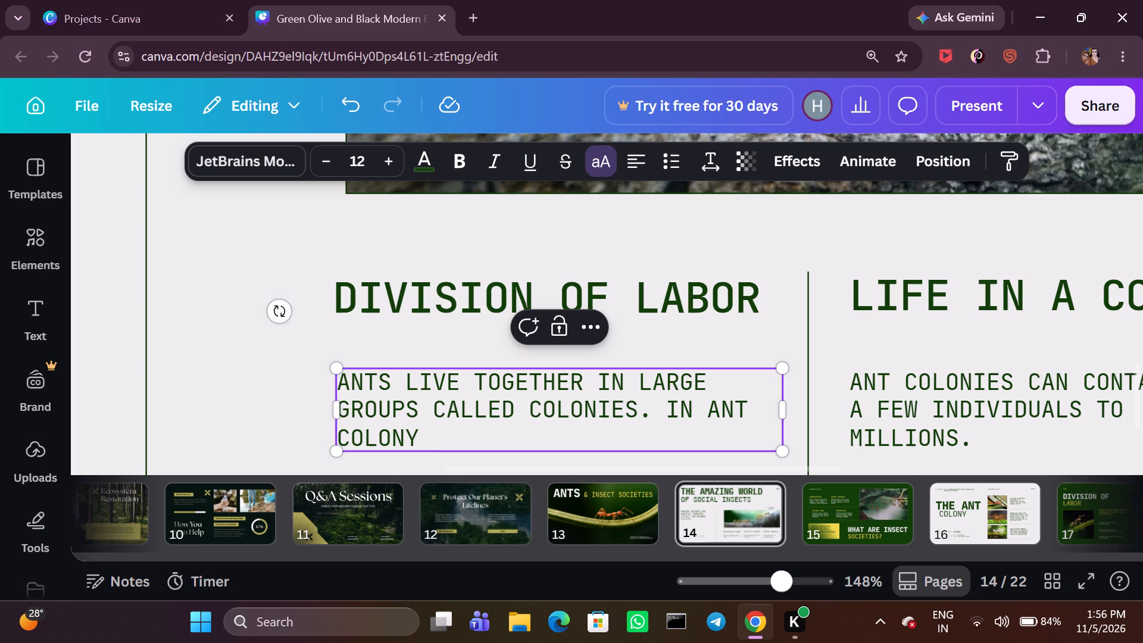
pyautogui.press('Print')
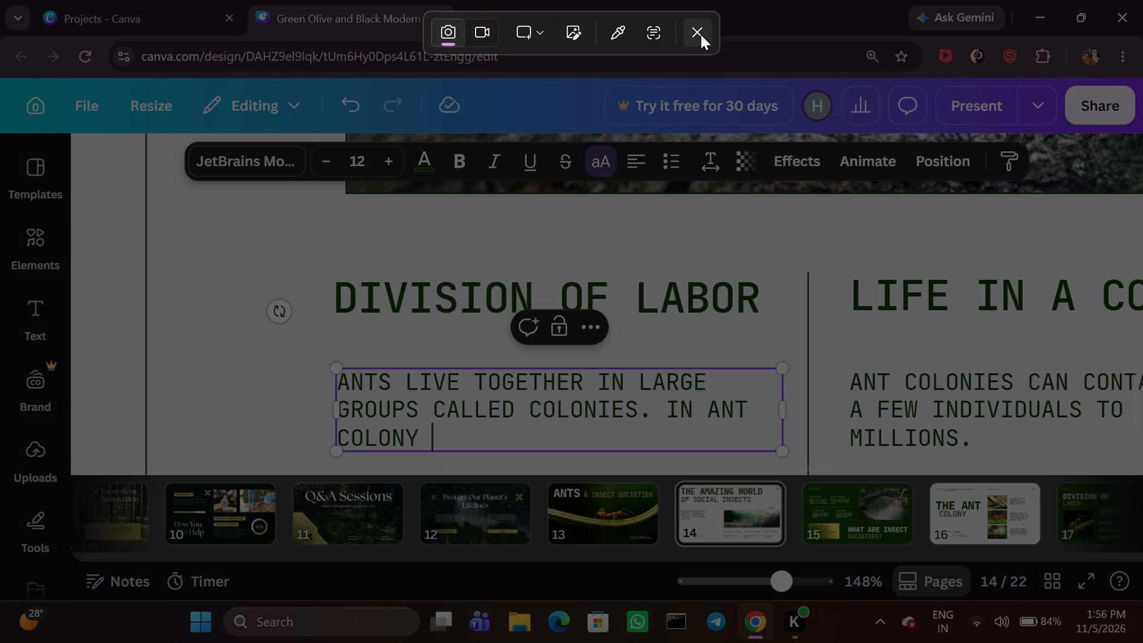
pyautogui.click(700, 35)
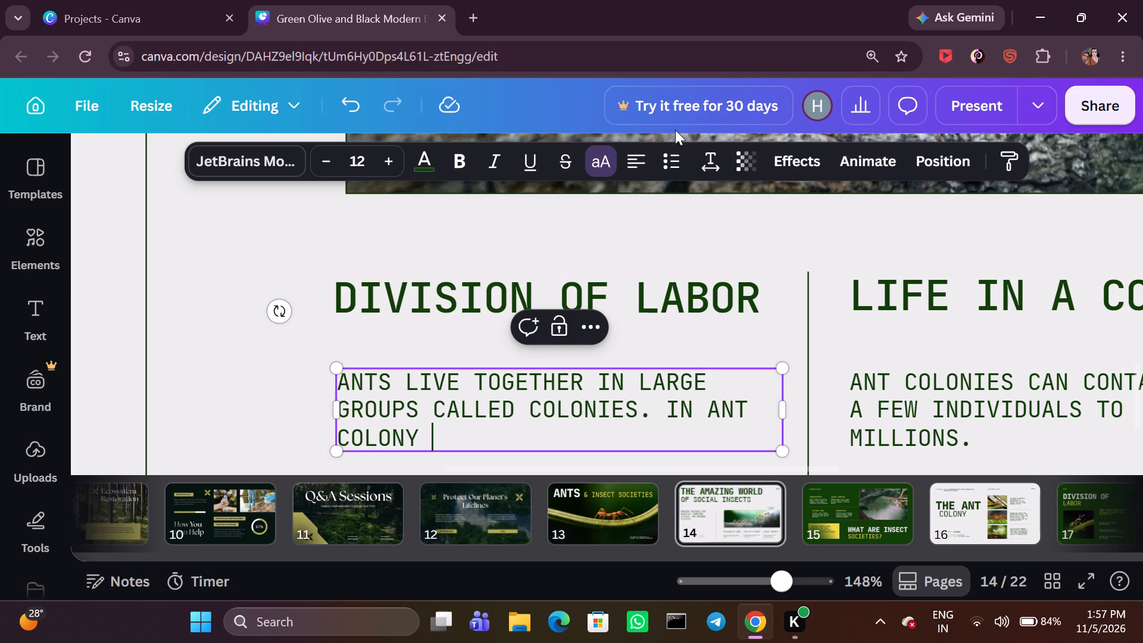
pyautogui.press('BackSpace')
pyautogui.press(',')
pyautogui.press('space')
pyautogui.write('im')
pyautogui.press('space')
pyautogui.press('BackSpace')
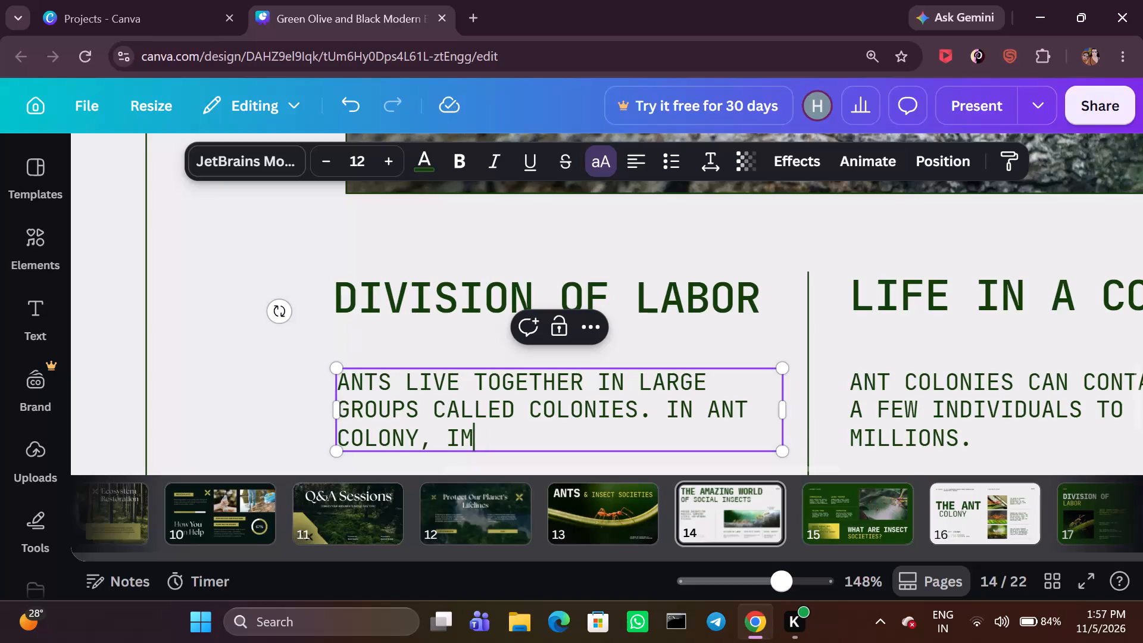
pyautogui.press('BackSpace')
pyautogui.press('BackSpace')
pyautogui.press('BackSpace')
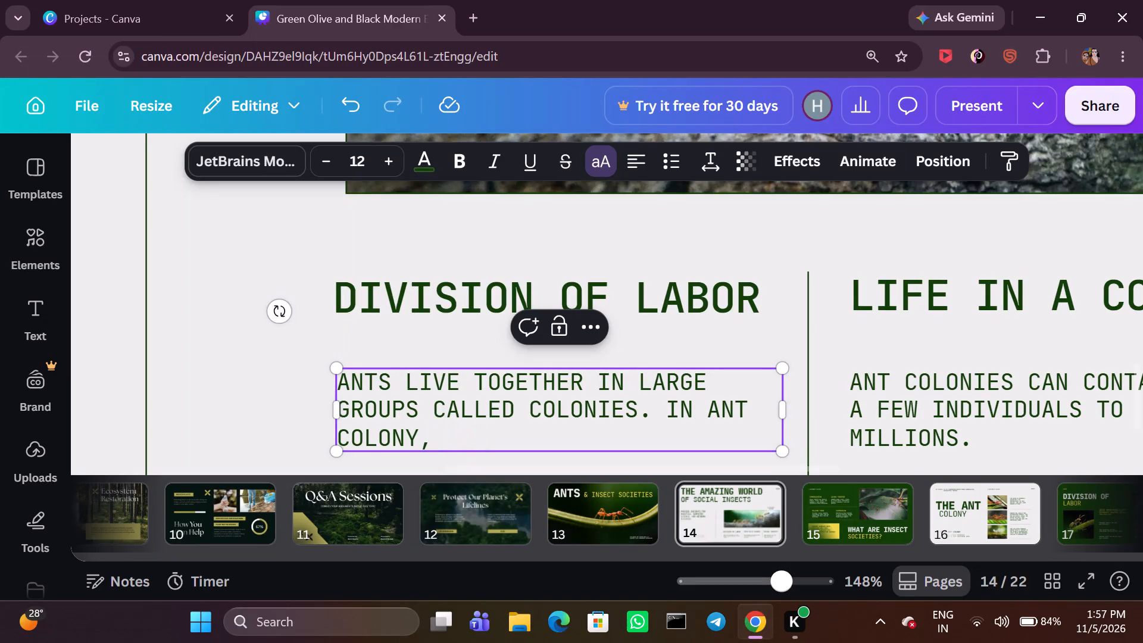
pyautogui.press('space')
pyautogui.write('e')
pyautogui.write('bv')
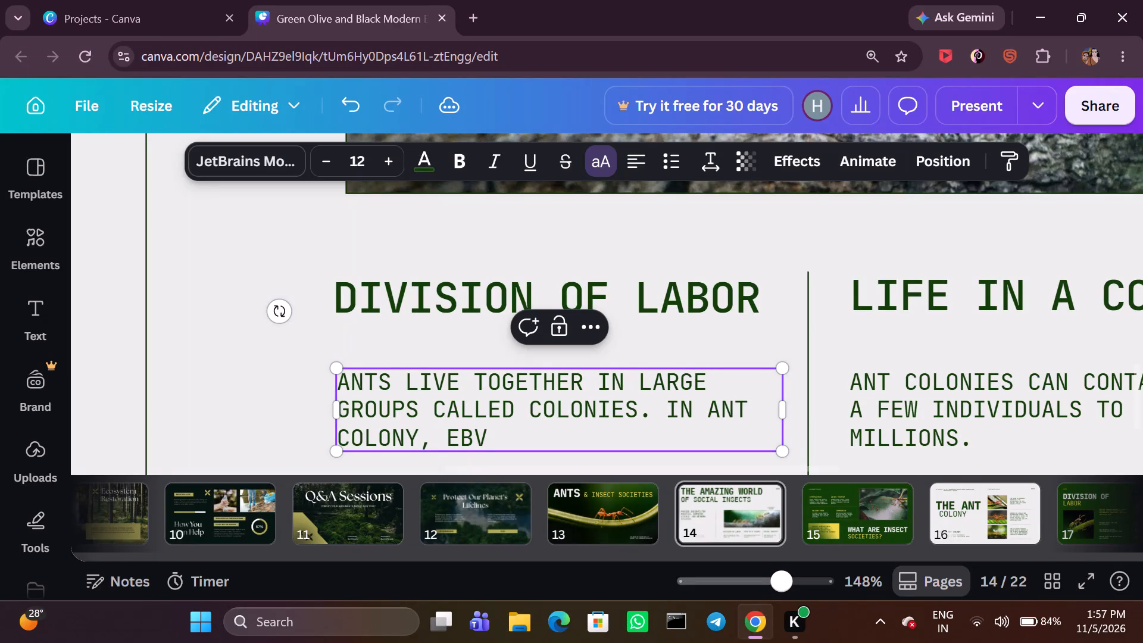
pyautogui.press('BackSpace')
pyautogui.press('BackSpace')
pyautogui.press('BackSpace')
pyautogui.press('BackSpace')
pyautogui.write('evr')
pyautogui.write('y')
pyautogui.press('space')
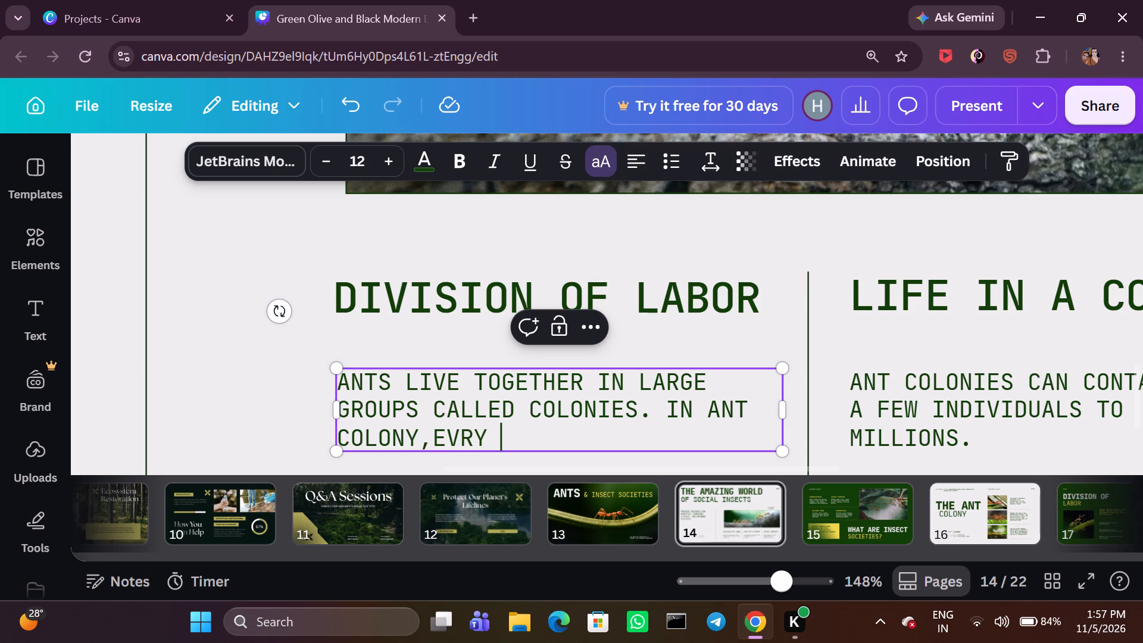
pyautogui.press('BackSpace')
pyautogui.press('BackSpace')
pyautogui.press('BackSpace')
pyautogui.press('BackSpace')
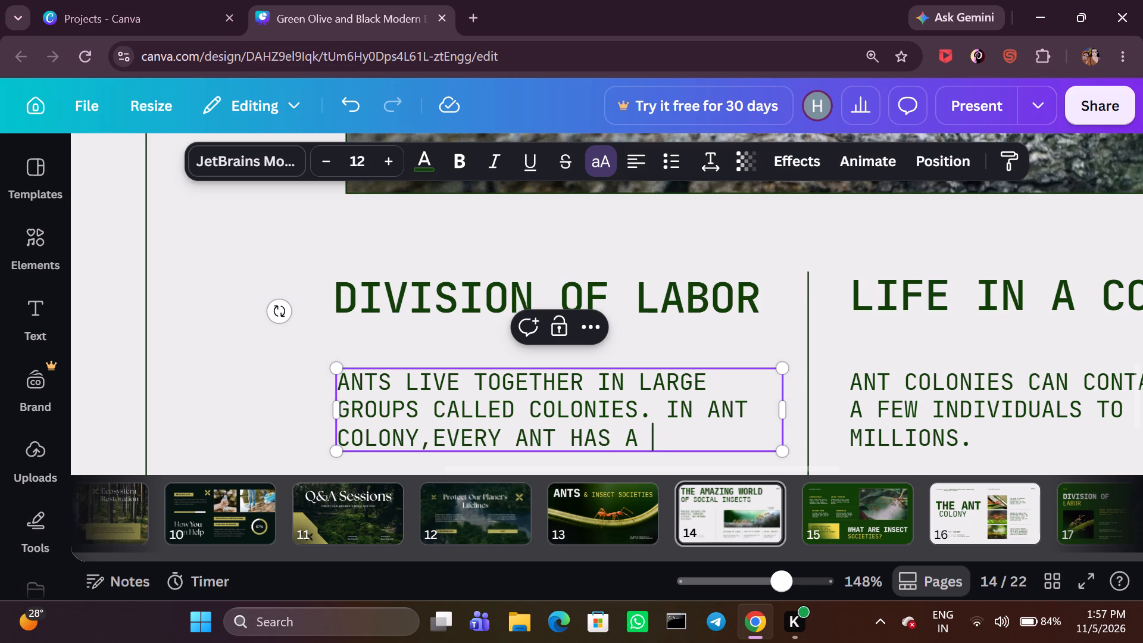
pyautogui.write('pas')
pyautogui.press('BackSpace')
pyautogui.press('e')
pyautogui.press('BackSpace')
pyautogui.press('r')
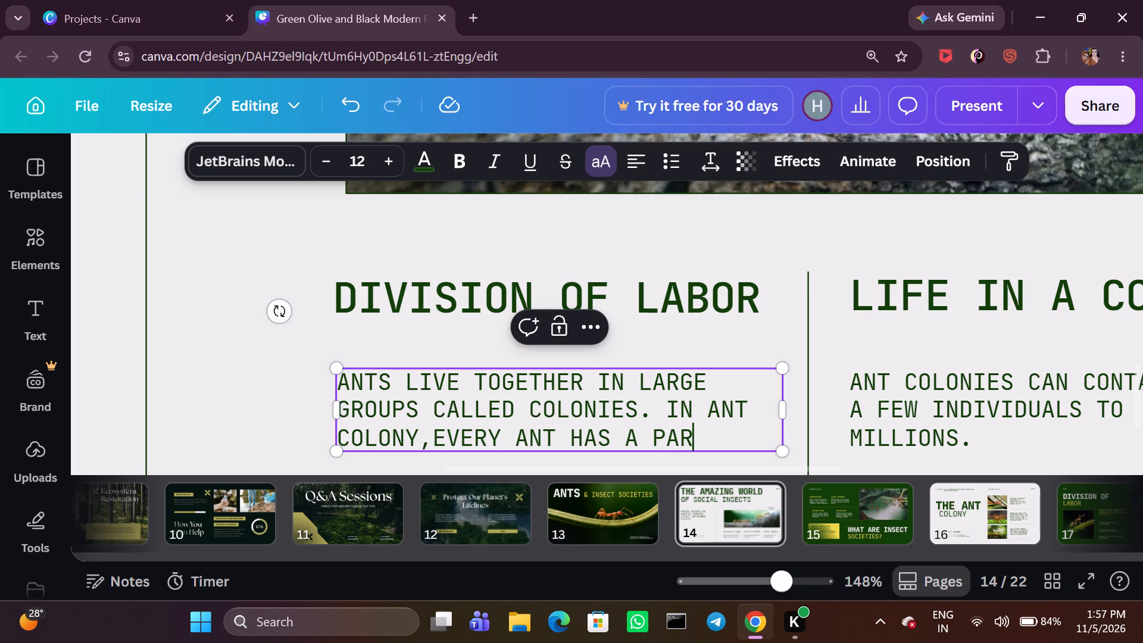
pyautogui.write('ti')
pyautogui.write('ci')
pyautogui.press('BackSpace')
pyautogui.press('u')
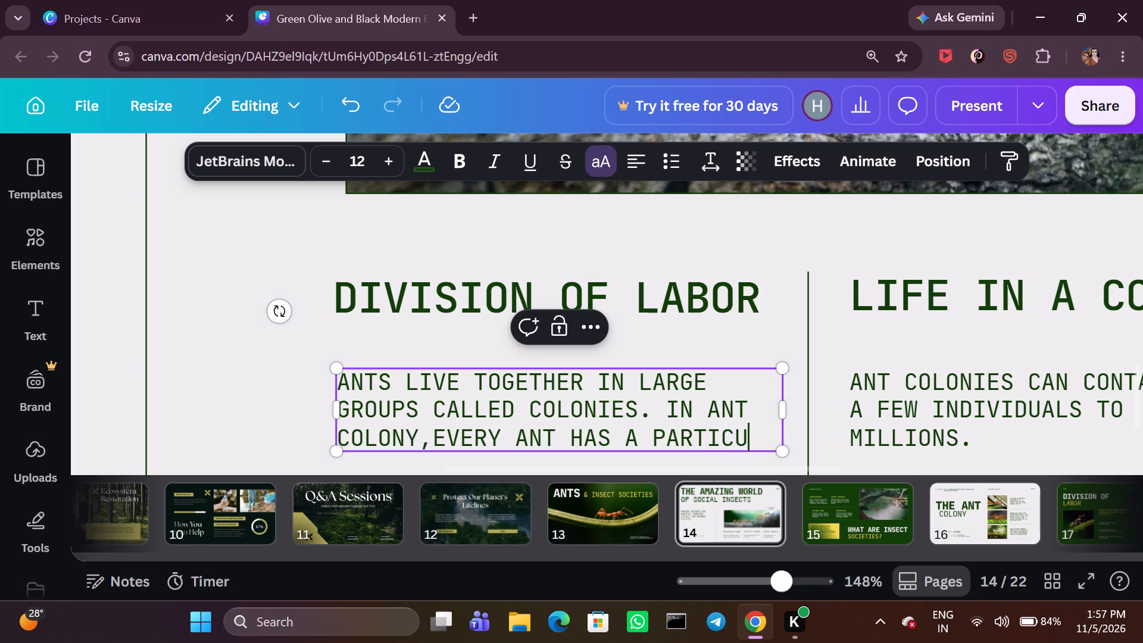
pyautogui.write('la')
pyautogui.press('r')
pyautogui.press('space')
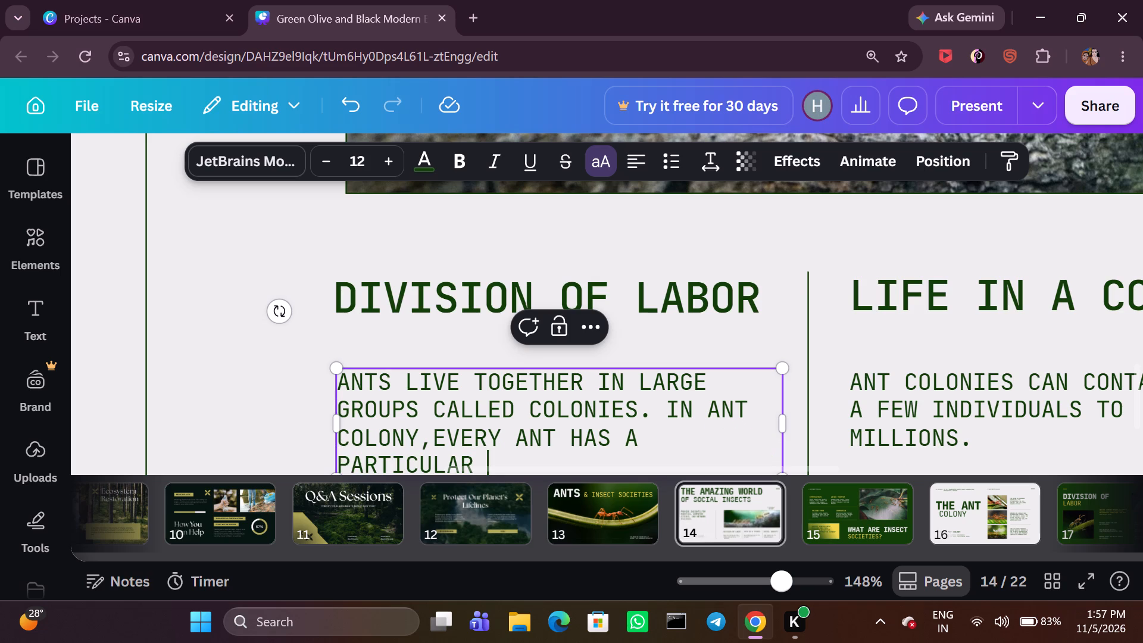
pyautogui.write('jov')
pyautogui.press('BackSpace')
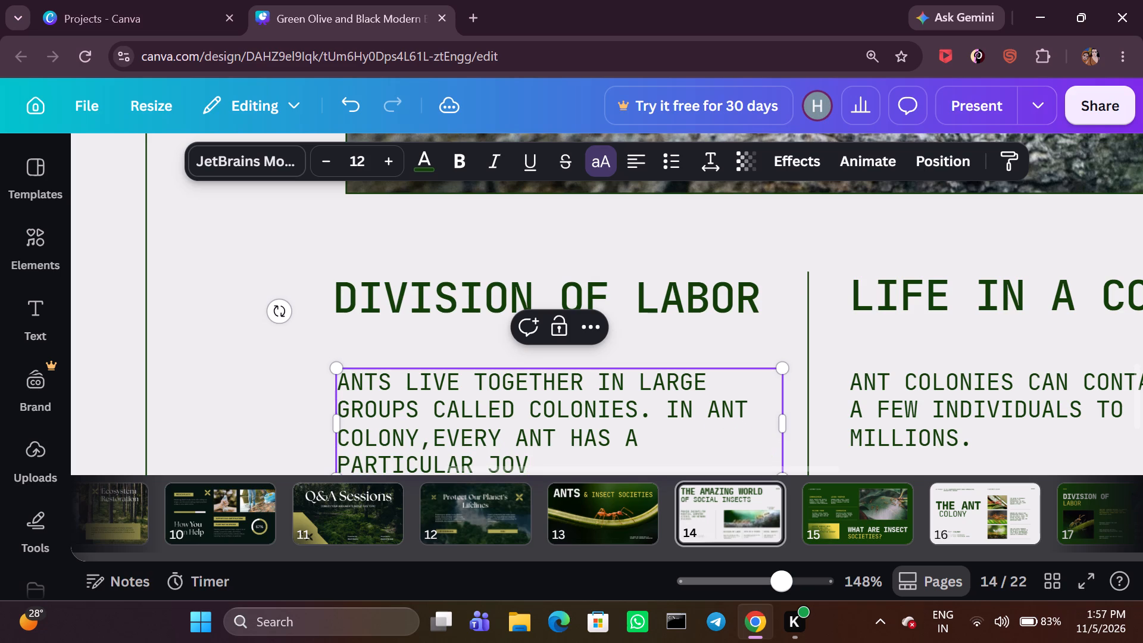
pyautogui.press('b')
pyautogui.press('space')
pyautogui.press('BackSpace')
pyautogui.write('.')
pyautogui.press('space')
# Start a new sentence in the Division of Labor description with "this arragement id called".
pyautogui.write('ths')
pyautogui.press('BackSpace')
pyautogui.write('is arra')
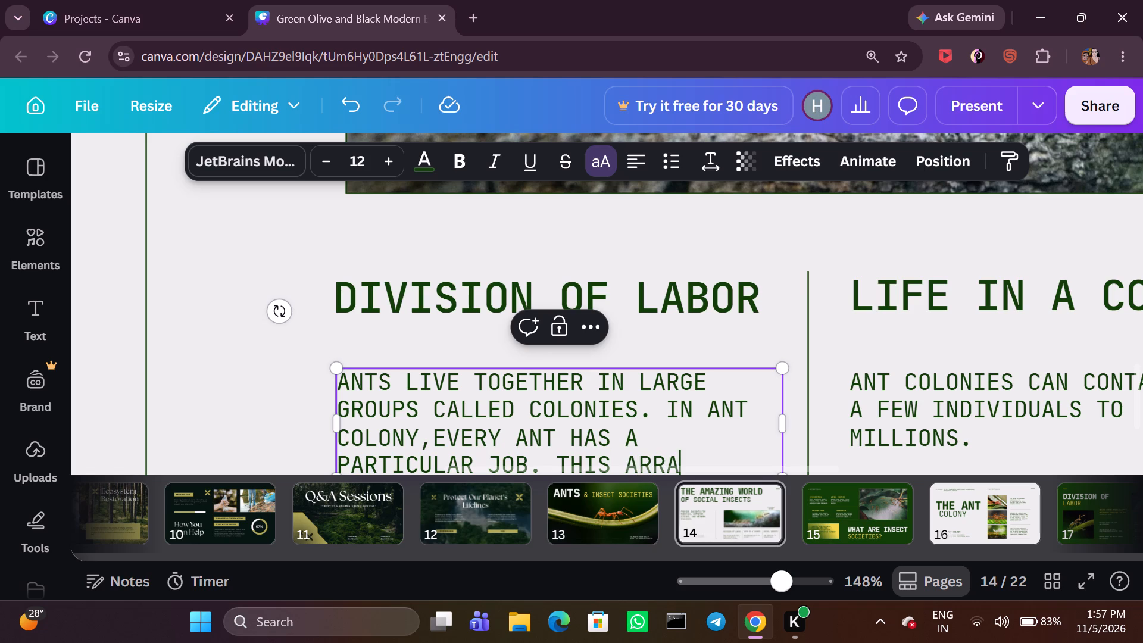
pyautogui.write('gem')
pyautogui.write('en')
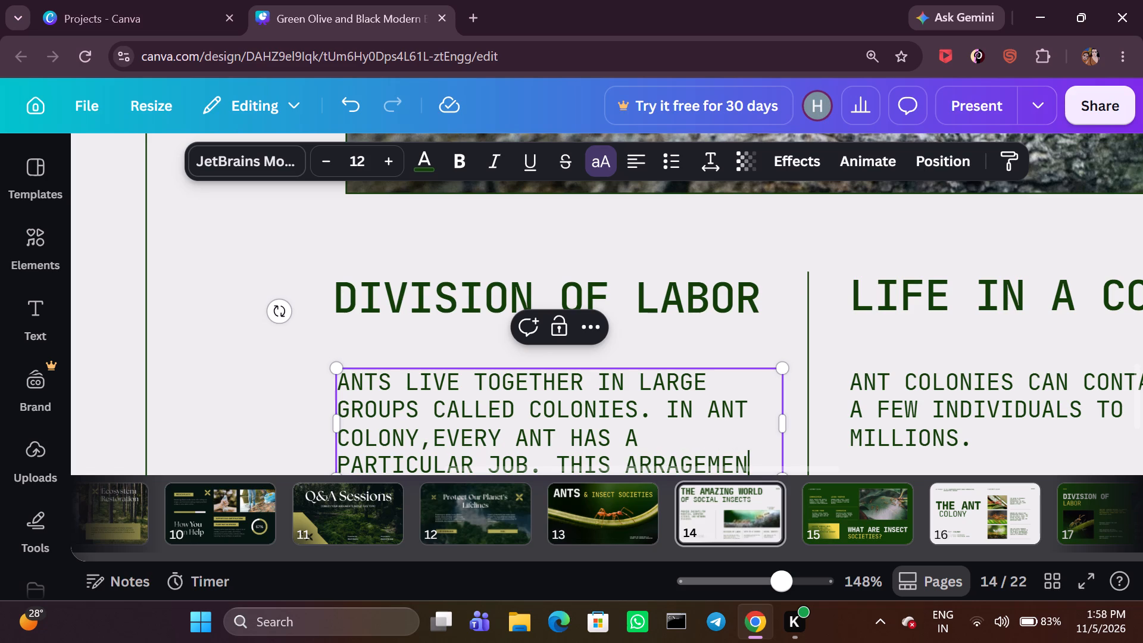
pyautogui.press('t')
pyautogui.press('space')
pyautogui.write('id')
pyautogui.press('space')
pyautogui.write('called')
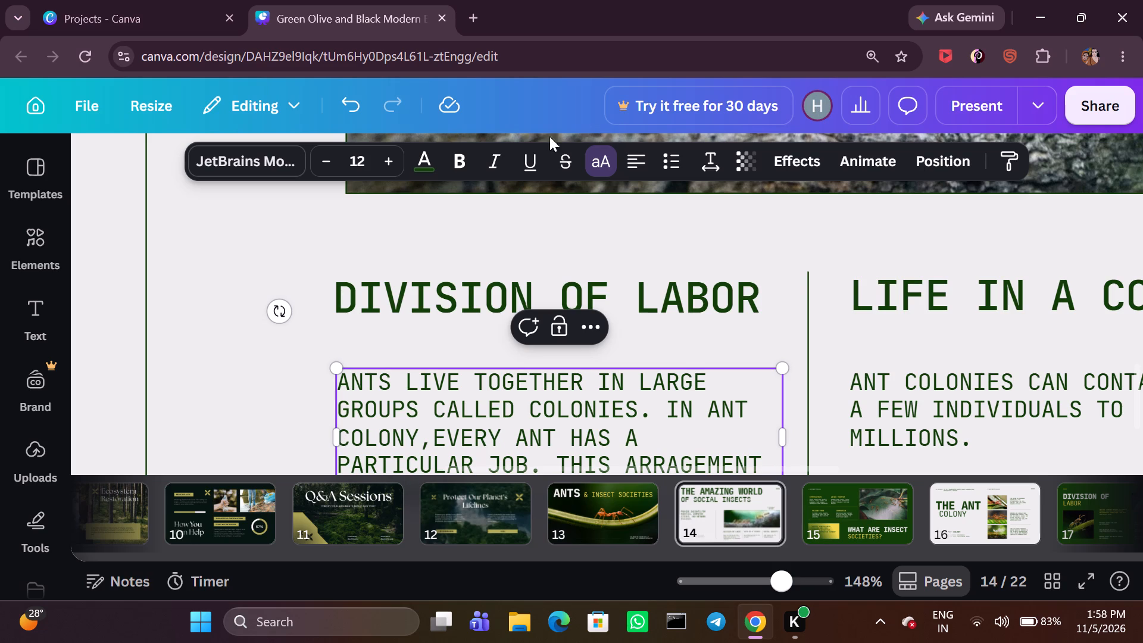
# Replace the word "id" before "called" with "this" in the last line of the Division of Labor description.
pyautogui.scroll(-1, 382, 389)
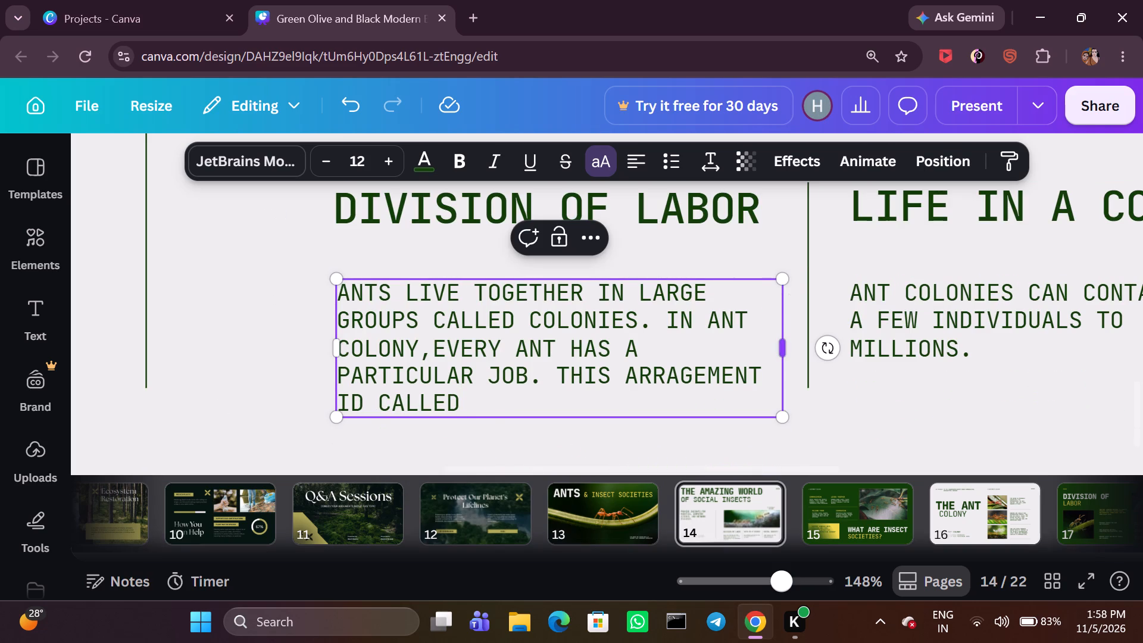
pyautogui.click(372, 408)
pyautogui.press('Insert')
pyautogui.press('BackSpace')
pyautogui.press('BackSpace')
pyautogui.press('BackSpace')
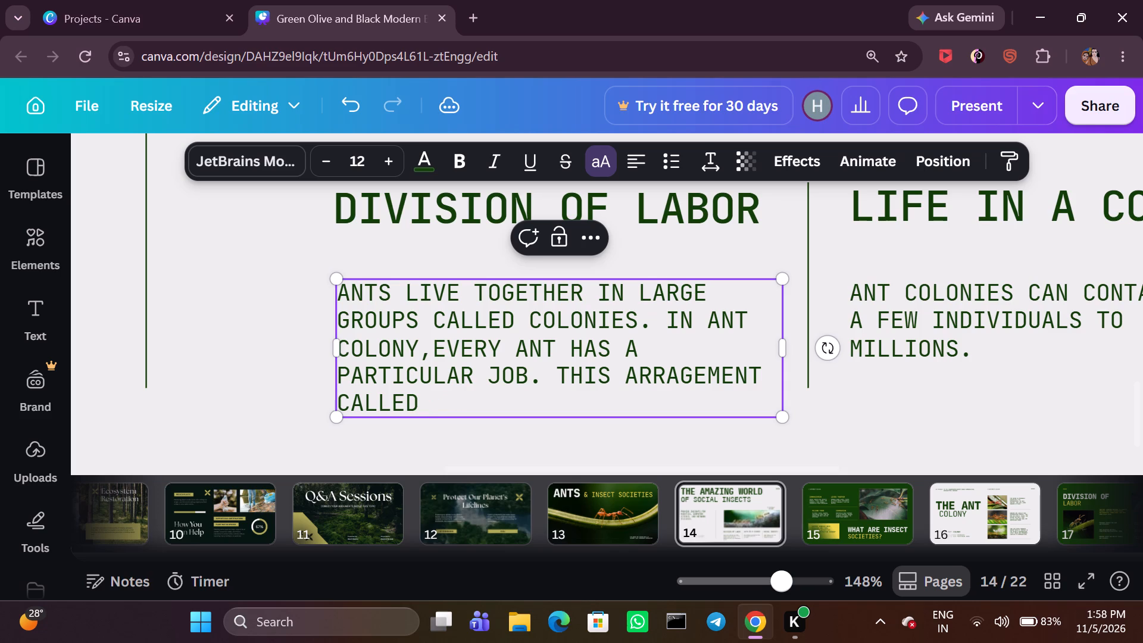
pyautogui.write('thu')
pyautogui.press('BackSpace')
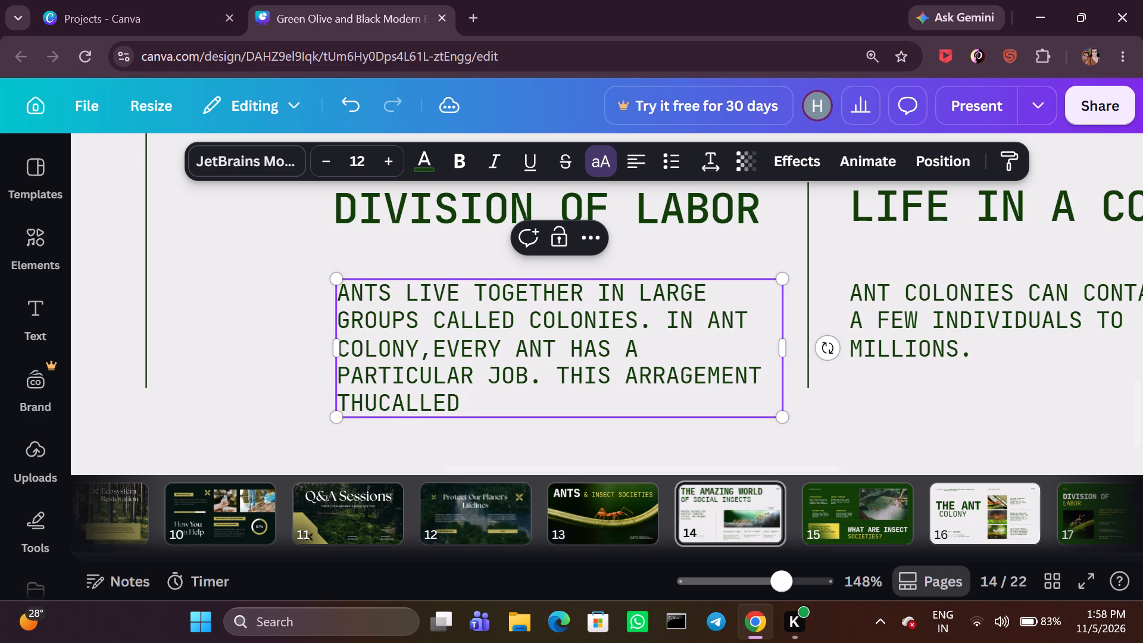
pyautogui.write('is')
pyautogui.press('space')
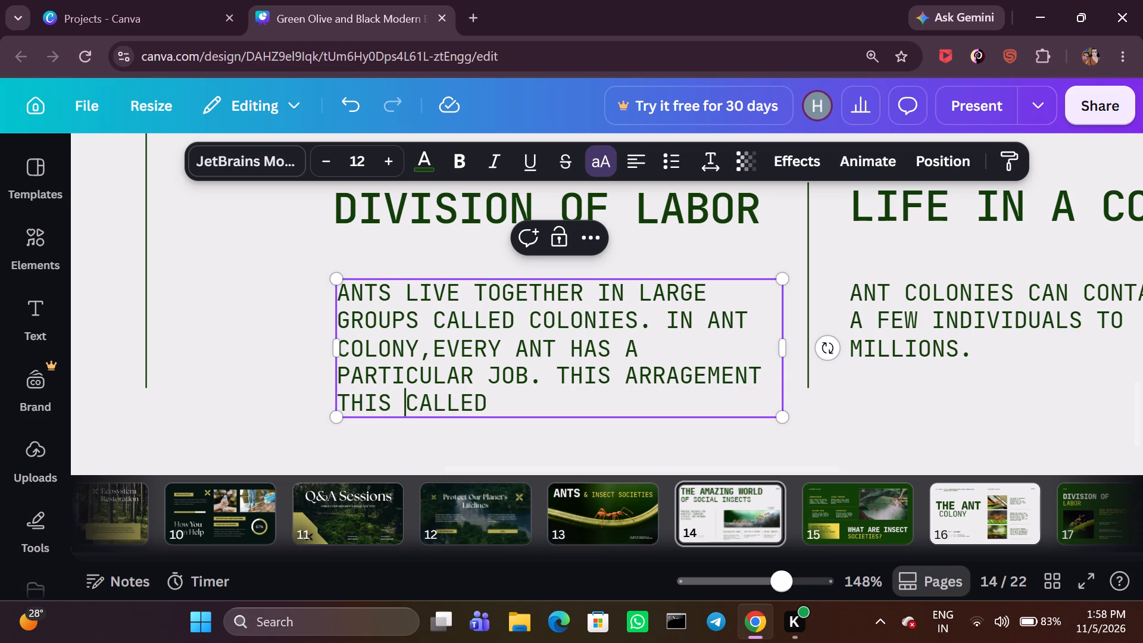
# Finish the sentence after "called" in the Division of Labor description with "the division of labor.".
pyautogui.press('Right')
pyautogui.press('Right')
pyautogui.press('Right')
pyautogui.press('Right')
pyautogui.press('Right')
pyautogui.press('Right')
pyautogui.press('Right')
pyautogui.press('Right')
pyautogui.press('Right')
pyautogui.press('space')
pyautogui.write('the')
pyautogui.press('space')
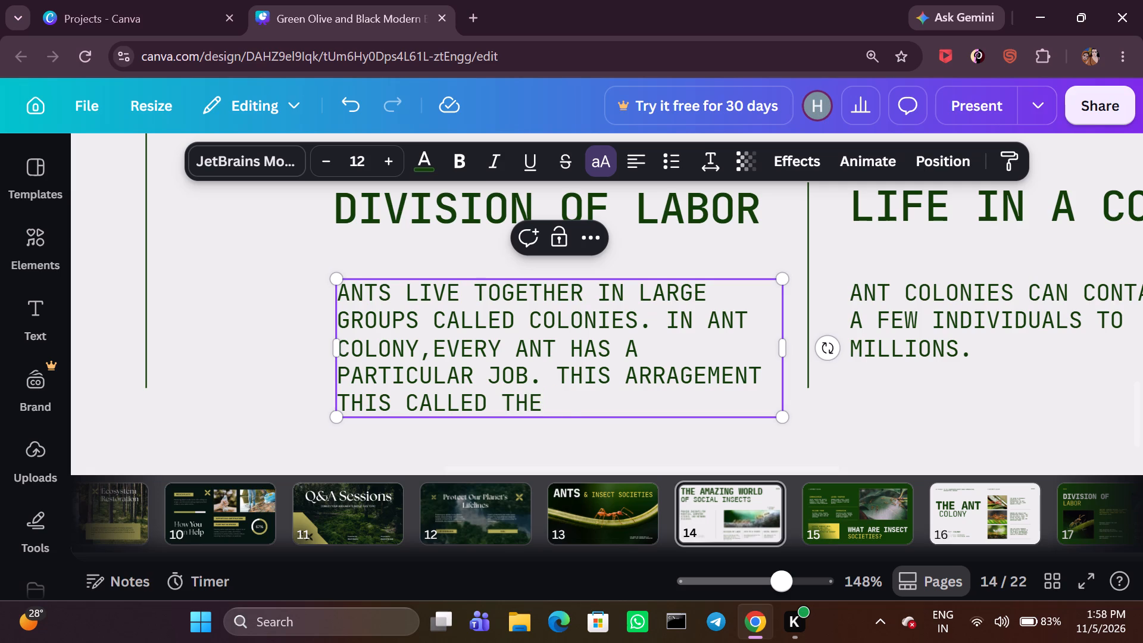
pyautogui.write('division')
pyautogui.press('space')
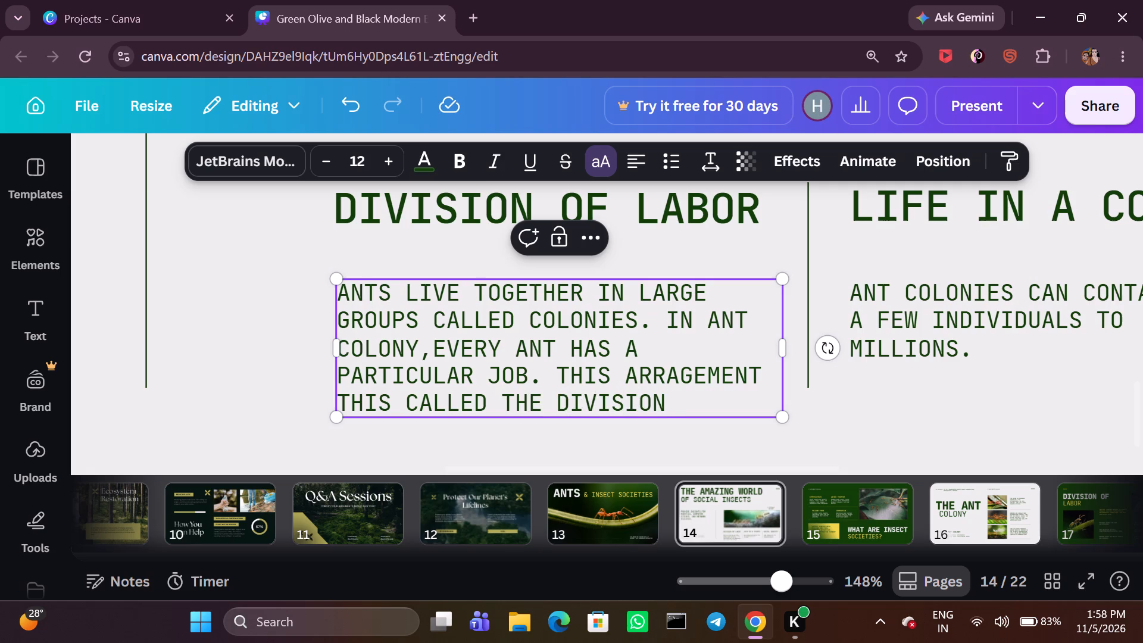
pyautogui.press('o')
pyautogui.write('f')
pyautogui.press('space')
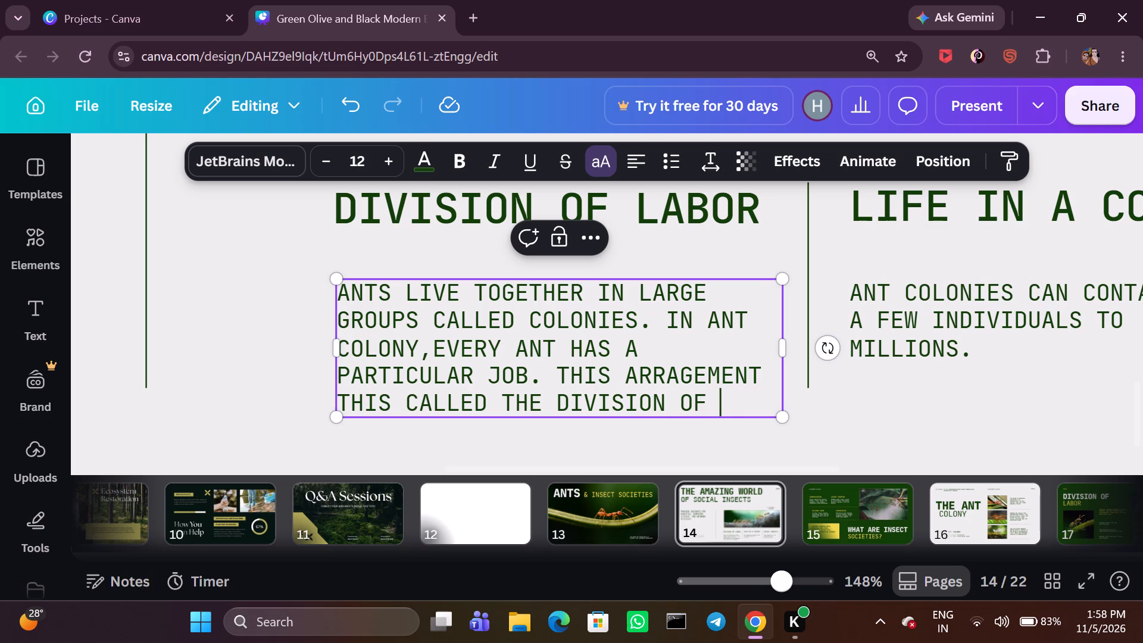
pyautogui.write('la')
pyautogui.press('b')
pyautogui.write('or')
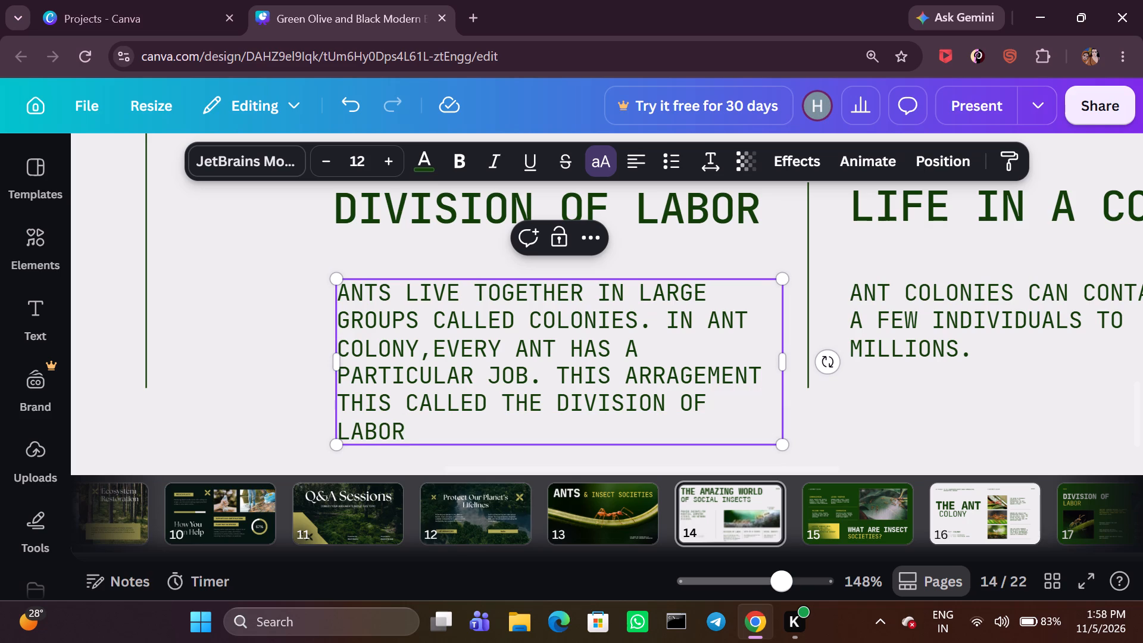
pyautogui.press('.')
# Change the Division of Labor description's text alignment to justified.
pyautogui.click(642, 158)
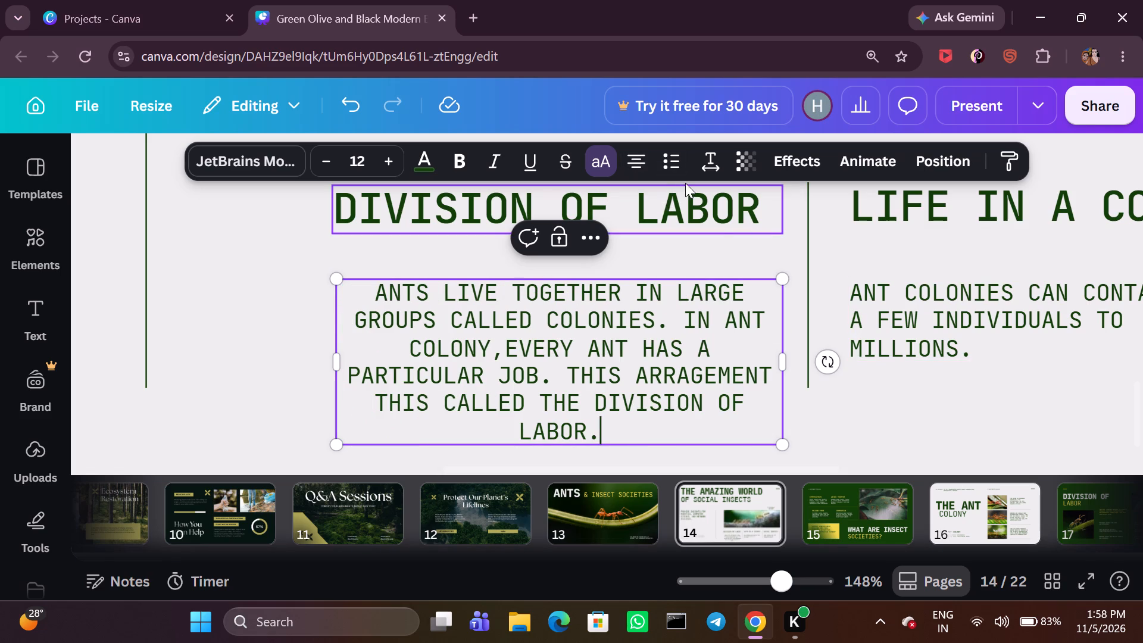
pyautogui.click(642, 153)
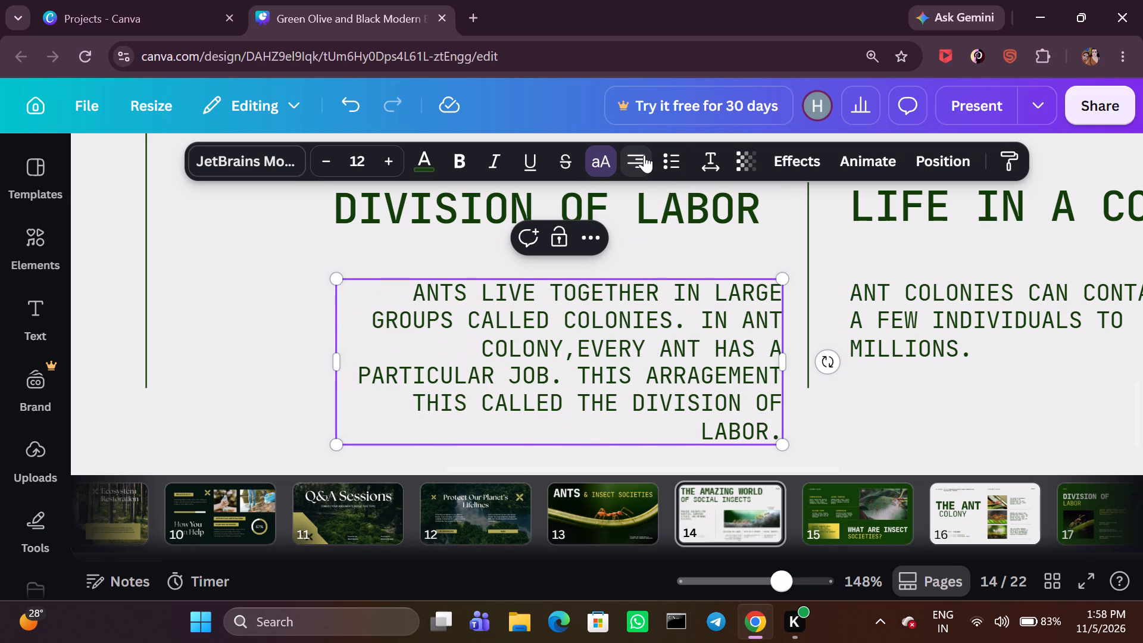
pyautogui.click(645, 156)
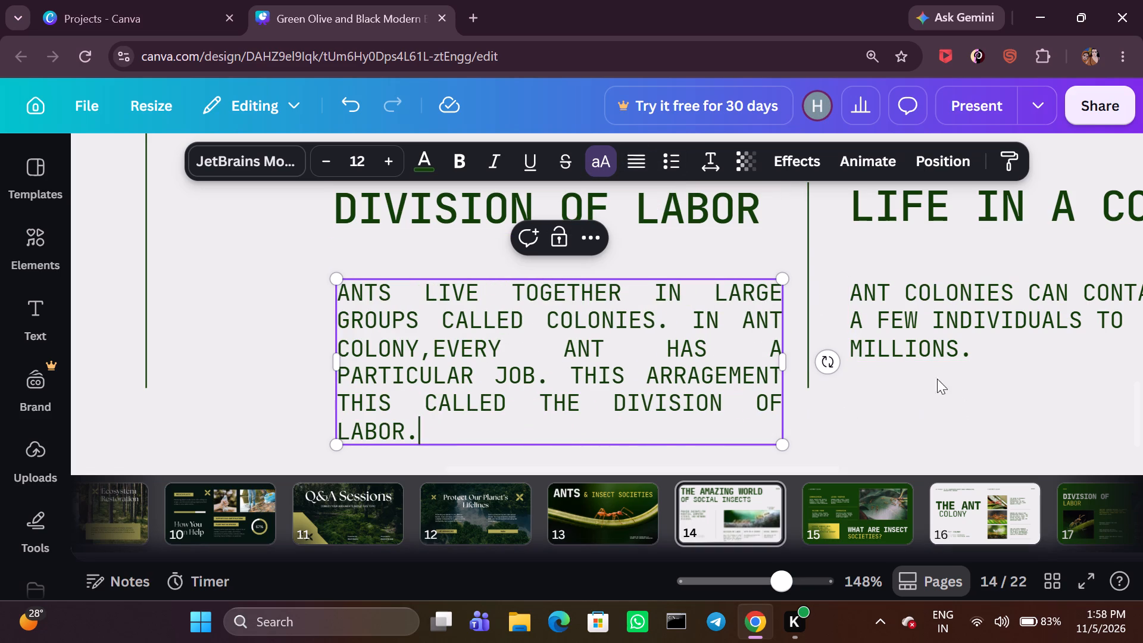
pyautogui.press('space')
pyautogui.press('space')
pyautogui.press('space')
pyautogui.press('space')
pyautogui.press('space')
pyautogui.press('space')
pyautogui.press('space')
# Lengthen the tall vertical line before the Division of Labor column downward to the last line of its description.
pyautogui.scroll(-2, 850, 385)
pyautogui.scroll(2, 850, 385)
pyautogui.scroll(-1, 883, 367)
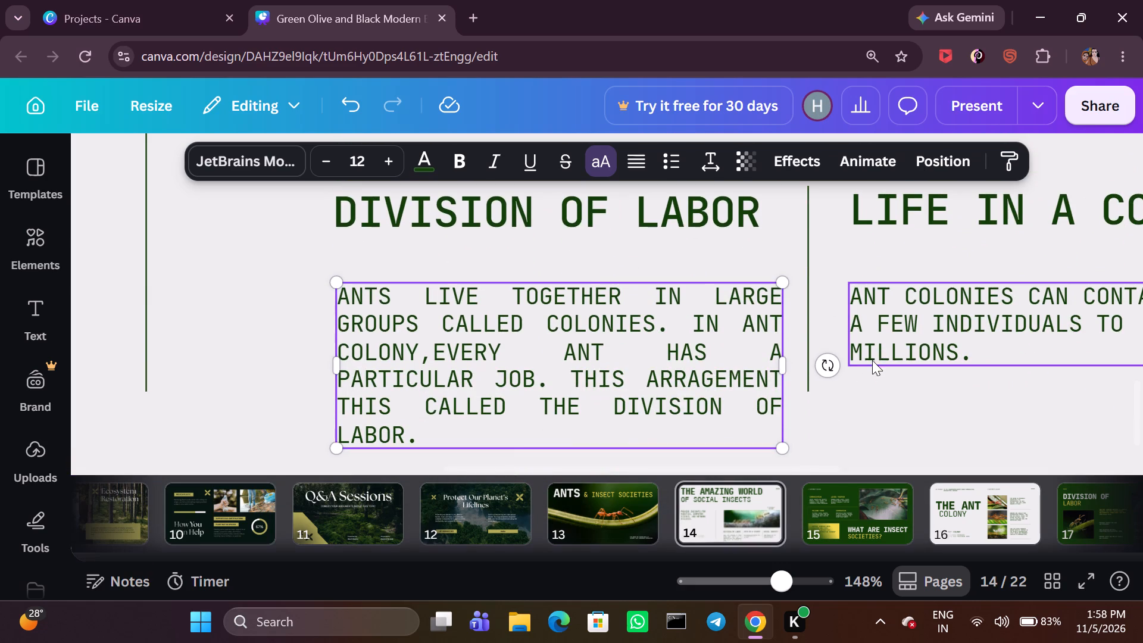
pyautogui.keyDown('ctrl'); pyautogui.scroll(-2, 877, 358); pyautogui.keyUp('ctrl')
pyautogui.keyDown('ctrl'); pyautogui.scroll(-1, 823, 379); pyautogui.keyUp('ctrl')
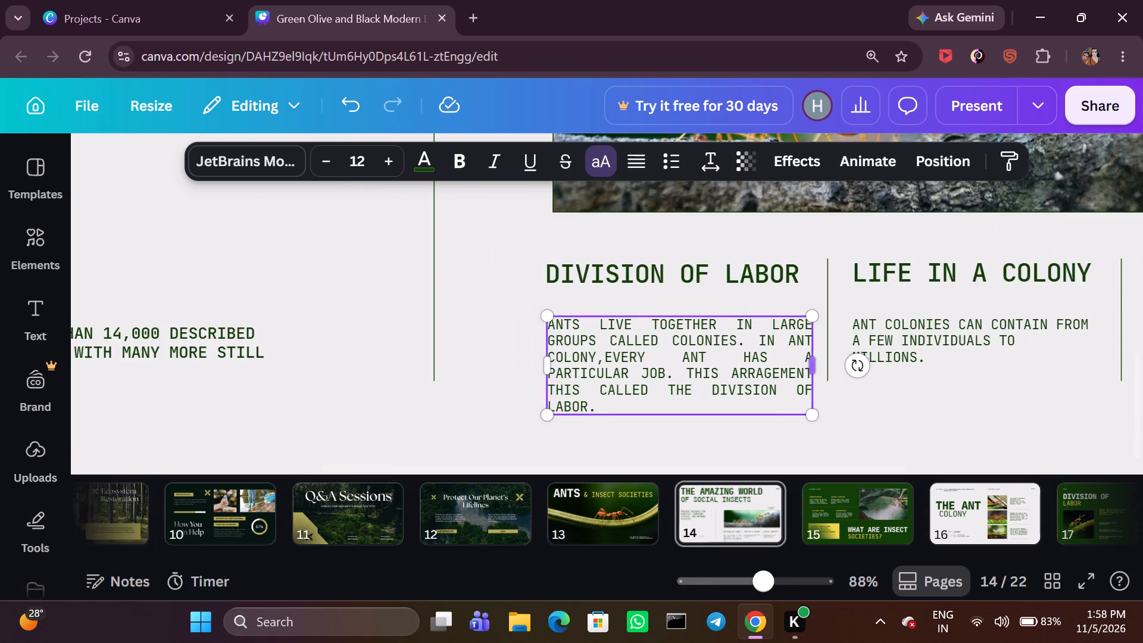
pyautogui.keyDown('ctrl'); pyautogui.scroll(-2, 761, 399); pyautogui.keyUp('ctrl')
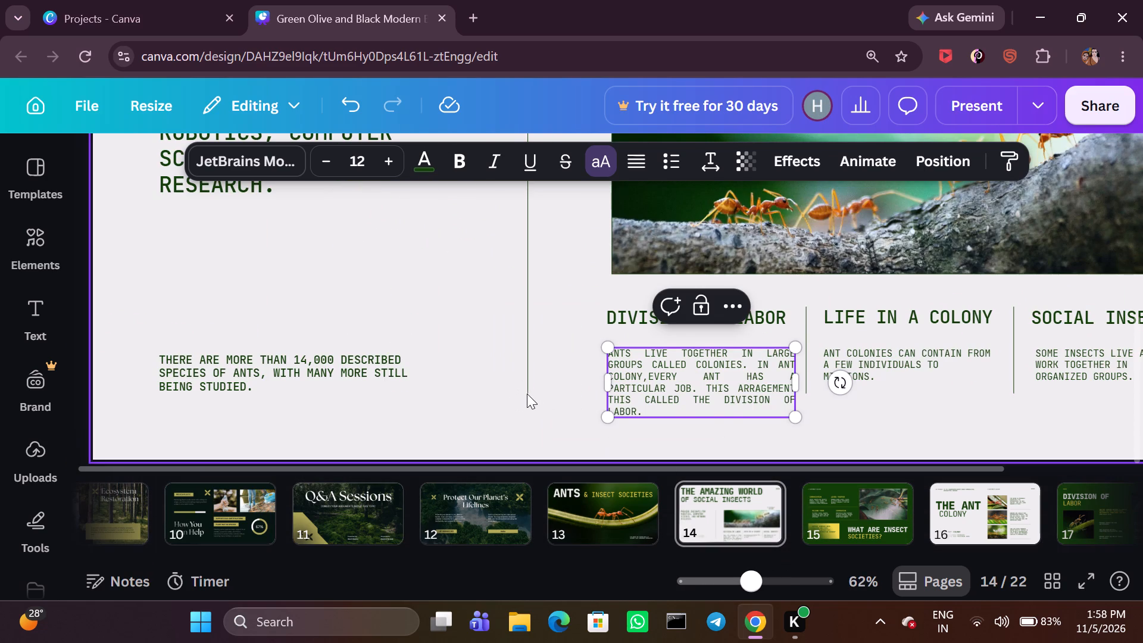
pyautogui.click(524, 390)
pyautogui.moveTo(527, 394); pyautogui.dragTo(527, 401)
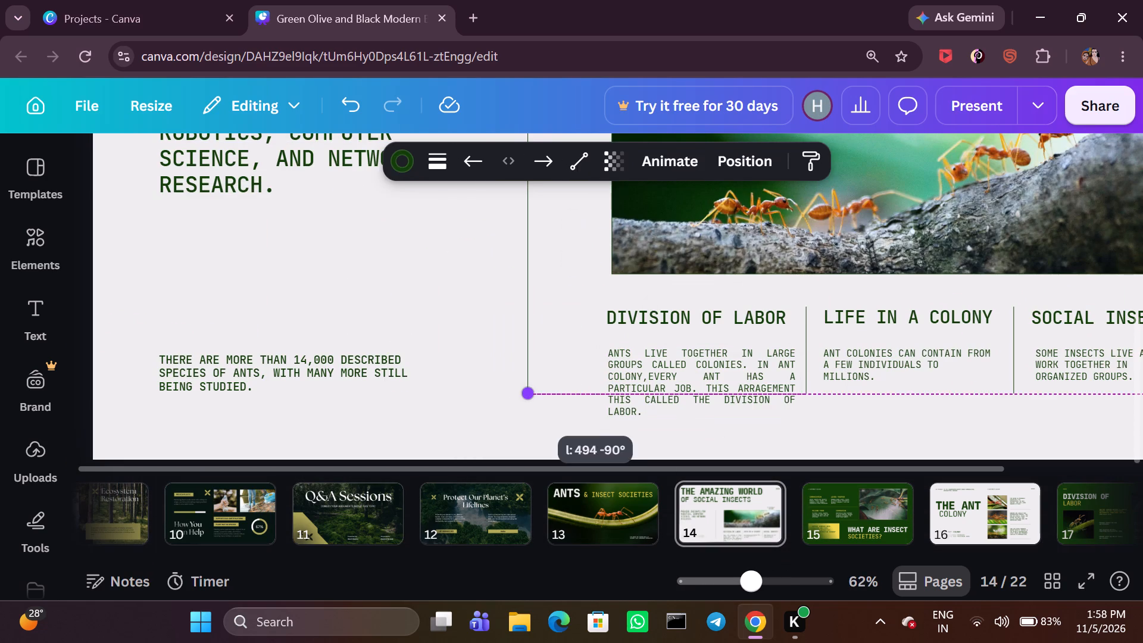
pyautogui.moveTo(527, 401); pyautogui.dragTo(527, 414)
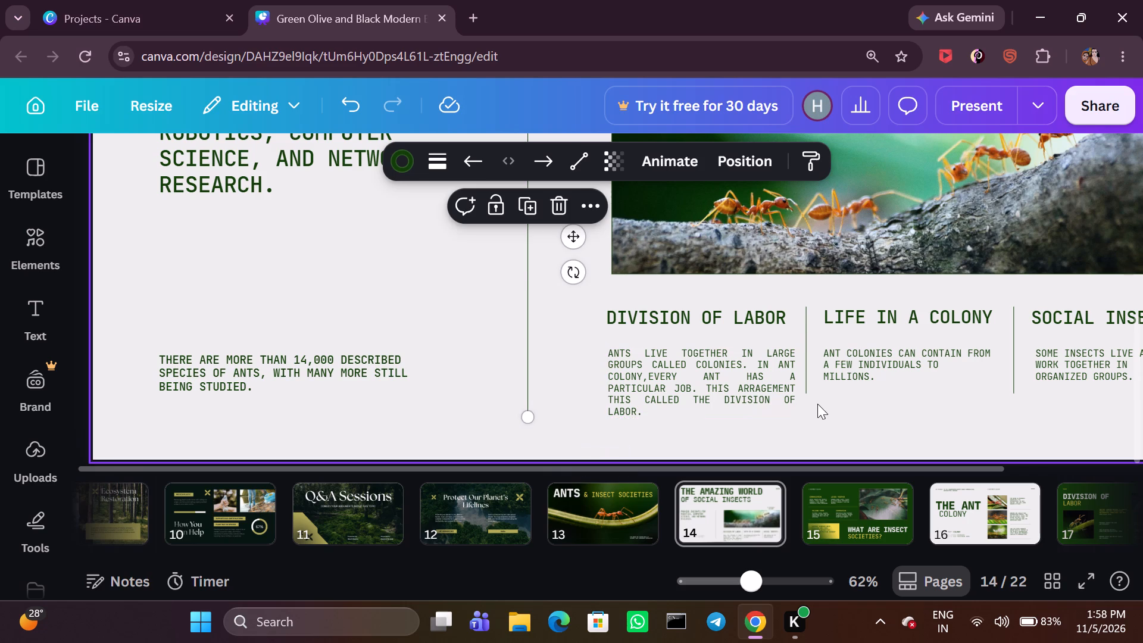
# Lengthen the three short divider lines between and after the description columns downward, level with the tall vertical line's lower end.
pyautogui.click(804, 388)
pyautogui.moveTo(804, 388); pyautogui.dragTo(804, 406)
pyautogui.click(1013, 391)
pyautogui.moveTo(1013, 391); pyautogui.dragTo(1014, 391)
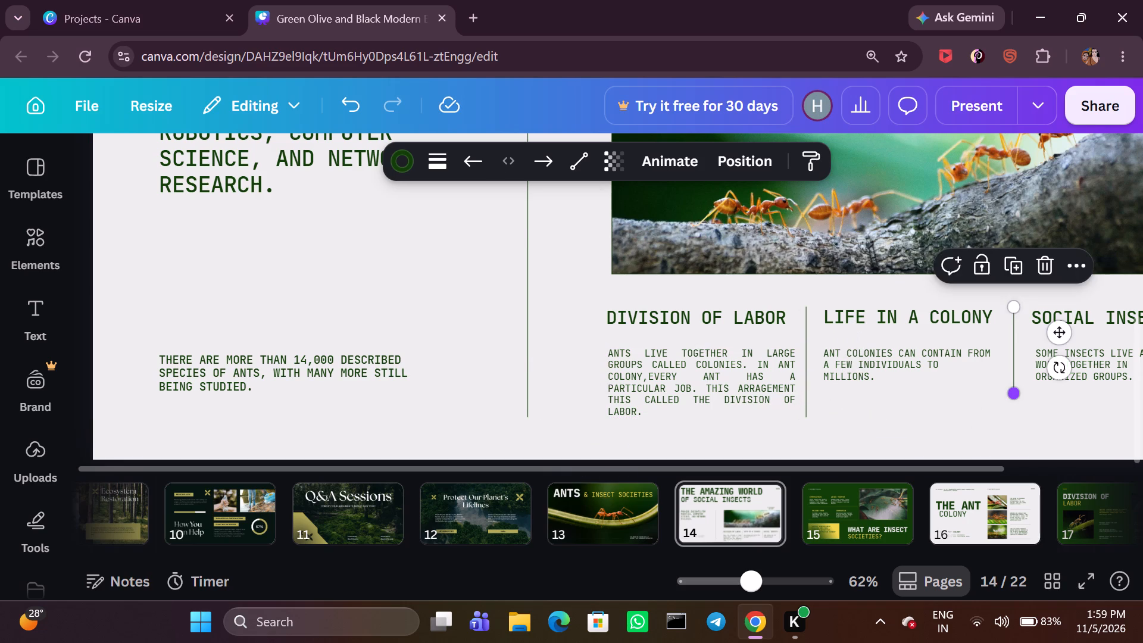
pyautogui.moveTo(1014, 391); pyautogui.dragTo(1014, 410)
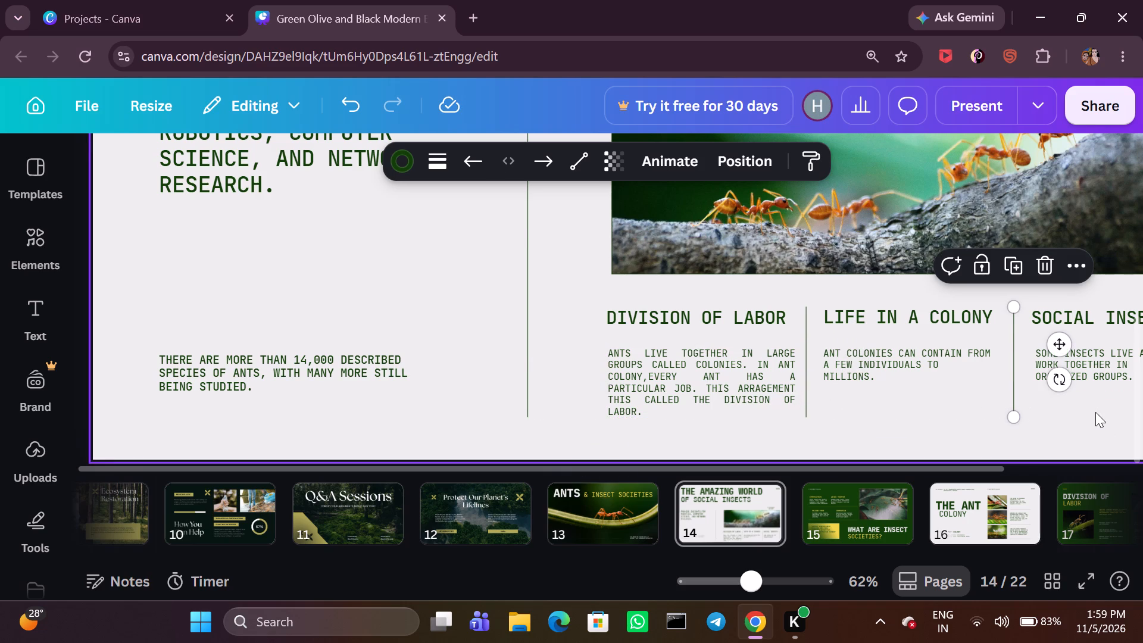
pyautogui.keyDown('ctrl'); pyautogui.scroll(-1, 1103, 418); pyautogui.keyUp('ctrl')
pyautogui.click(1044, 395)
pyautogui.moveTo(1044, 395); pyautogui.dragTo(1044, 395)
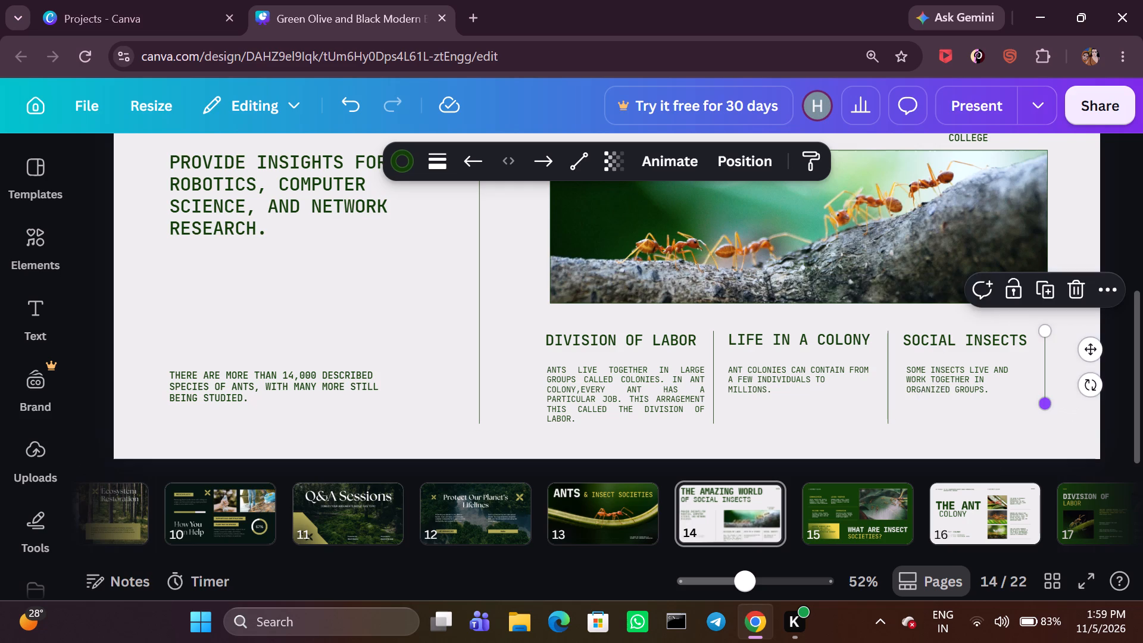
pyautogui.moveTo(1044, 395); pyautogui.dragTo(1044, 411)
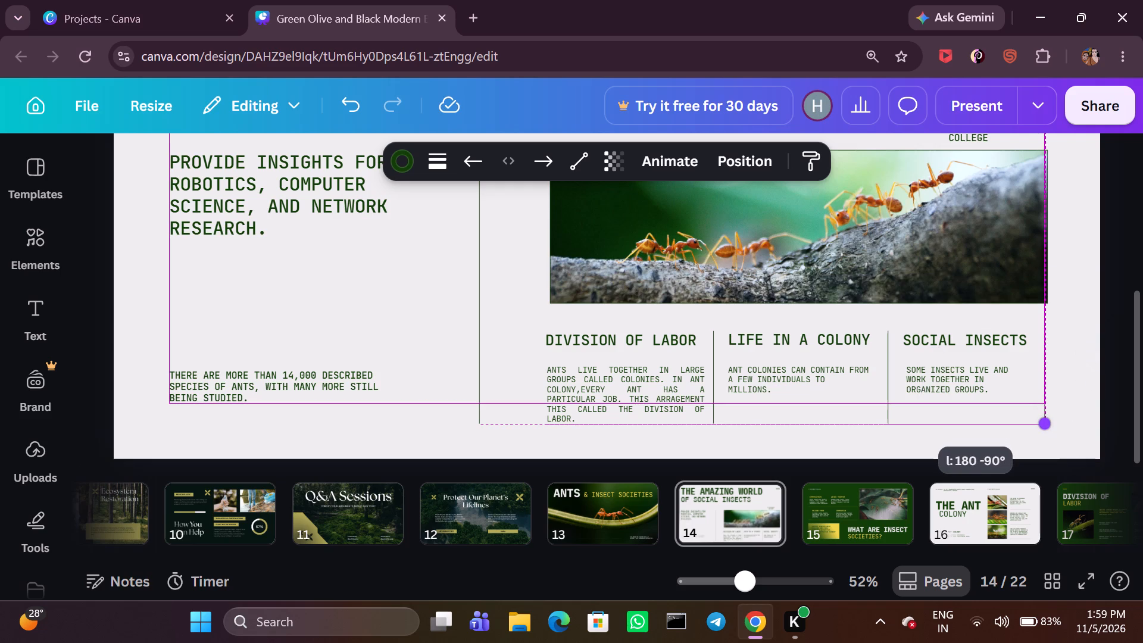
pyautogui.moveTo(1044, 411); pyautogui.dragTo(1046, 411)
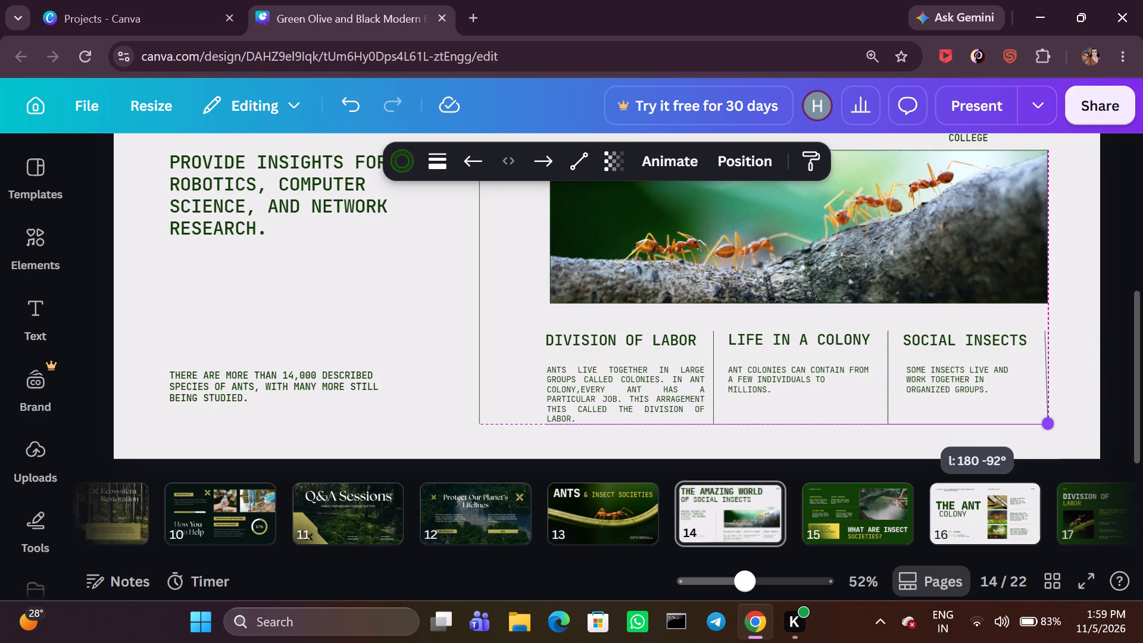
pyautogui.moveTo(1046, 411); pyautogui.dragTo(1044, 411)
# Move the ant photo slightly left so its left edge lines up with the Division of Labor heading.
pyautogui.moveTo(918, 239); pyautogui.dragTo(913, 239)
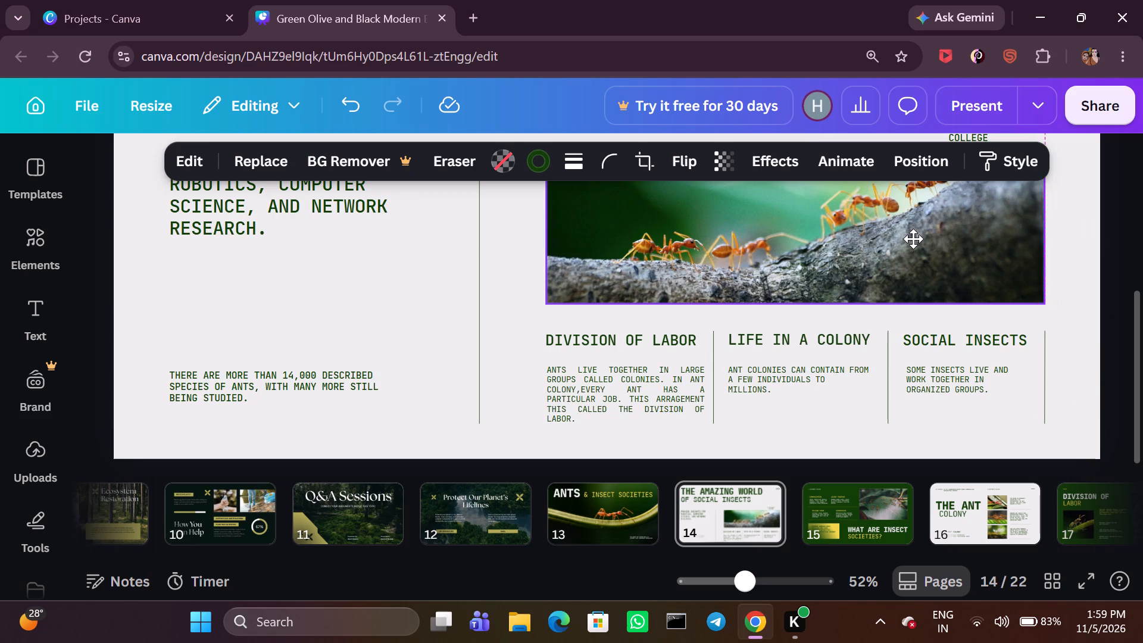
pyautogui.moveTo(913, 239); pyautogui.dragTo(910, 239)
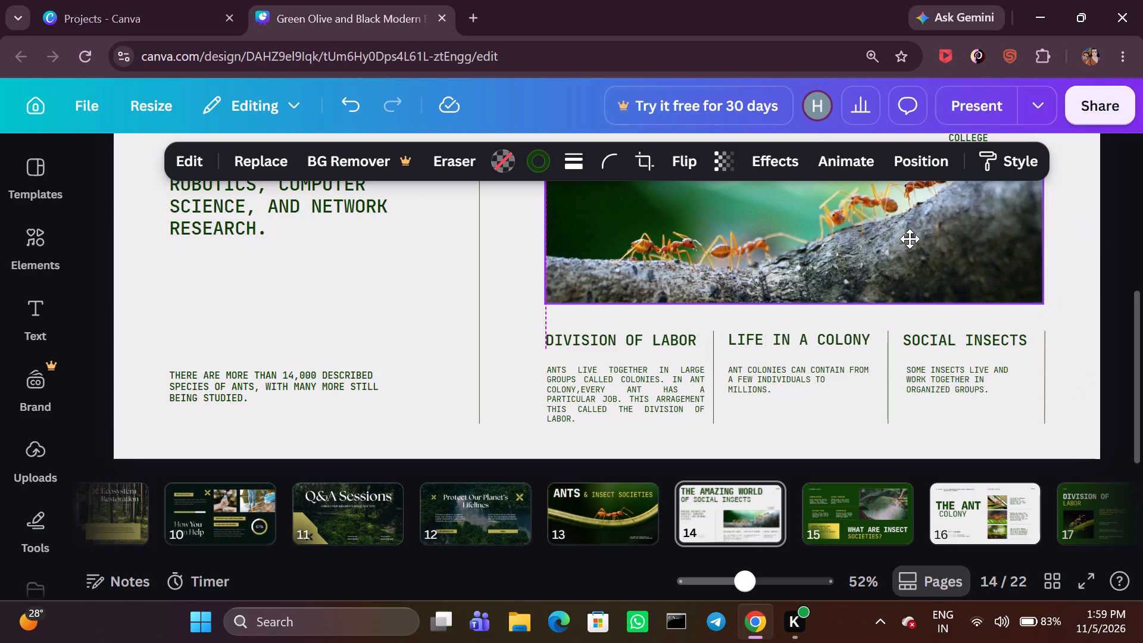
pyautogui.moveTo(910, 239); pyautogui.dragTo(910, 239)
pyautogui.moveTo(910, 239); pyautogui.dragTo(910, 239)
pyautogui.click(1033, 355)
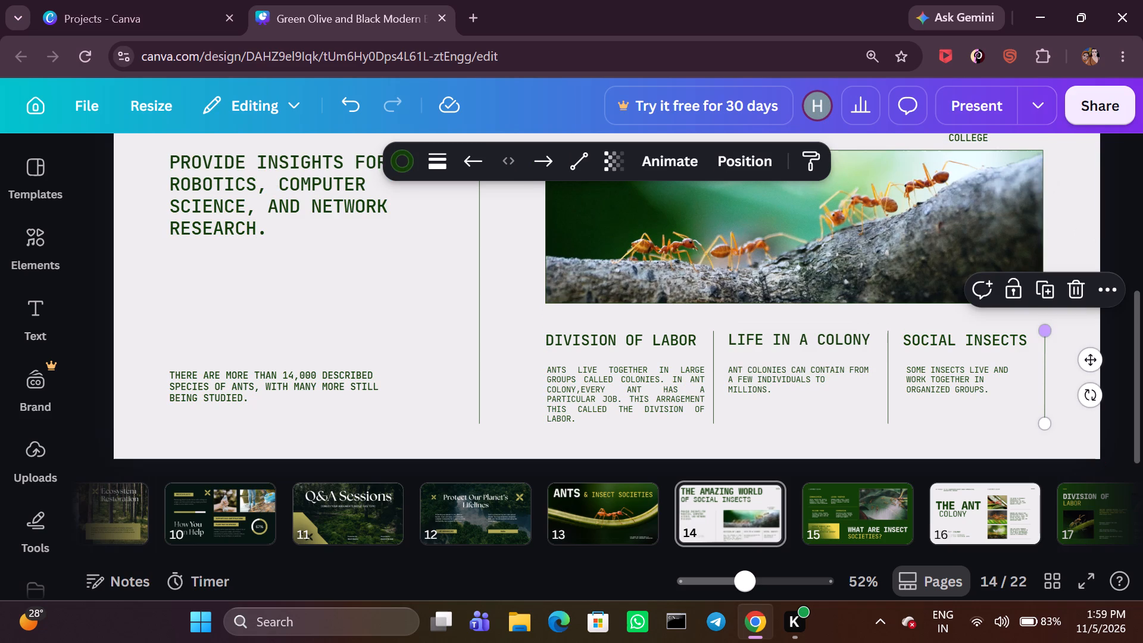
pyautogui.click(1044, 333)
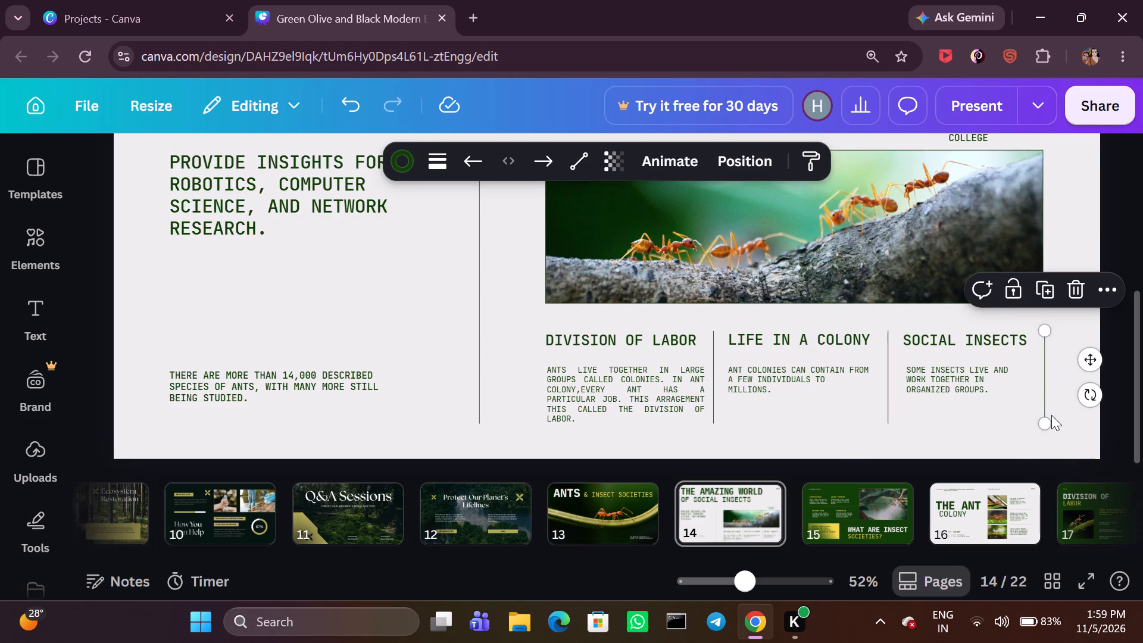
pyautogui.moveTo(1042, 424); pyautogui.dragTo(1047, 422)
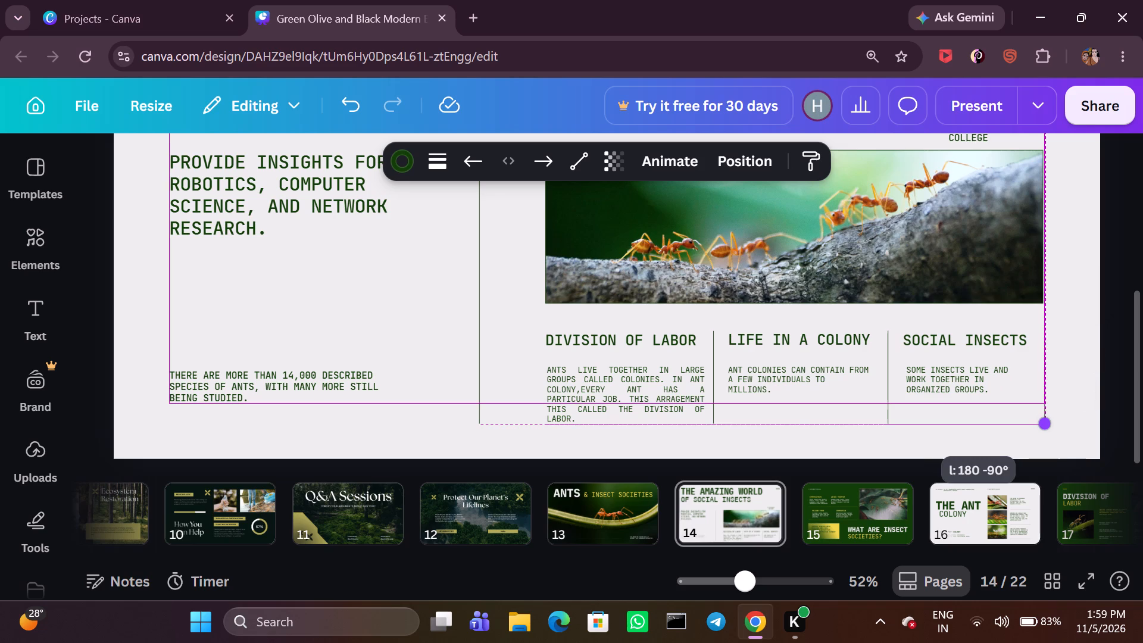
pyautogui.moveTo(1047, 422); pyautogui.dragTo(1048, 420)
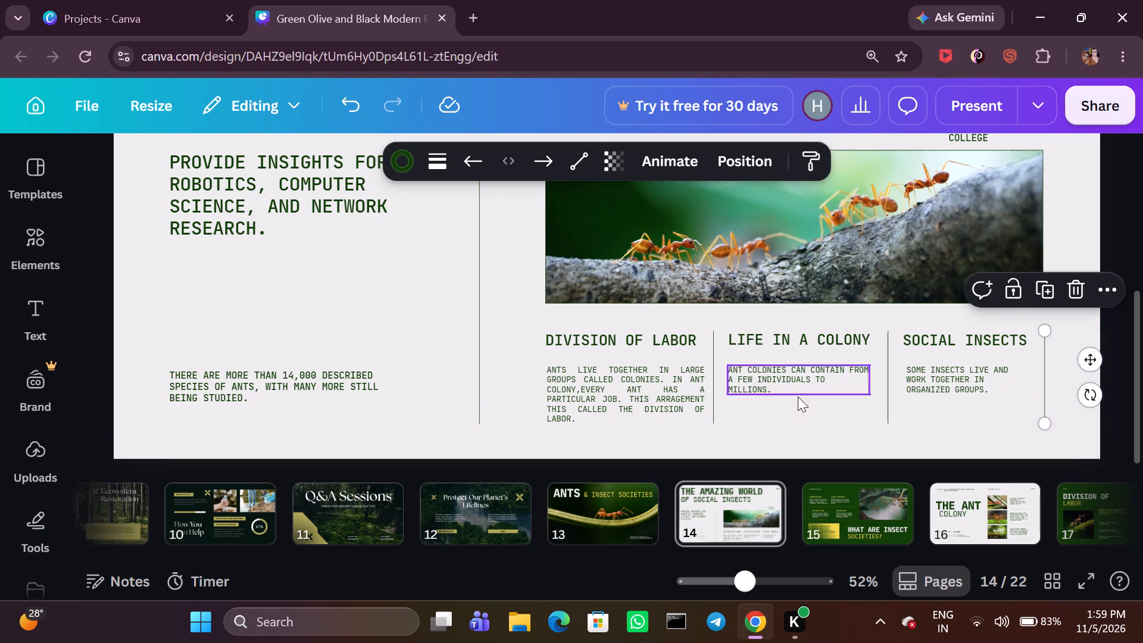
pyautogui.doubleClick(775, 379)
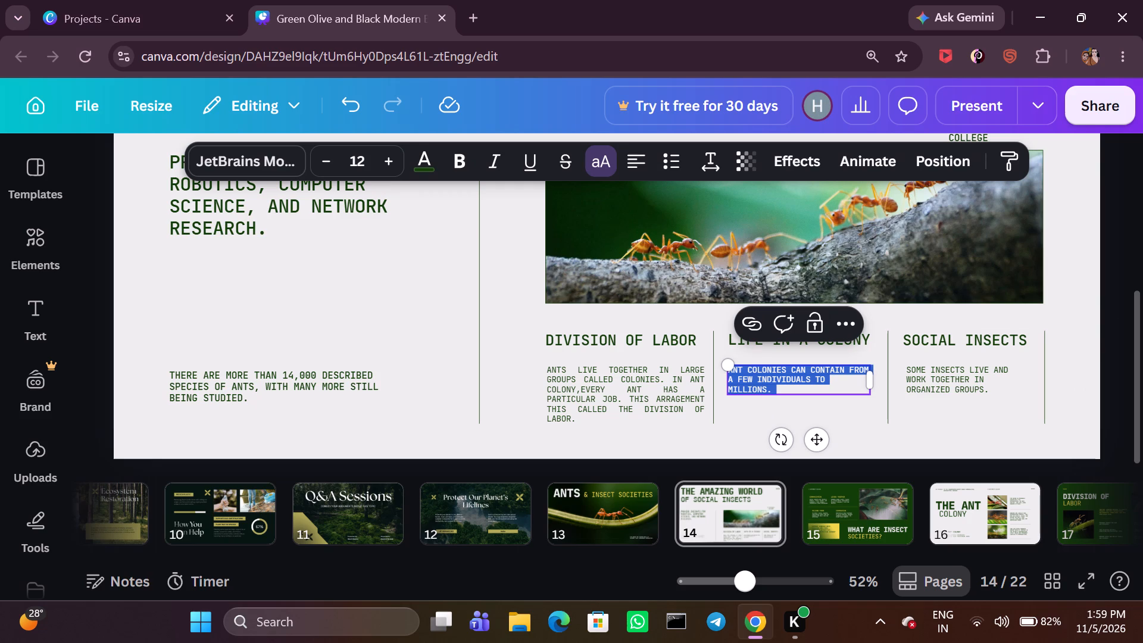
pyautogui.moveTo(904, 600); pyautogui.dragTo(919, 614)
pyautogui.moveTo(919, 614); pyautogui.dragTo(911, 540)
pyautogui.click(776, 209)
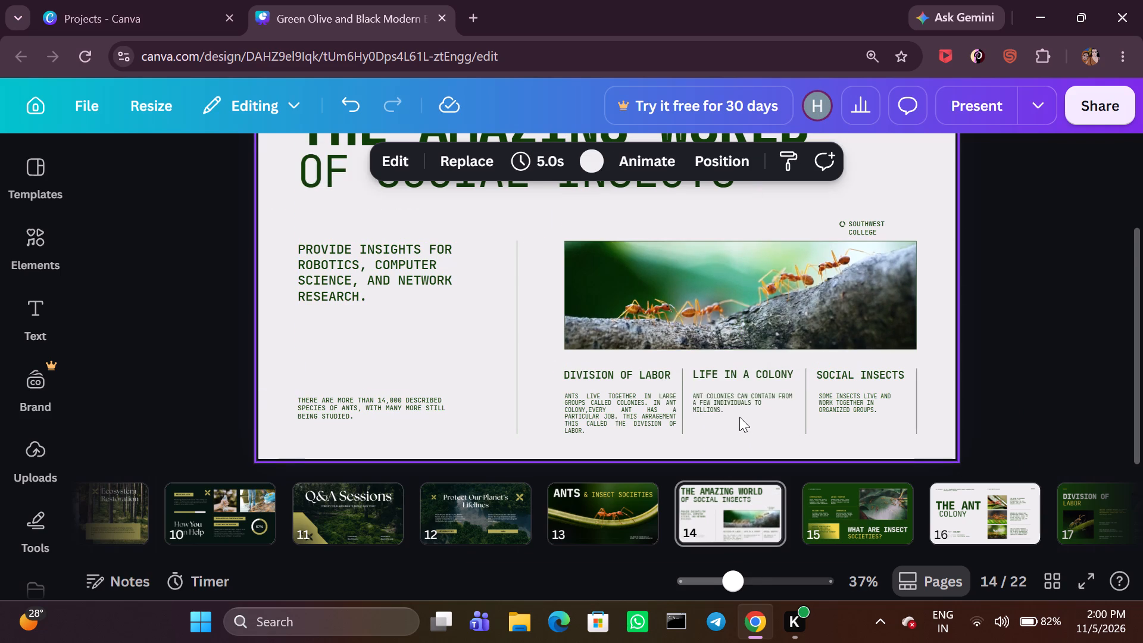
pyautogui.keyDown('ctrl'); pyautogui.scroll(3, 739, 417); pyautogui.keyUp('ctrl')
pyautogui.keyDown('ctrl'); pyautogui.scroll(4, 888, 426); pyautogui.keyUp('ctrl')
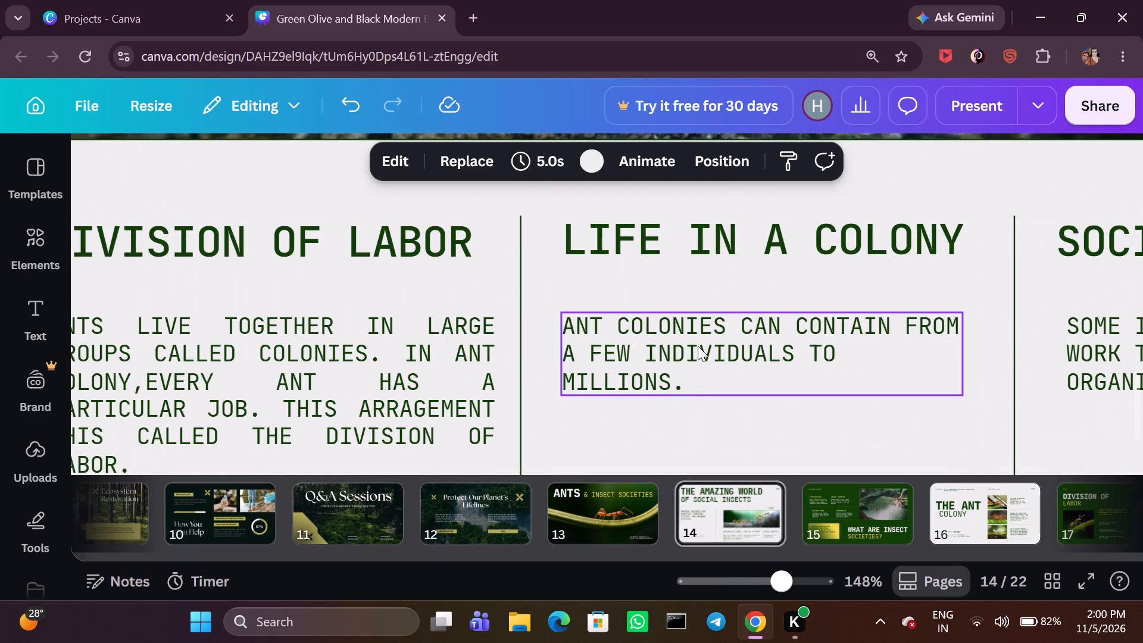
pyautogui.doubleClick(698, 346)
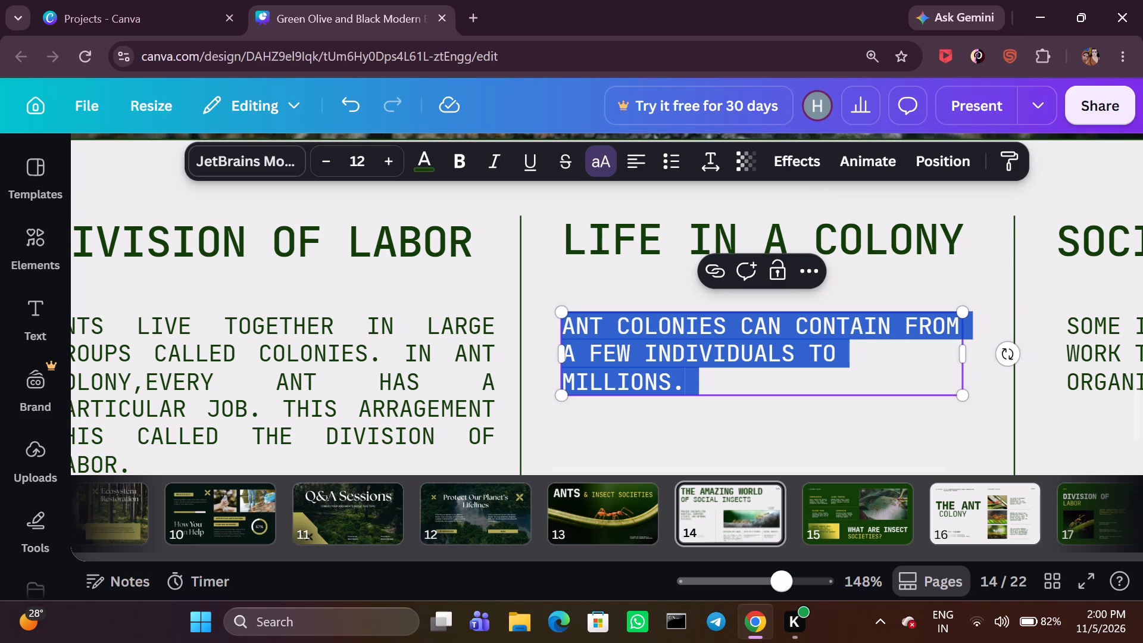
pyautogui.write('ants')
pyautogui.press('space')
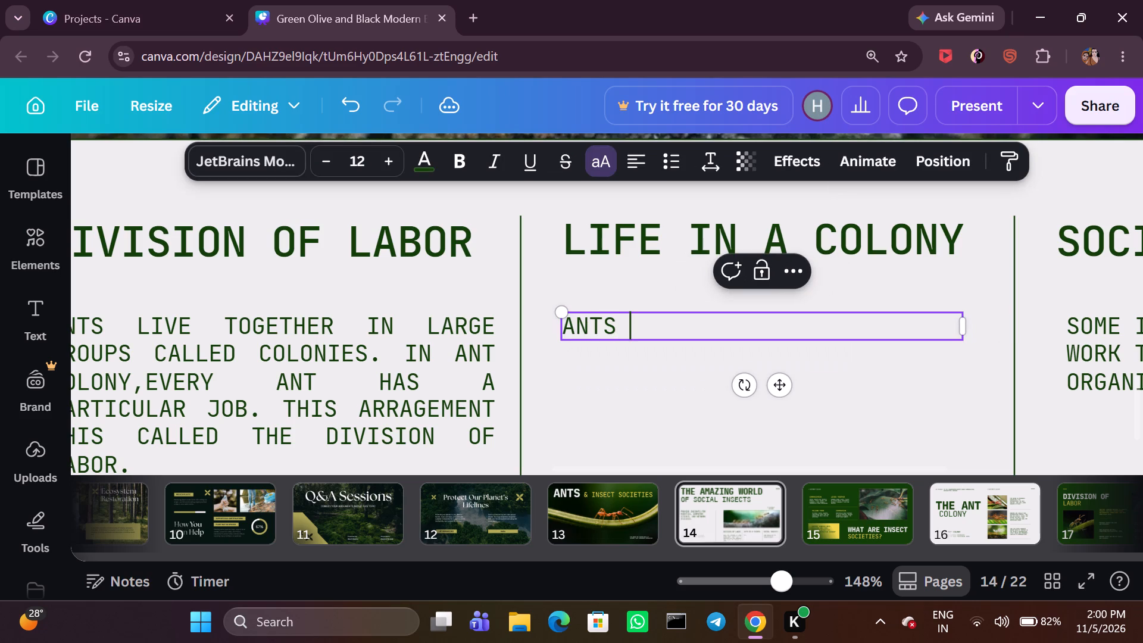
pyautogui.write('are si')
pyautogui.press('BackSpace')
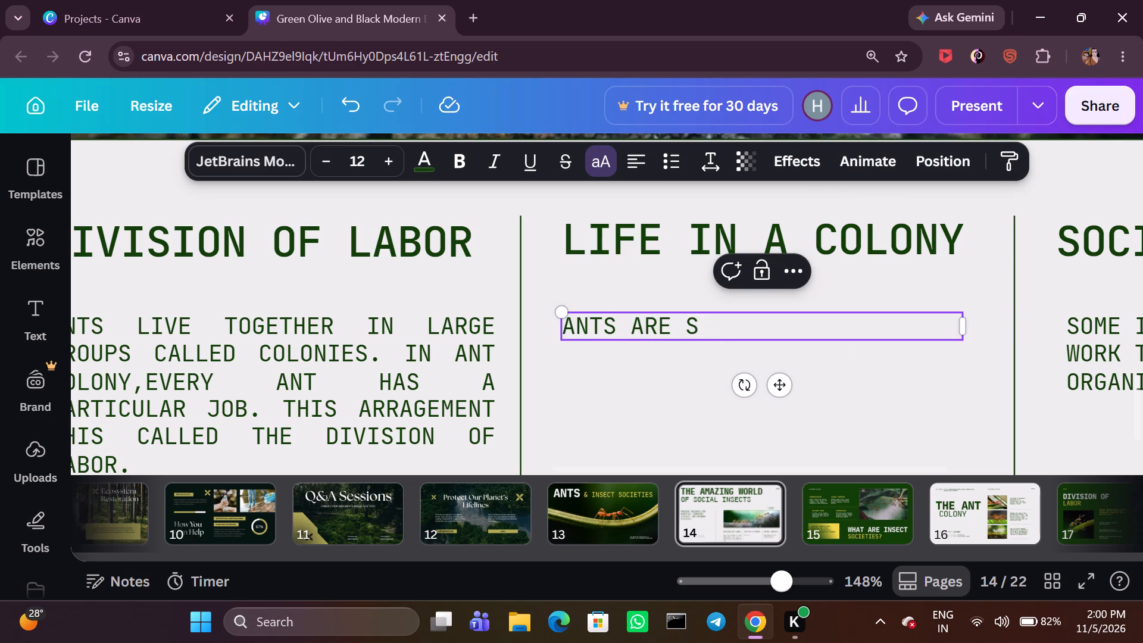
pyautogui.write('ocial')
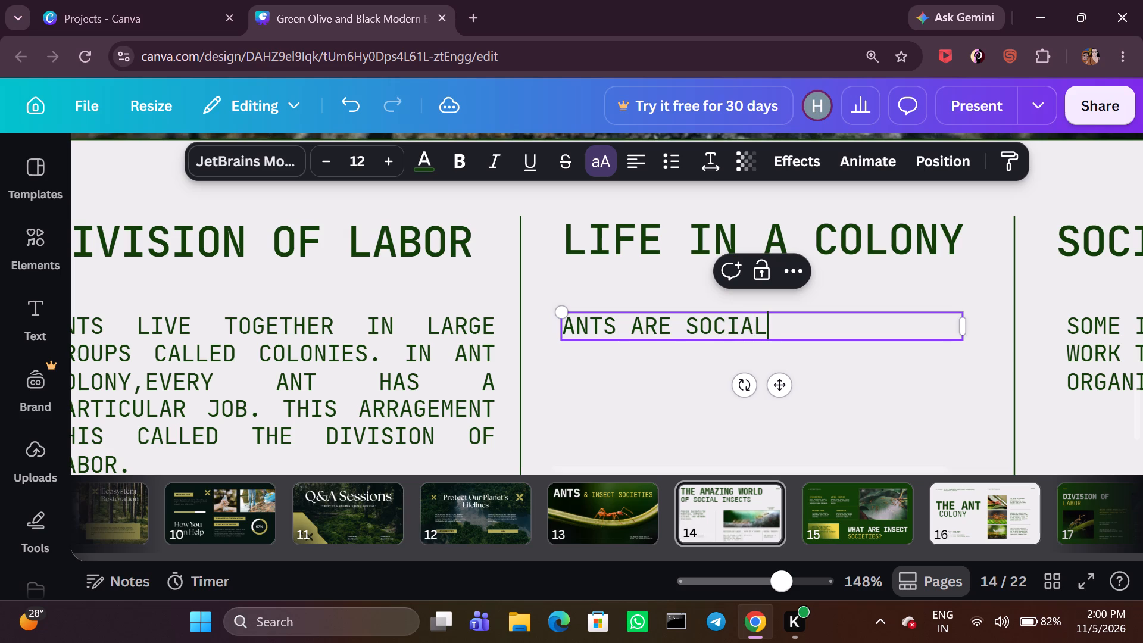
pyautogui.press('space')
pyautogui.write('inc')
pyautogui.press('=')
pyautogui.press('BackSpace')
pyautogui.press('BackSpace')
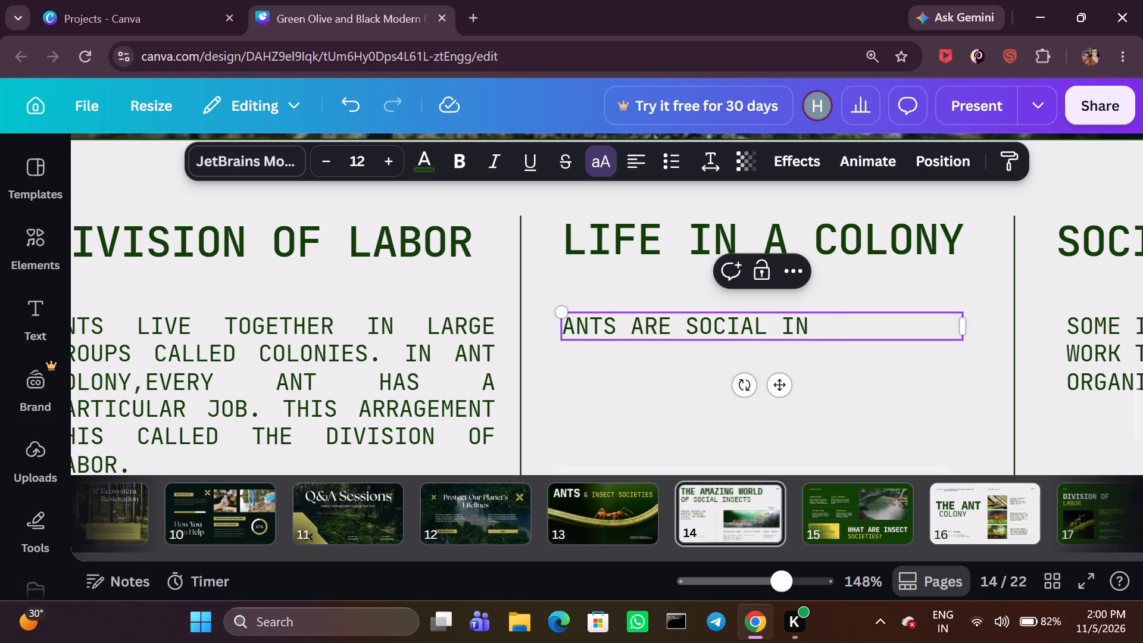
pyautogui.press('s')
pyautogui.press('e')
pyautogui.write('cr')
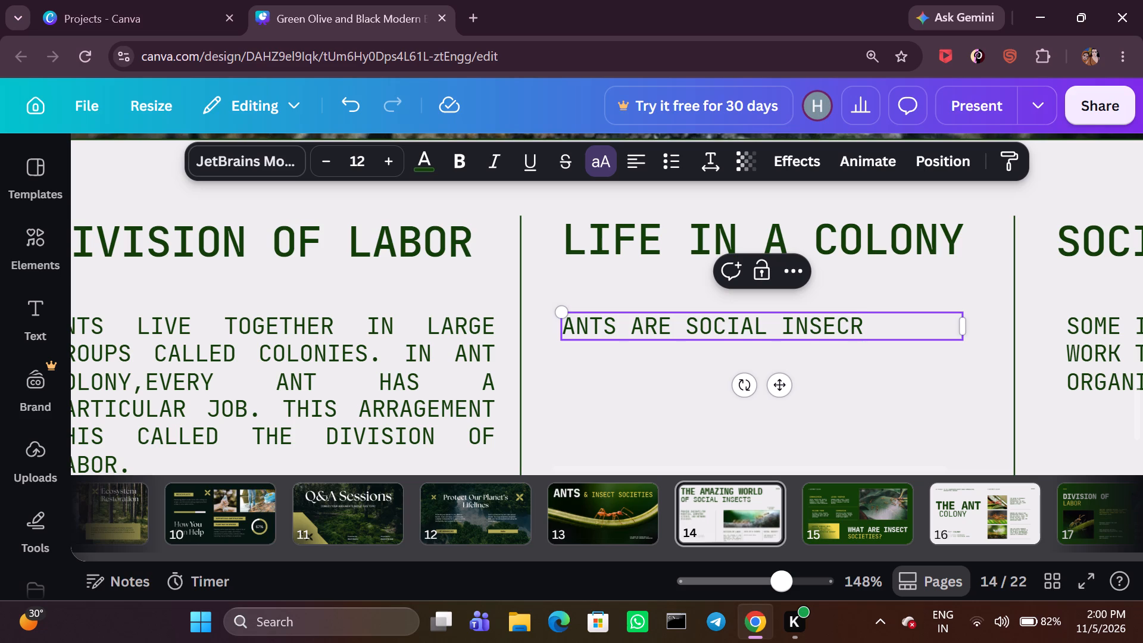
pyautogui.press('BackSpace')
pyautogui.press('t')
pyautogui.write('s')
pyautogui.press('space')
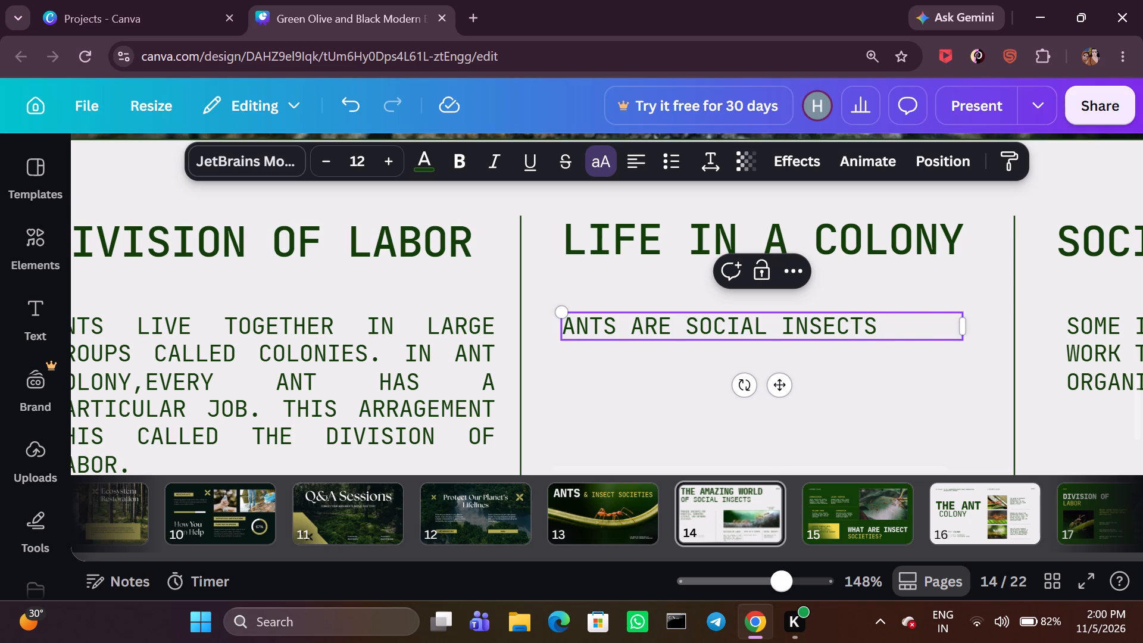
# Continue the Life in a Colony description with the words "that live together".
pyautogui.write('thae')
pyautogui.press('BackSpace')
pyautogui.write('t')
pyautogui.press('space')
pyautogui.write('live r')
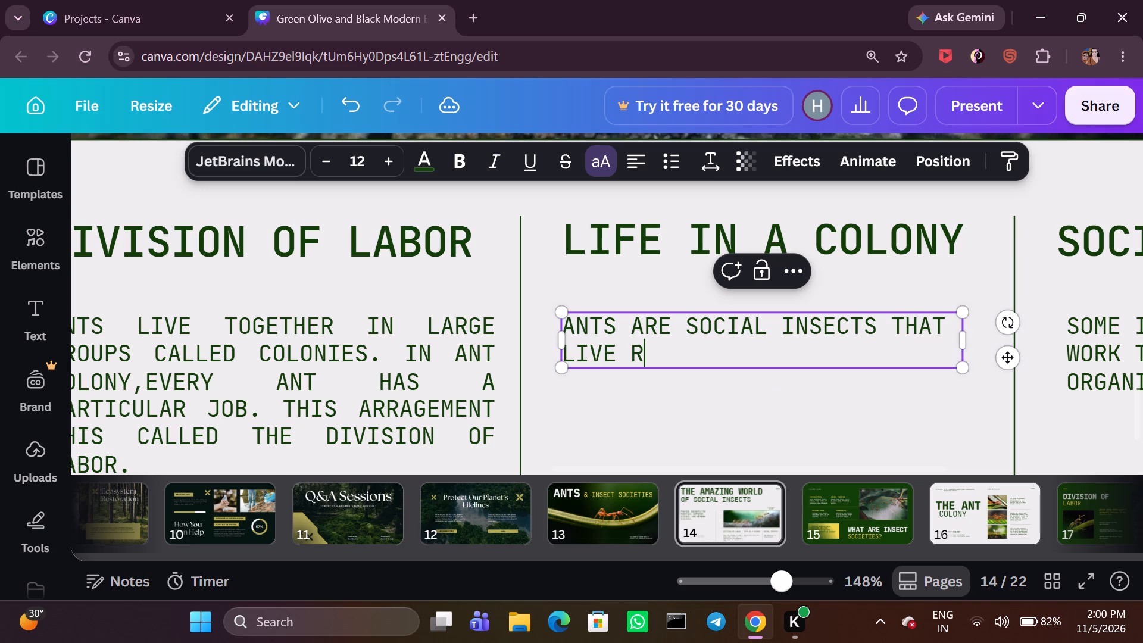
pyautogui.write('=e')
pyautogui.press('BackSpace')
pyautogui.press('BackSpace')
pyautogui.press('BackSpace')
pyautogui.press('r')
pyautogui.press('BackSpace')
pyautogui.press('t')
pyautogui.press('j')
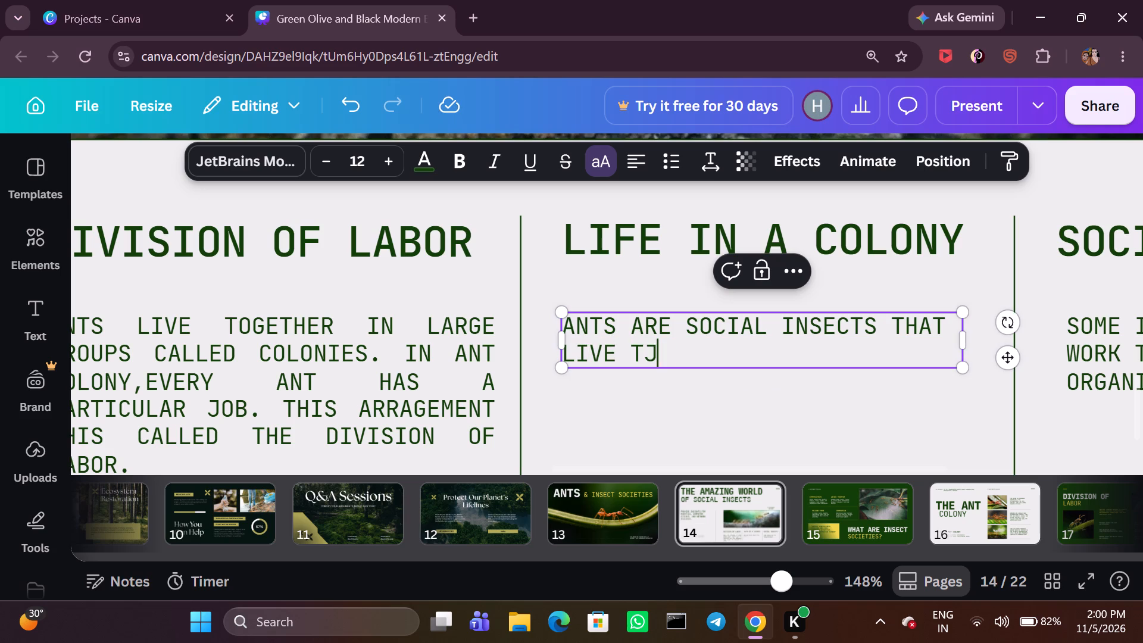
pyautogui.press('BackSpace')
pyautogui.press('k')
pyautogui.press('BackSpace')
pyautogui.write('uj')
pyautogui.press('BackSpace')
pyautogui.press('BackSpace')
pyautogui.press('k')
pyautogui.press('BackSpace')
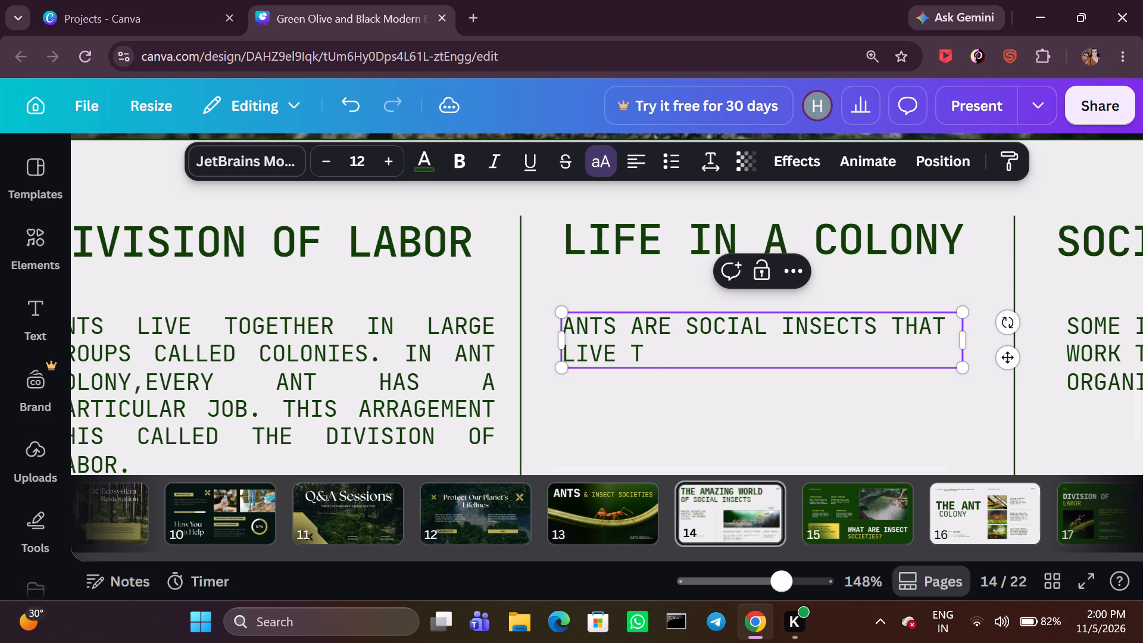
pyautogui.press('l')
pyautogui.press('BackSpace')
pyautogui.press('p')
pyautogui.press('BackSpace')
pyautogui.press('o')
pyautogui.write('getgh')
pyautogui.press('BackSpace')
pyautogui.press('BackSpace')
pyautogui.write('er')
pyautogui.press('space')
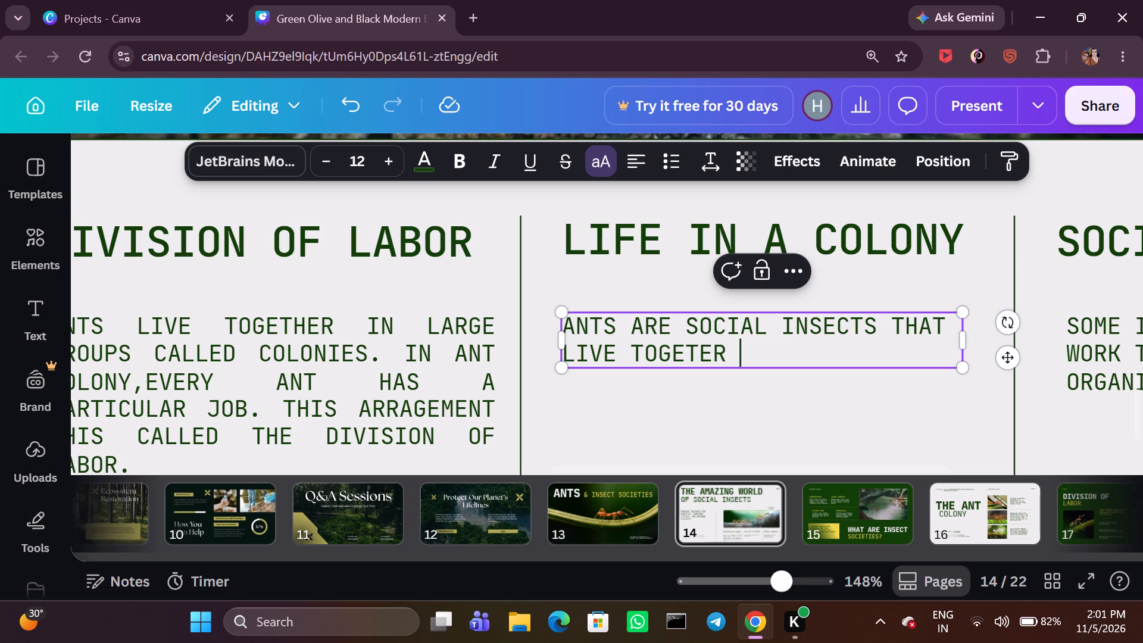
pyautogui.press('Left')
pyautogui.press('Left')
pyautogui.press('Left')
pyautogui.press('h')
pyautogui.press('Right')
pyautogui.press('Right')
pyautogui.press('Right')
# Add "in large groups" to the end of the Life in a Colony description and start a new line.
pyautogui.write('im')
pyautogui.press('space')
pyautogui.press('BackSpace')
pyautogui.press('BackSpace')
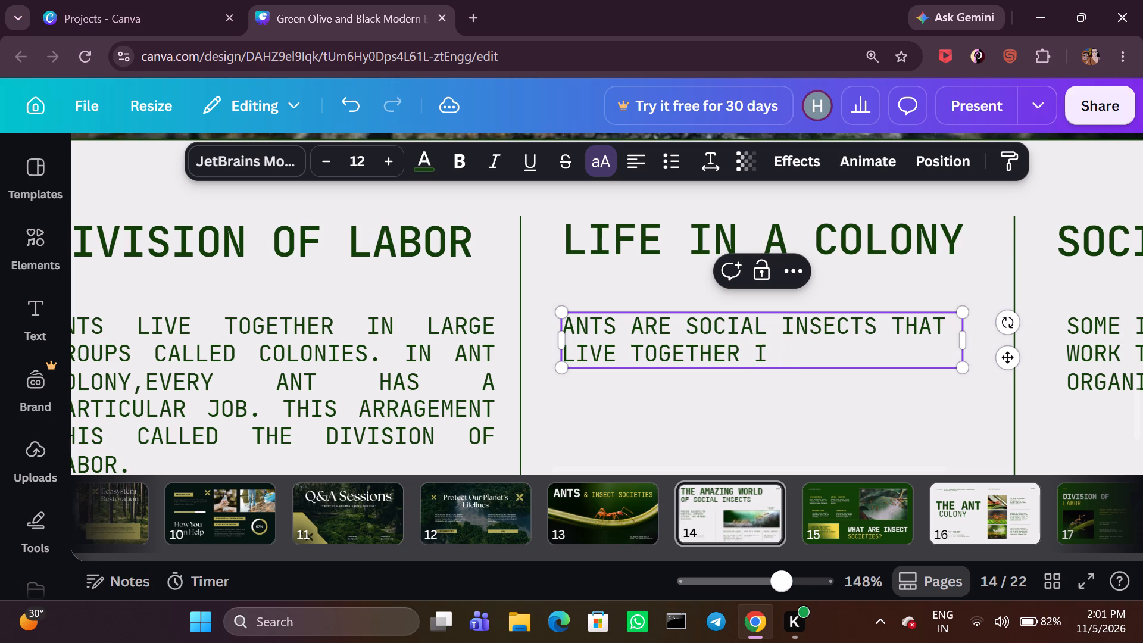
pyautogui.write('n lae')
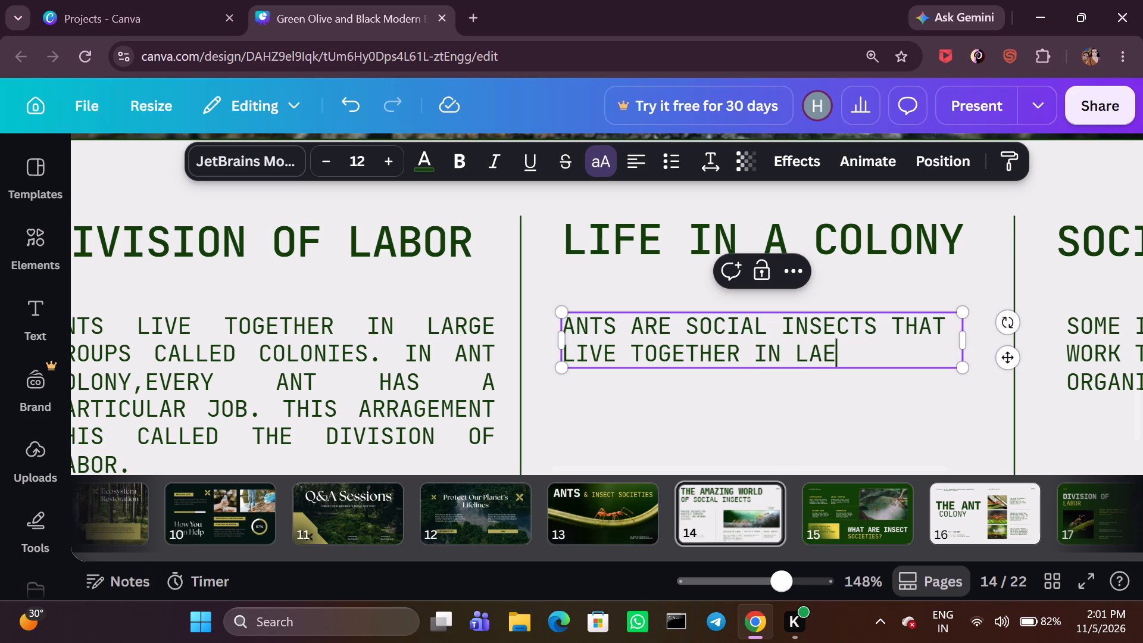
pyautogui.press('BackSpace')
pyautogui.write('rge')
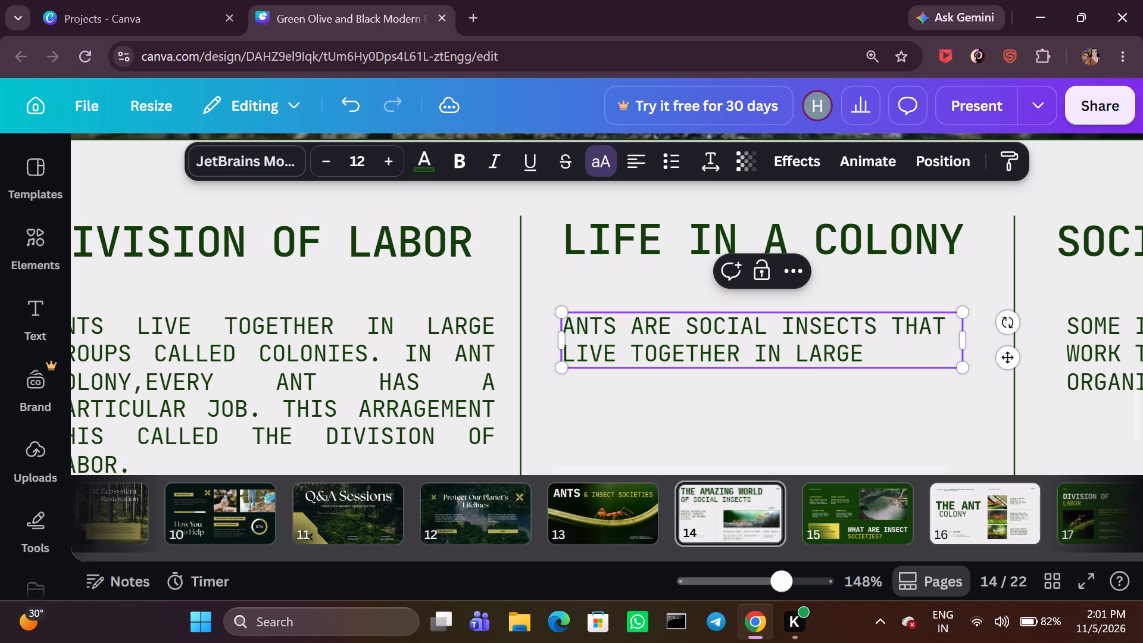
pyautogui.press('space')
pyautogui.write('f')
pyautogui.press('BackSpace')
pyautogui.press('d')
pyautogui.press('BackSpace')
pyautogui.write('grik')
pyautogui.press('BackSpace')
pyautogui.press('BackSpace')
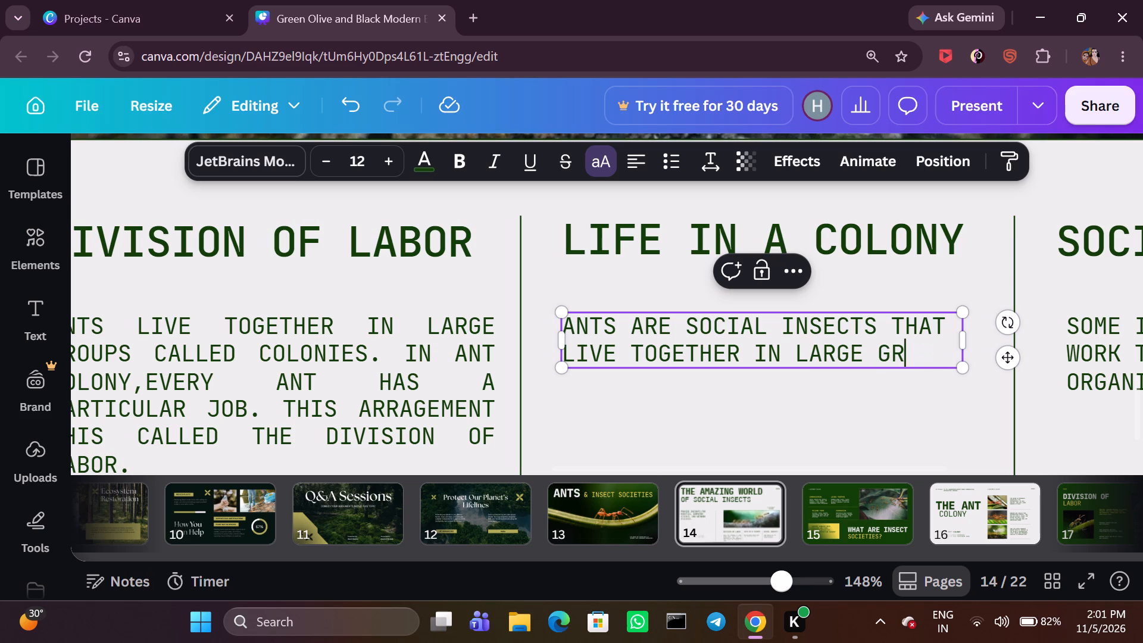
pyautogui.press('o')
pyautogui.press('e')
pyautogui.press('BackSpace')
pyautogui.write('upl')
pyautogui.press('BackSpace')
pyautogui.press('d')
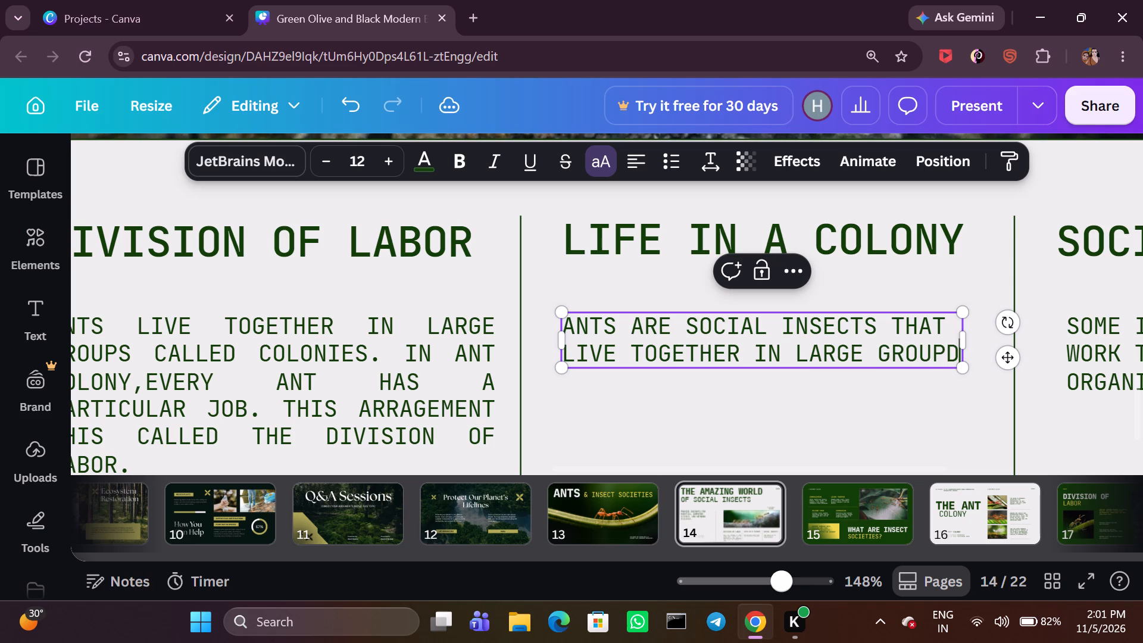
pyautogui.press('BackSpace')
pyautogui.write('s\\')
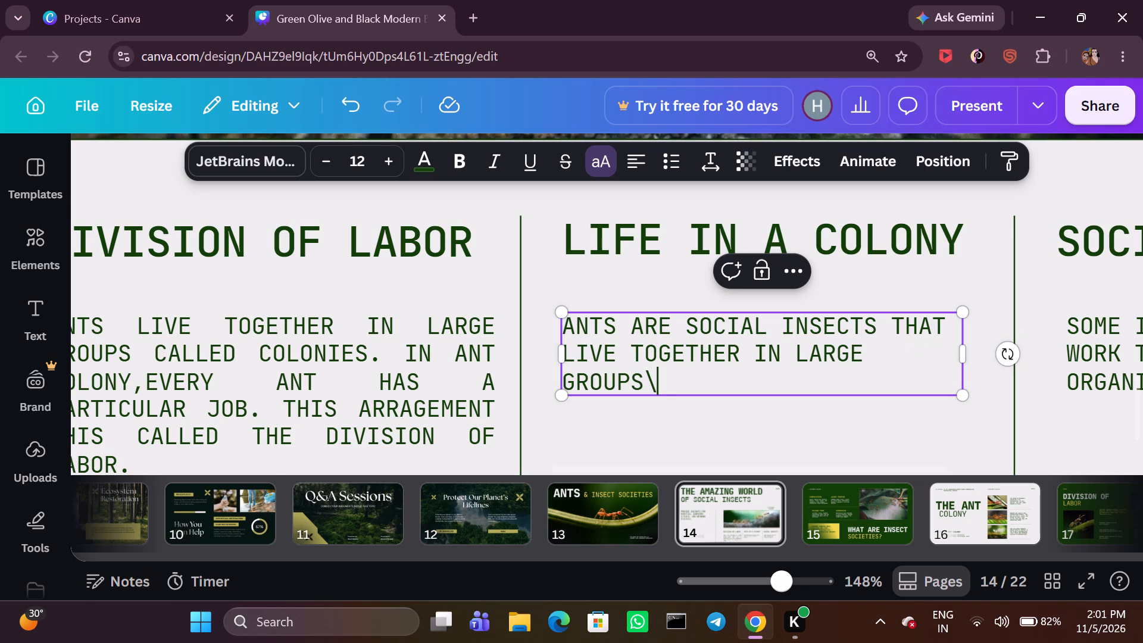
pyautogui.press('BackSpace')
pyautogui.press('Return')
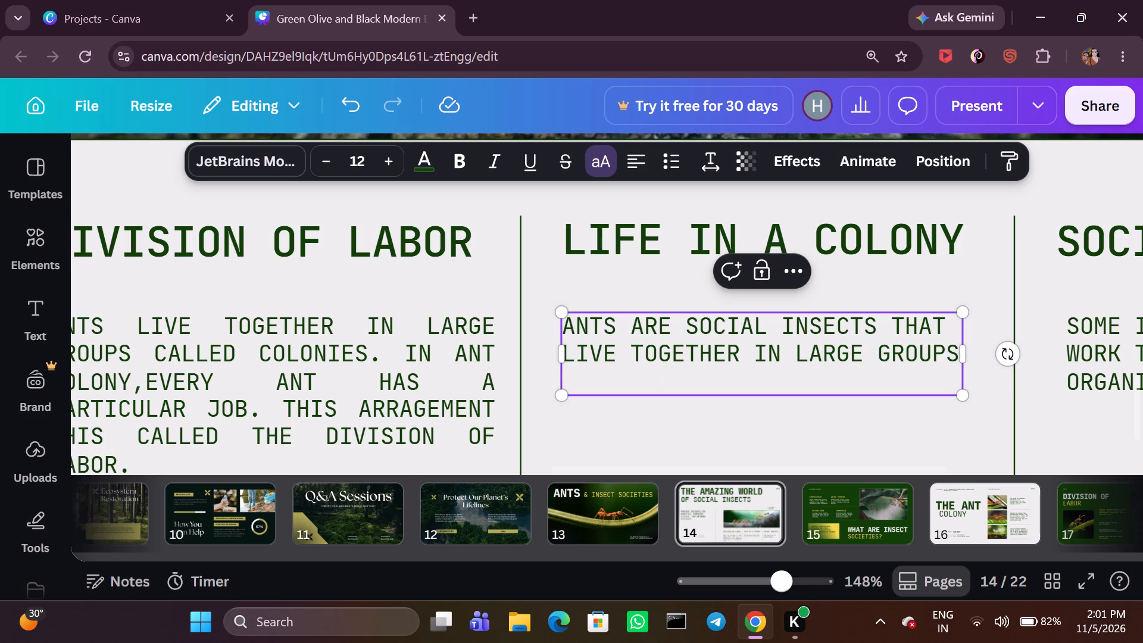
# Finish the Life in a Colony description on its new line with "called colonies.".
pyautogui.write('cas')
pyautogui.press('BackSpace')
pyautogui.press('s')
pyautogui.press('BackSpace')
pyautogui.write('lled co')
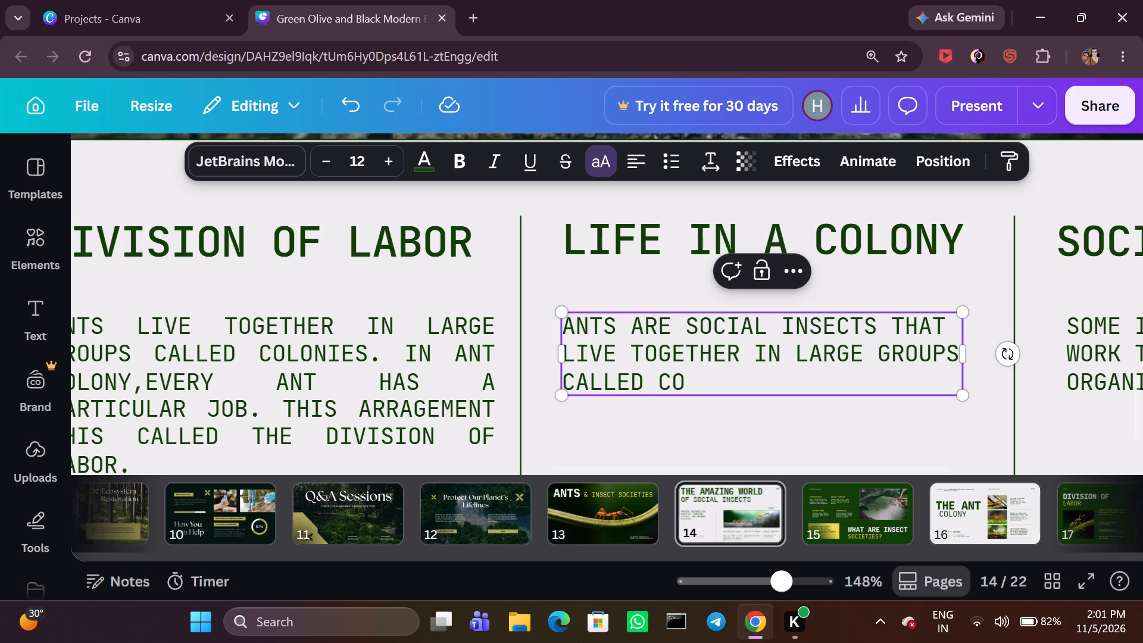
pyautogui.write('lon')
pyautogui.write('is')
pyautogui.press('BackSpace')
pyautogui.press('d')
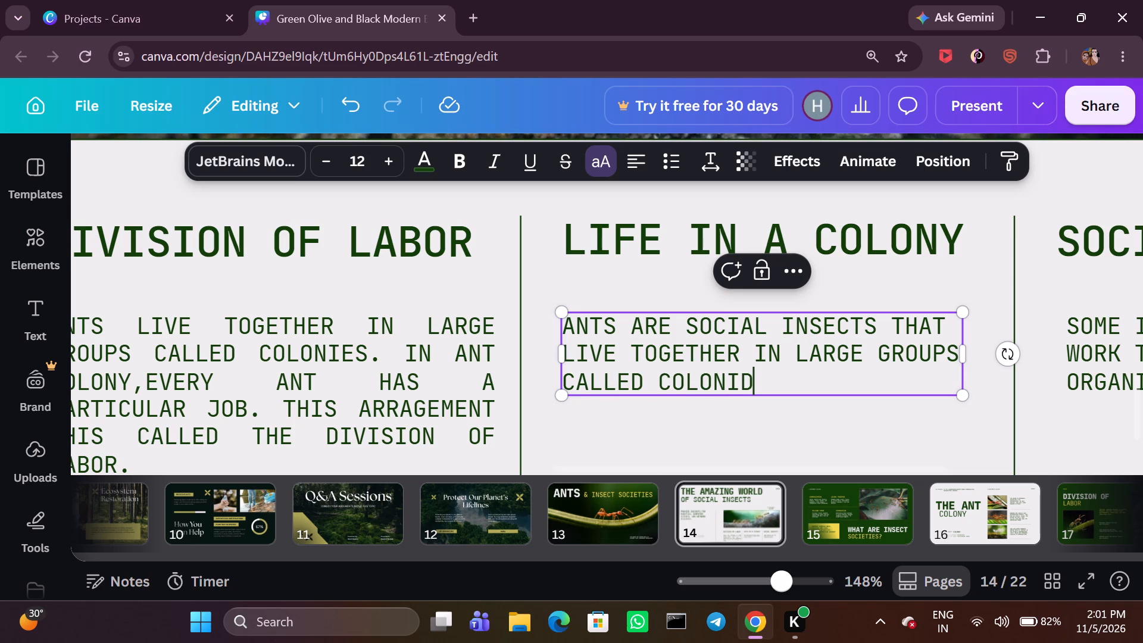
pyautogui.press('BackSpace')
pyautogui.write('es')
pyautogui.press('.')
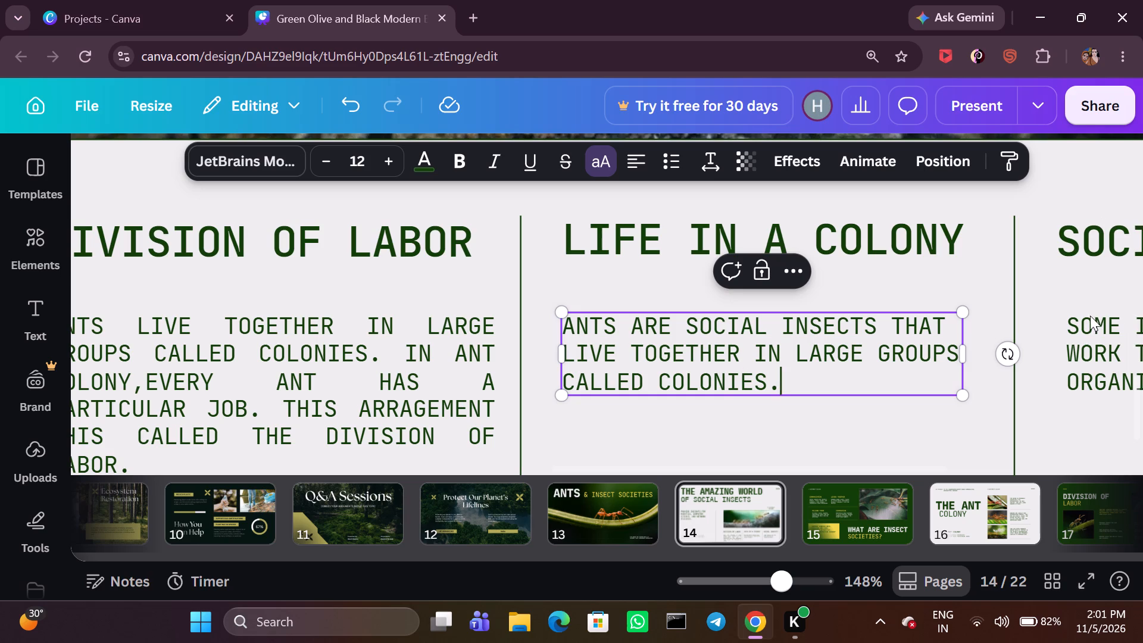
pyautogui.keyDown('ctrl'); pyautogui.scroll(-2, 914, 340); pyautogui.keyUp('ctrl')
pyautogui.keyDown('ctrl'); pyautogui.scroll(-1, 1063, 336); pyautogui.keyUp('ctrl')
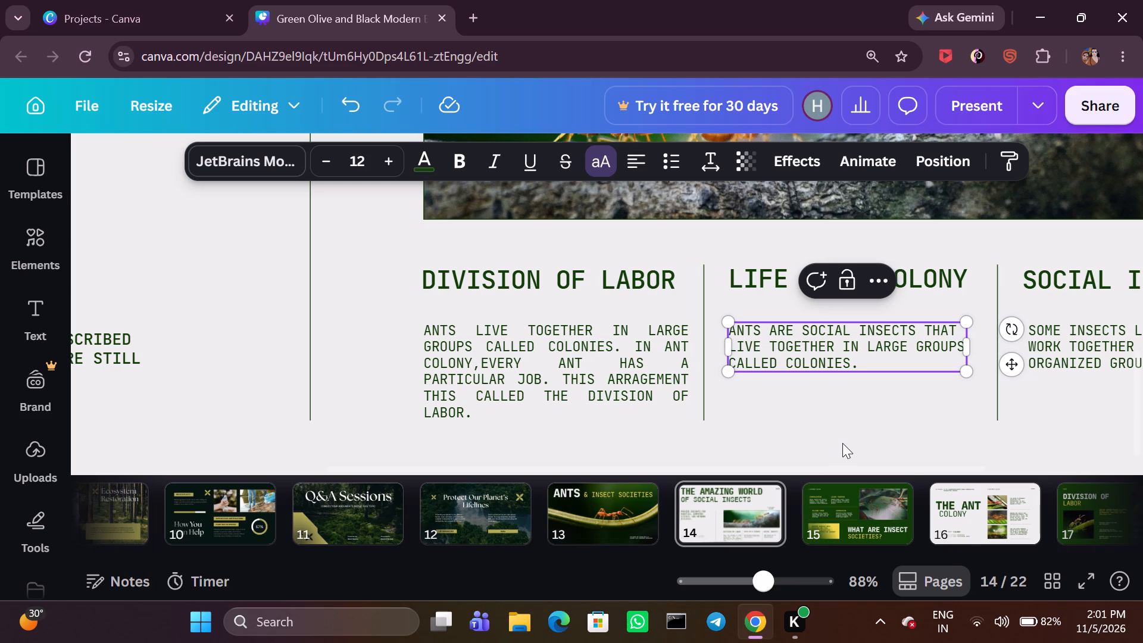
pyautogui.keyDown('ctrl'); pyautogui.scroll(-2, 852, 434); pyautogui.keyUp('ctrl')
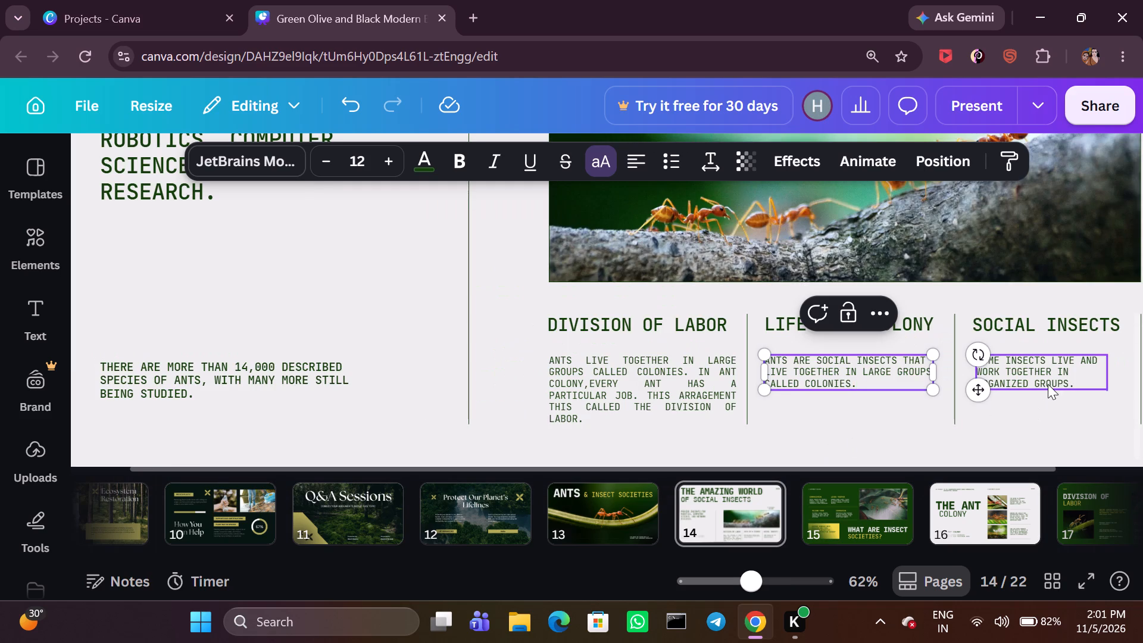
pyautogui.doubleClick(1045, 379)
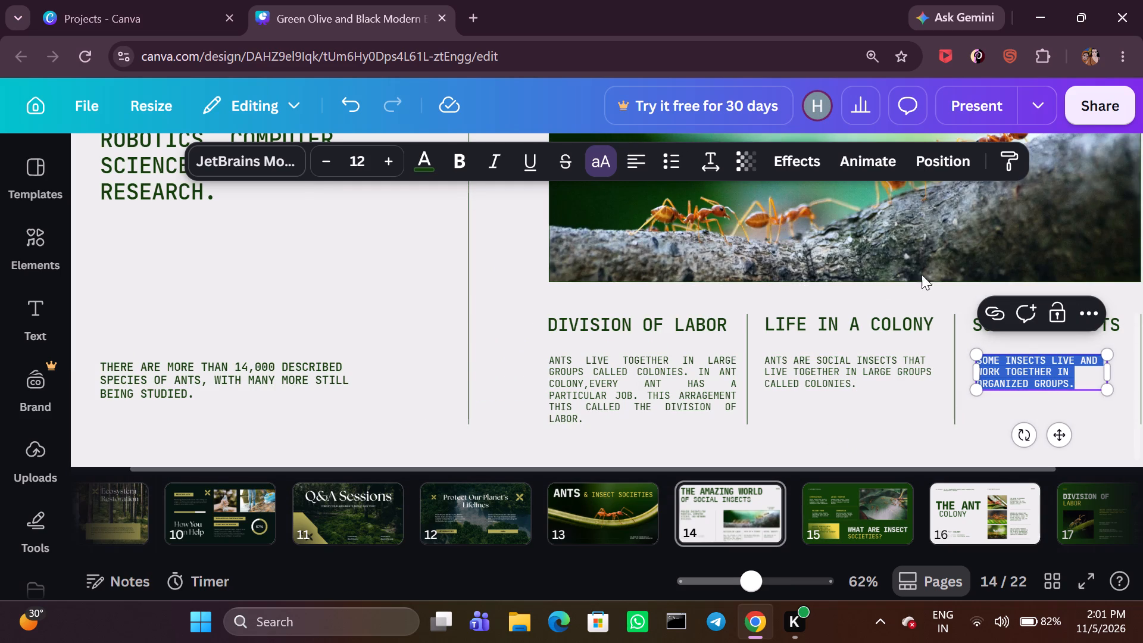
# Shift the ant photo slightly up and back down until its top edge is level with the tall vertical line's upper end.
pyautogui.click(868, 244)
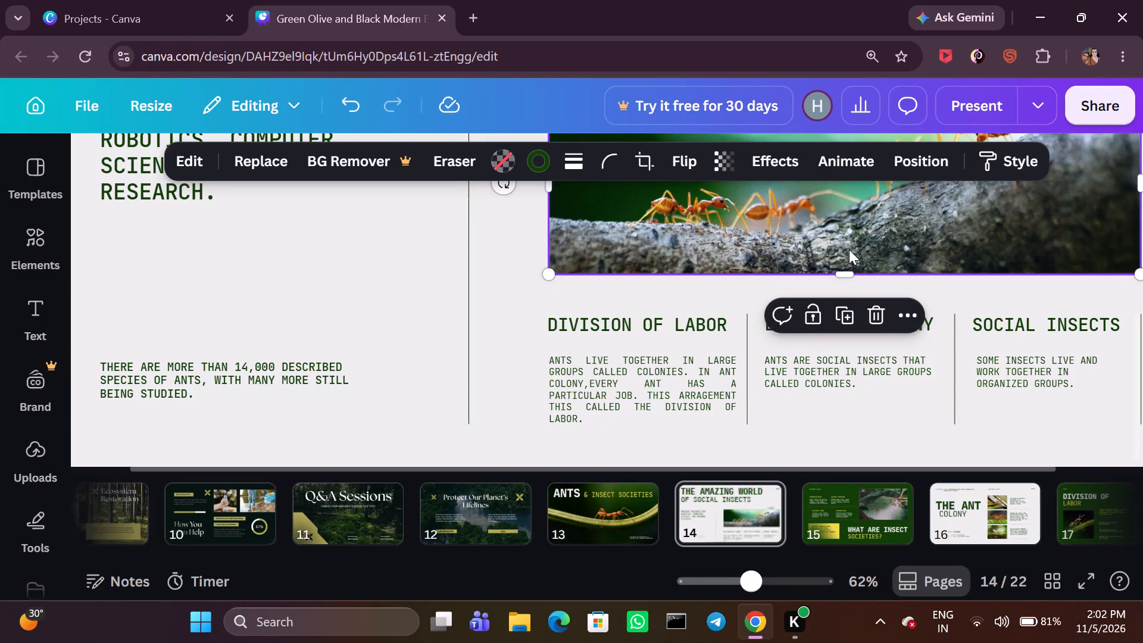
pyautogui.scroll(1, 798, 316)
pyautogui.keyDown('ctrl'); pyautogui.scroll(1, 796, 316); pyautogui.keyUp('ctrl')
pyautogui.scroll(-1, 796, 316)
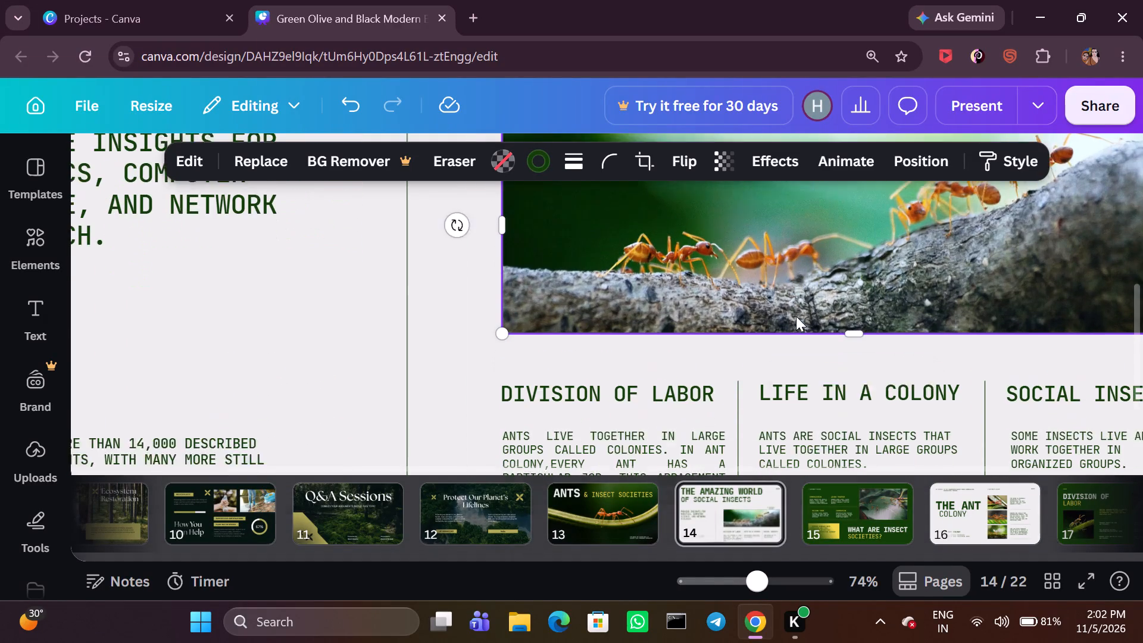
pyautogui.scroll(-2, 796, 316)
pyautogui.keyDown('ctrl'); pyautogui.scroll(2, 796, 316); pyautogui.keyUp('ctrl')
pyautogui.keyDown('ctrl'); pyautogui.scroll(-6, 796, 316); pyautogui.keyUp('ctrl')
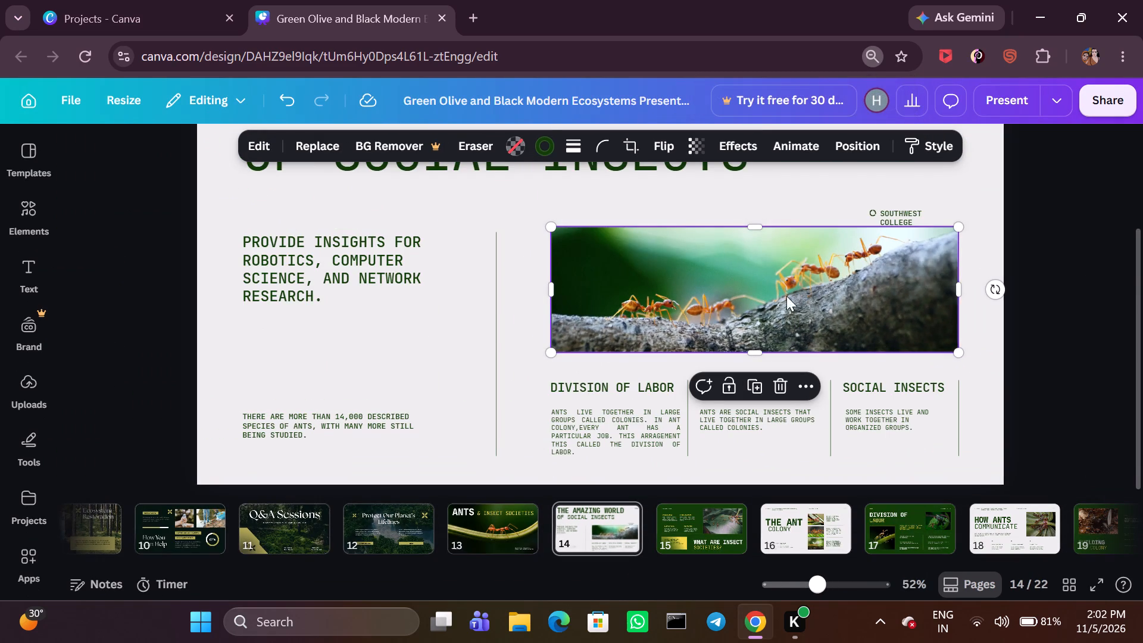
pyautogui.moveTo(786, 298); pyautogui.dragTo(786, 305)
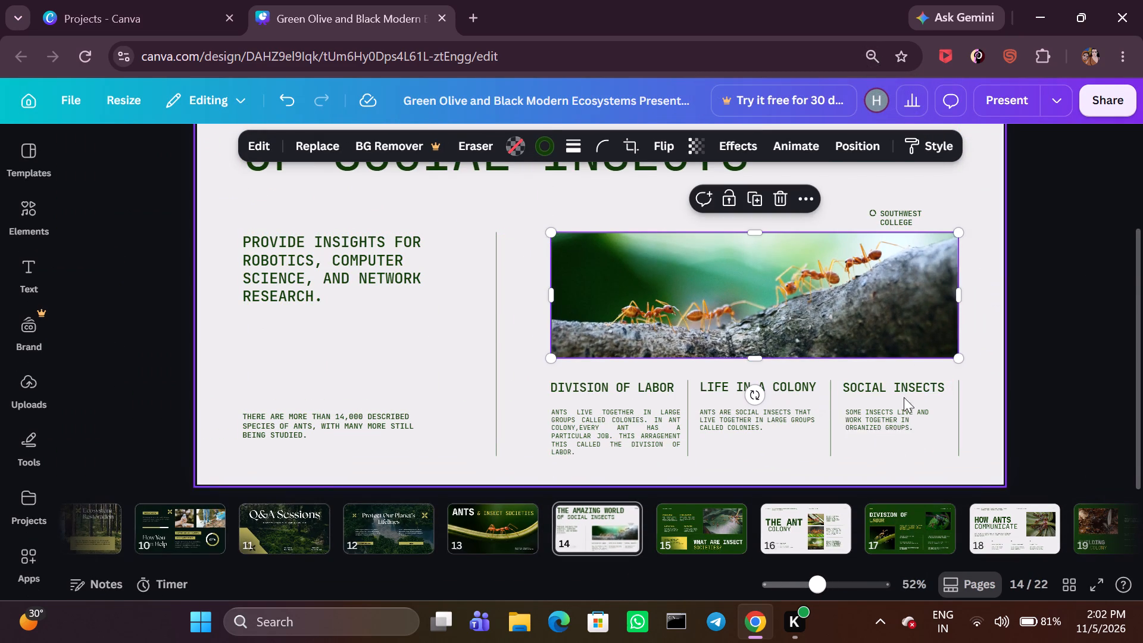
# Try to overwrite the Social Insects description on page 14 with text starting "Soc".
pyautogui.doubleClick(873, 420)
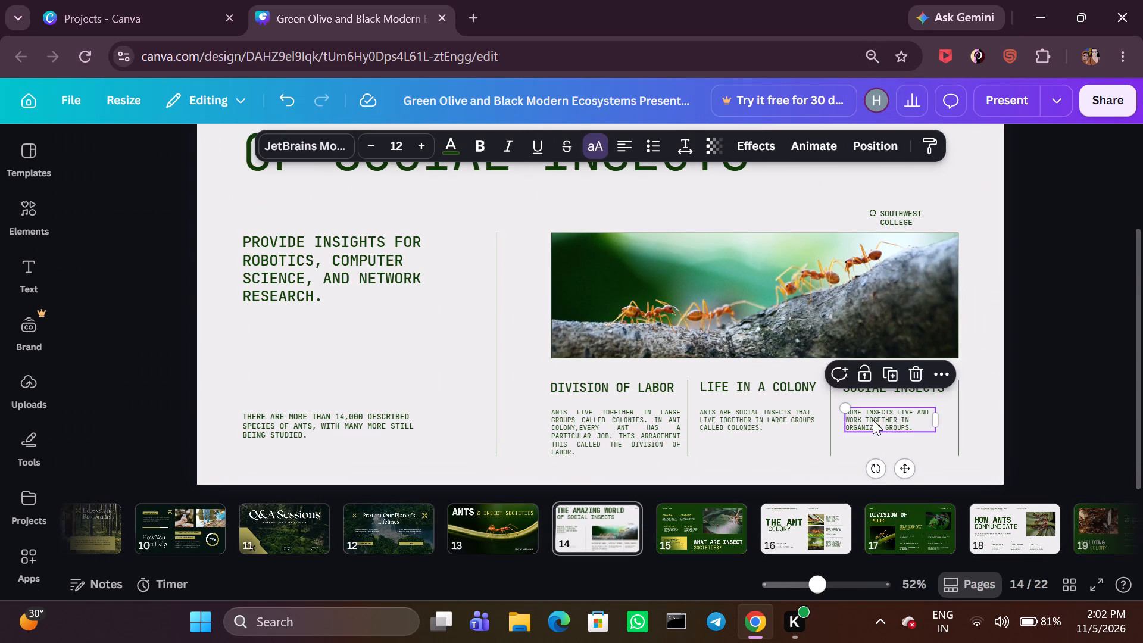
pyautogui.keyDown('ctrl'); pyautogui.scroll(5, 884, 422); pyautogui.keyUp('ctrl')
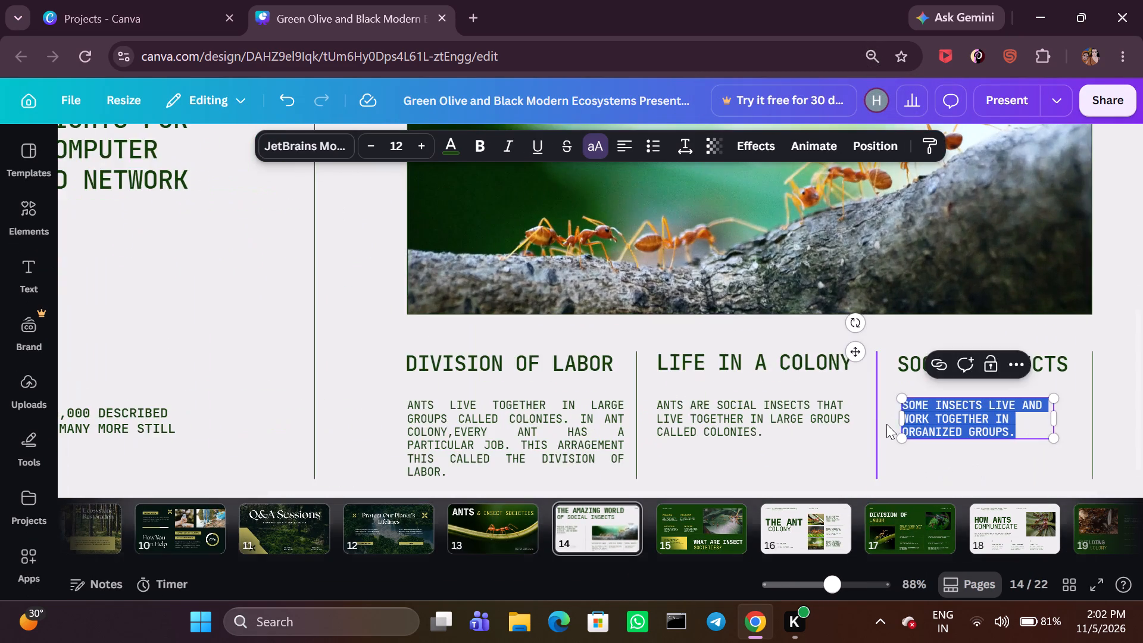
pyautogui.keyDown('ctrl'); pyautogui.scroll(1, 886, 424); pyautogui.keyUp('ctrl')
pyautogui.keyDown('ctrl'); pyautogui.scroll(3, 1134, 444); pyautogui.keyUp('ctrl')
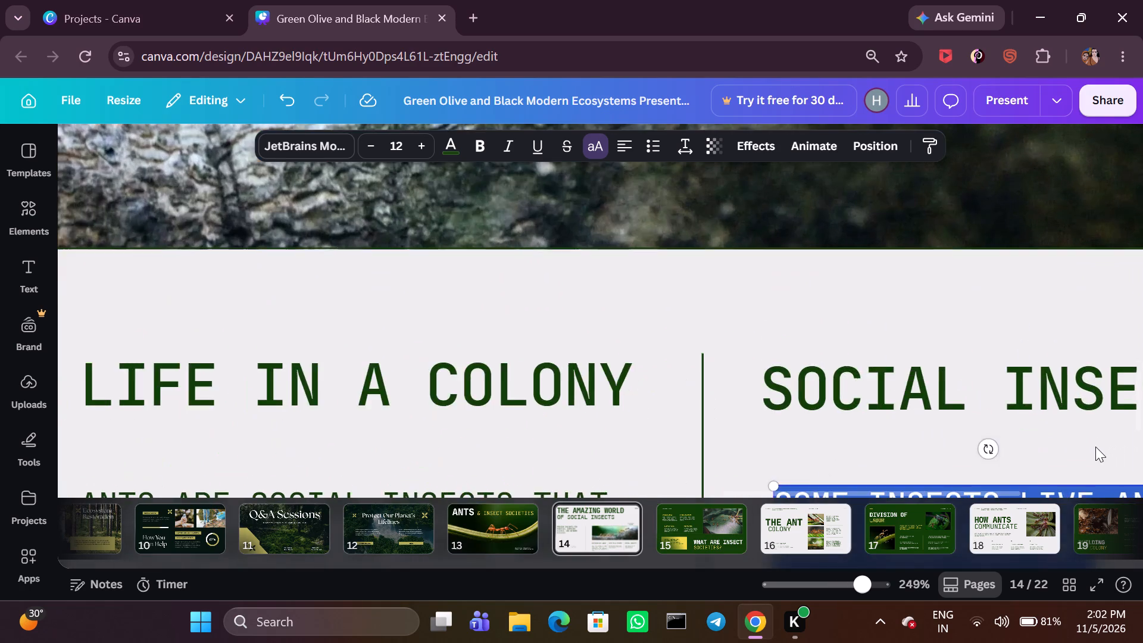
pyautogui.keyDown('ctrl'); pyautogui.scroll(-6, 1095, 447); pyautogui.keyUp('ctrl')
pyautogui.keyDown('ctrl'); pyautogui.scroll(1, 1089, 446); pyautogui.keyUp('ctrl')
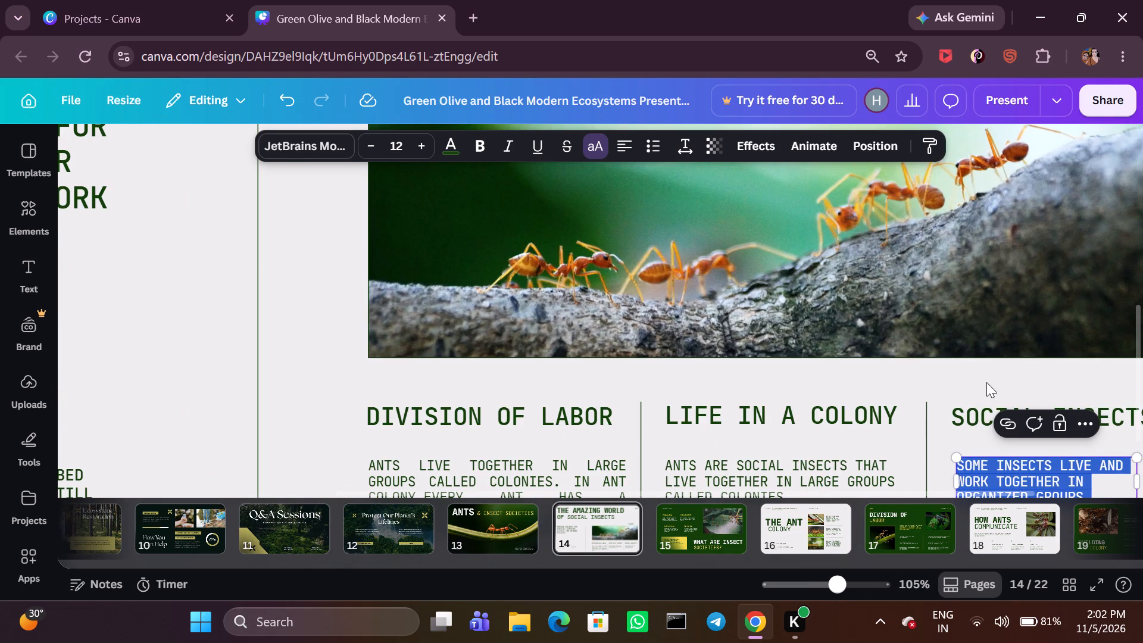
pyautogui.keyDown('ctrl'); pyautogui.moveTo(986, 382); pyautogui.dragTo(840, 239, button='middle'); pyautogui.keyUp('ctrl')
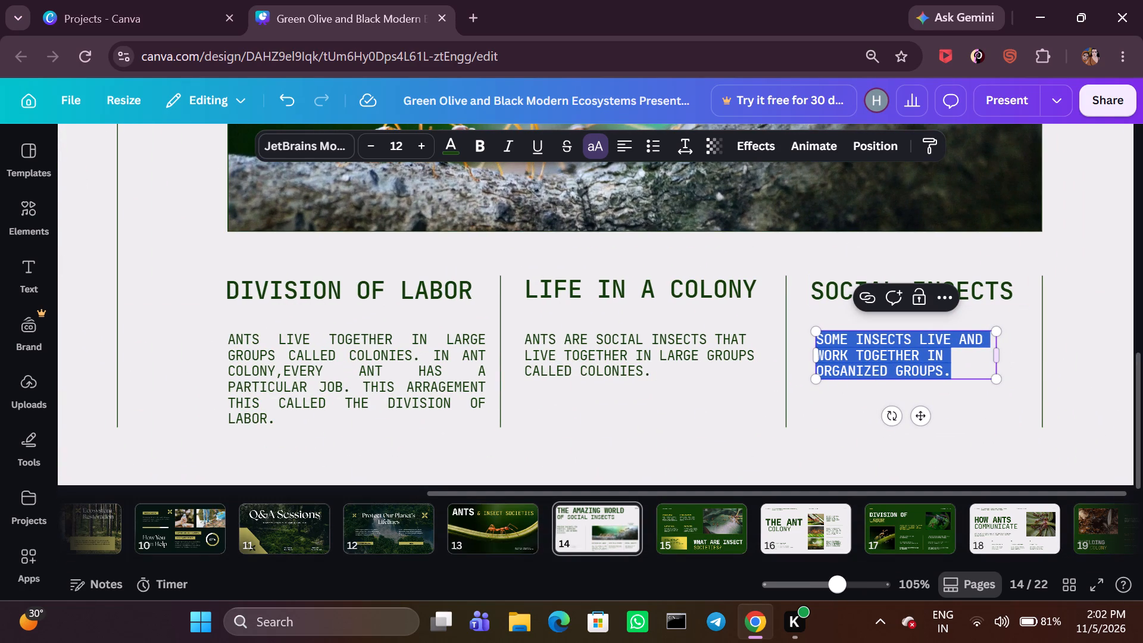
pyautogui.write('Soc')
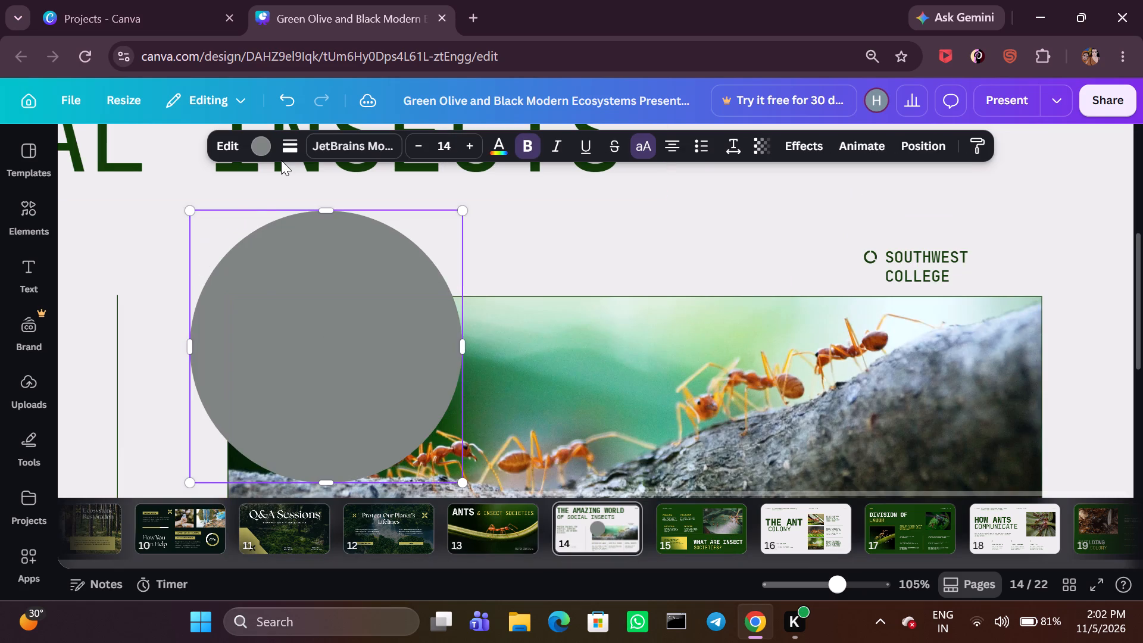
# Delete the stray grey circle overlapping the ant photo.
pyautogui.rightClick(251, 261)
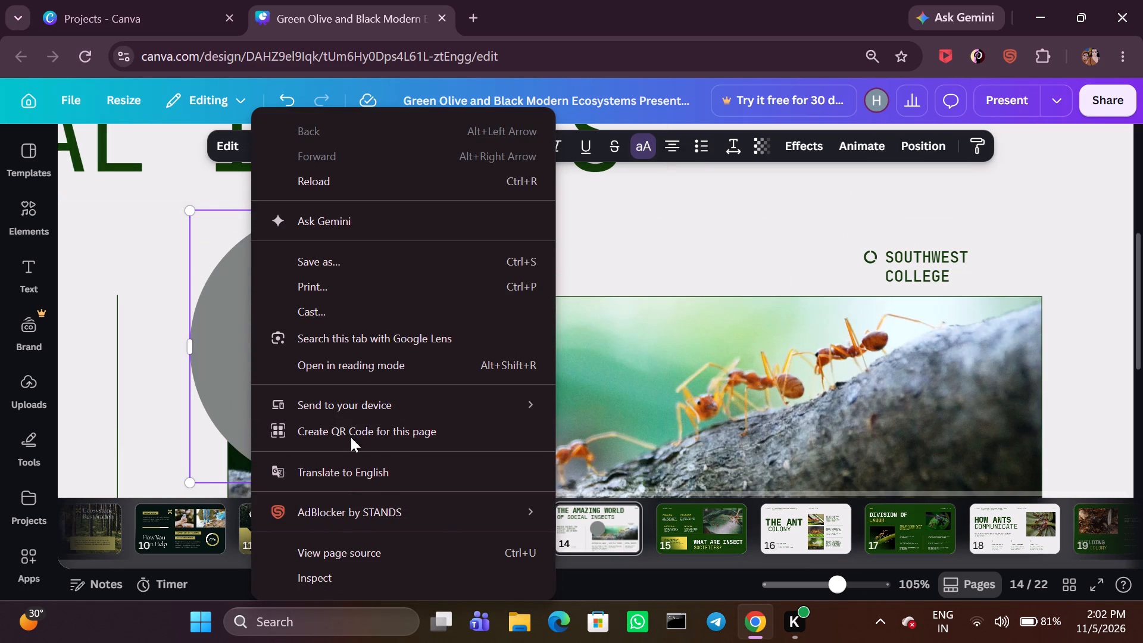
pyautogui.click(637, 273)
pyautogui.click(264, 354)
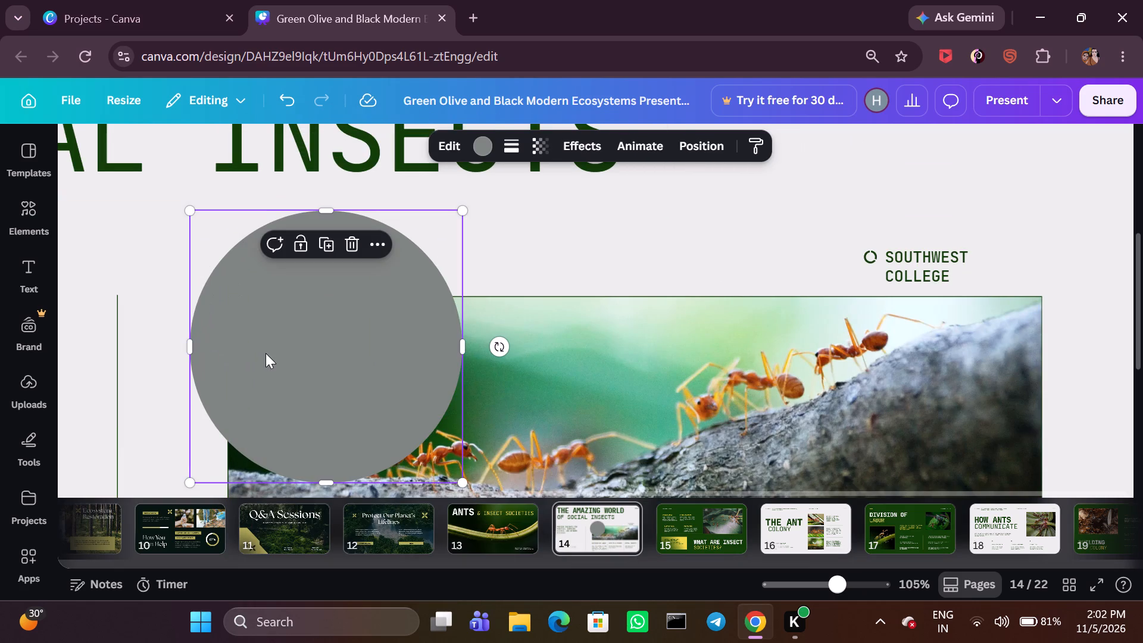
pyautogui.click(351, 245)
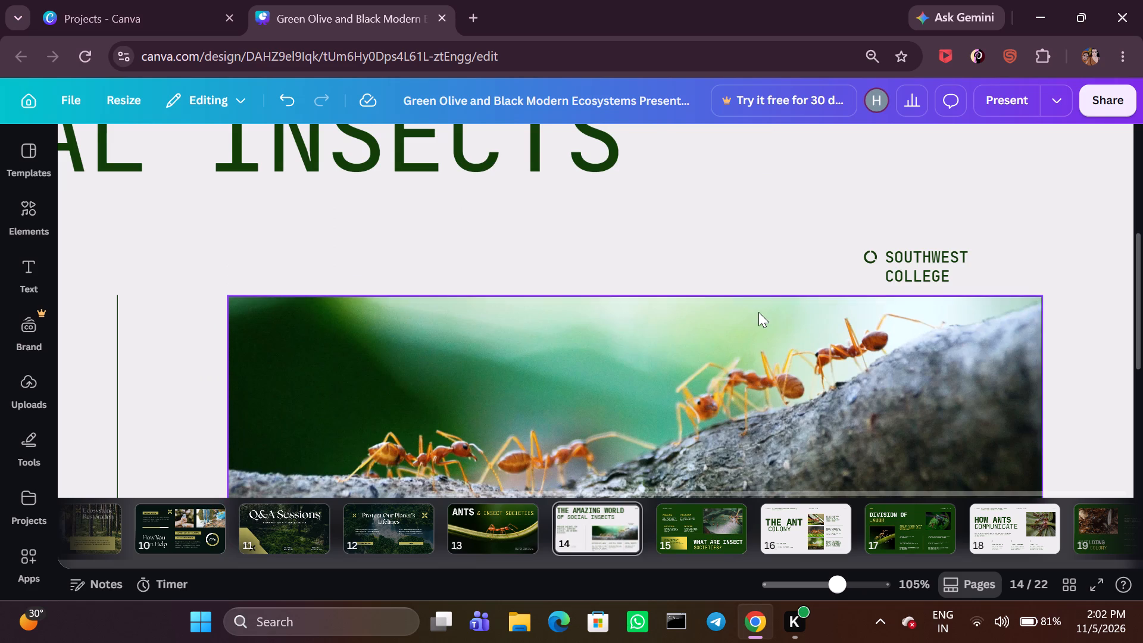
# Replace the description under the Social Insects heading with the words "social insects".
pyautogui.keyDown('ctrl'); pyautogui.scroll(-6, 770, 316); pyautogui.keyUp('ctrl')
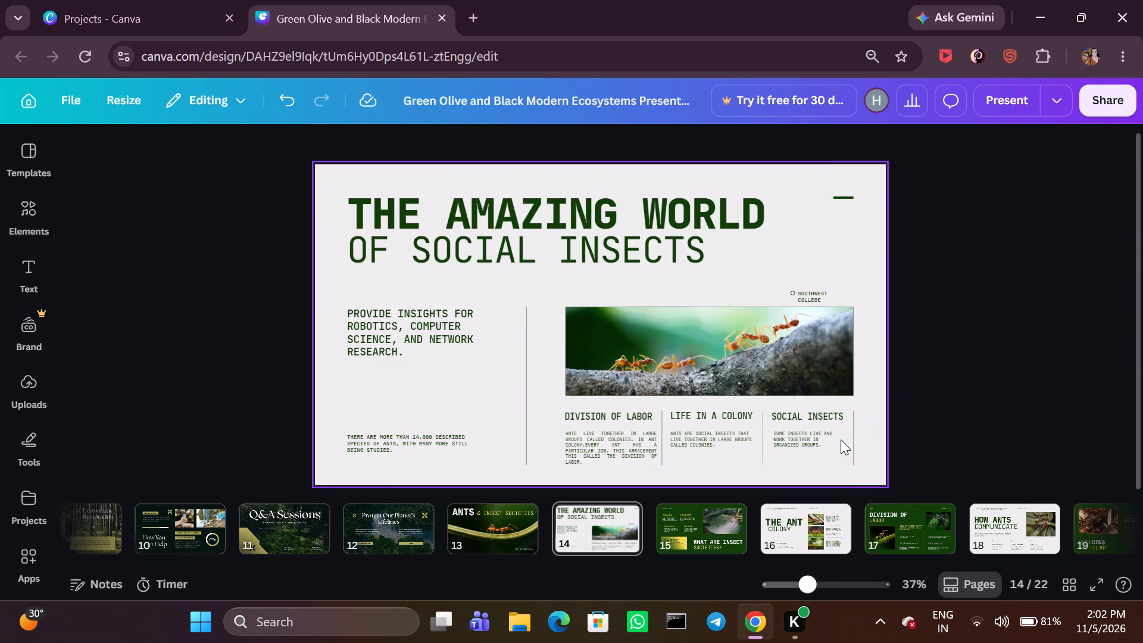
pyautogui.keyDown('ctrl'); pyautogui.scroll(7, 841, 439); pyautogui.keyUp('ctrl')
pyautogui.moveTo(872, 452); pyautogui.dragTo(721, 441, button='middle')
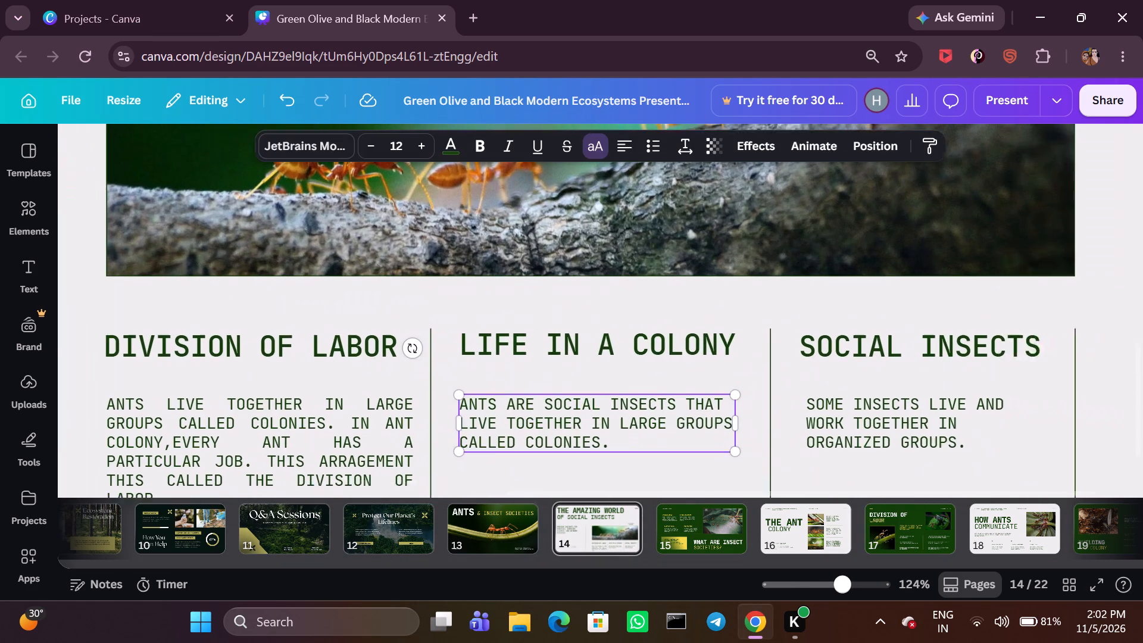
pyautogui.moveTo(721, 441); pyautogui.dragTo(619, 419, button='middle')
pyautogui.moveTo(719, 448); pyautogui.dragTo(696, 442, button='middle')
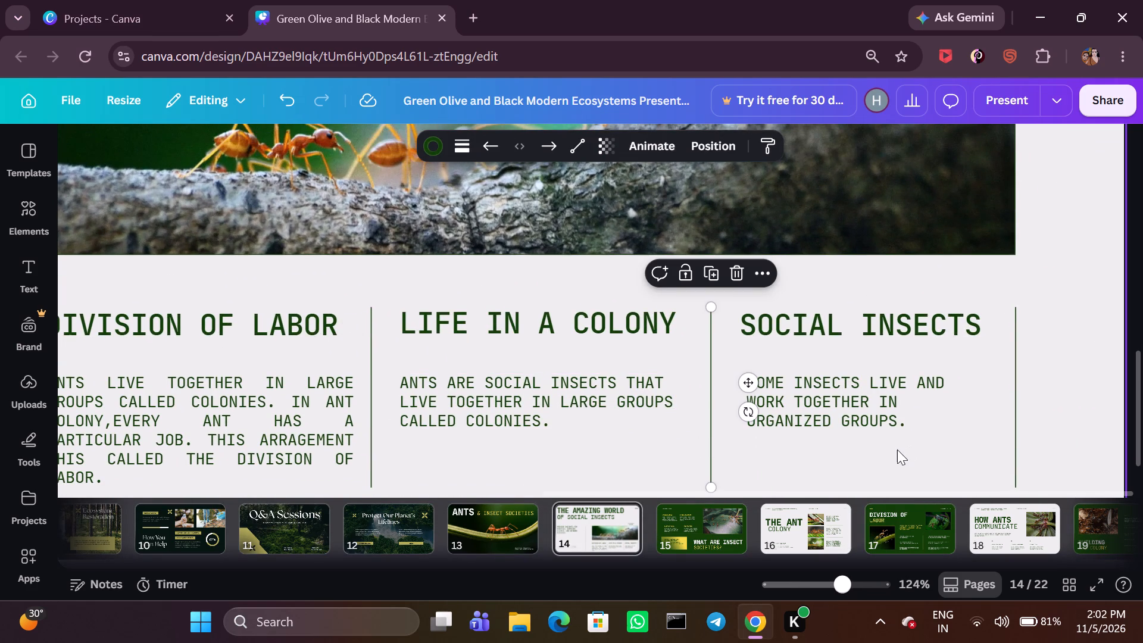
pyautogui.keyDown('ctrl'); pyautogui.scroll(2, 892, 451); pyautogui.keyUp('ctrl')
pyautogui.doubleClick(818, 414)
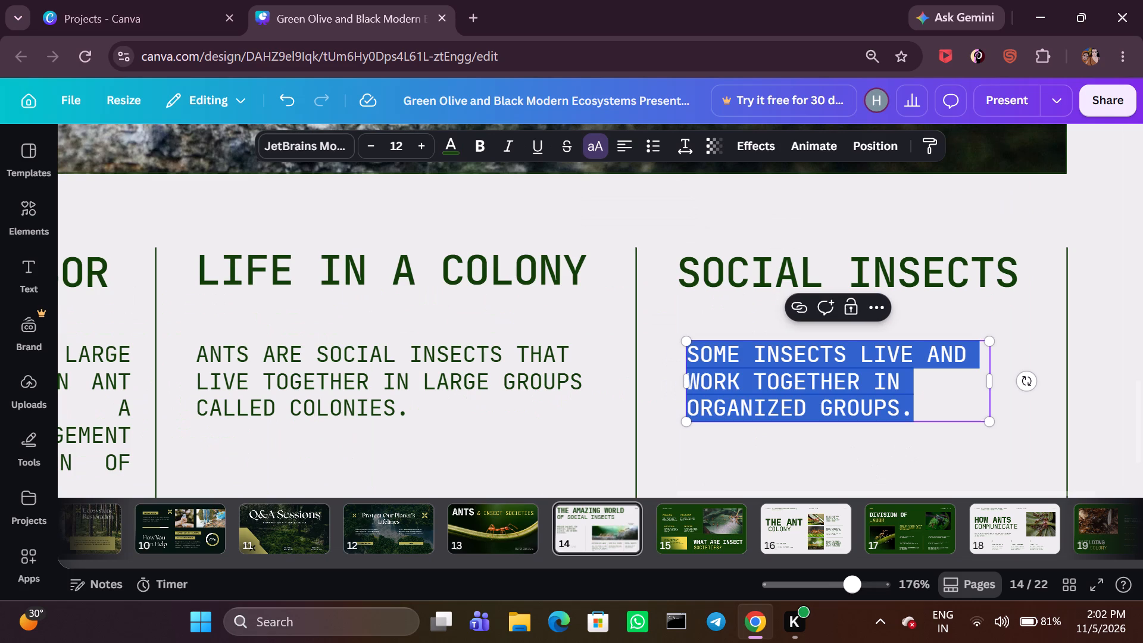
pyautogui.write('social inse')
pyautogui.write('cx')
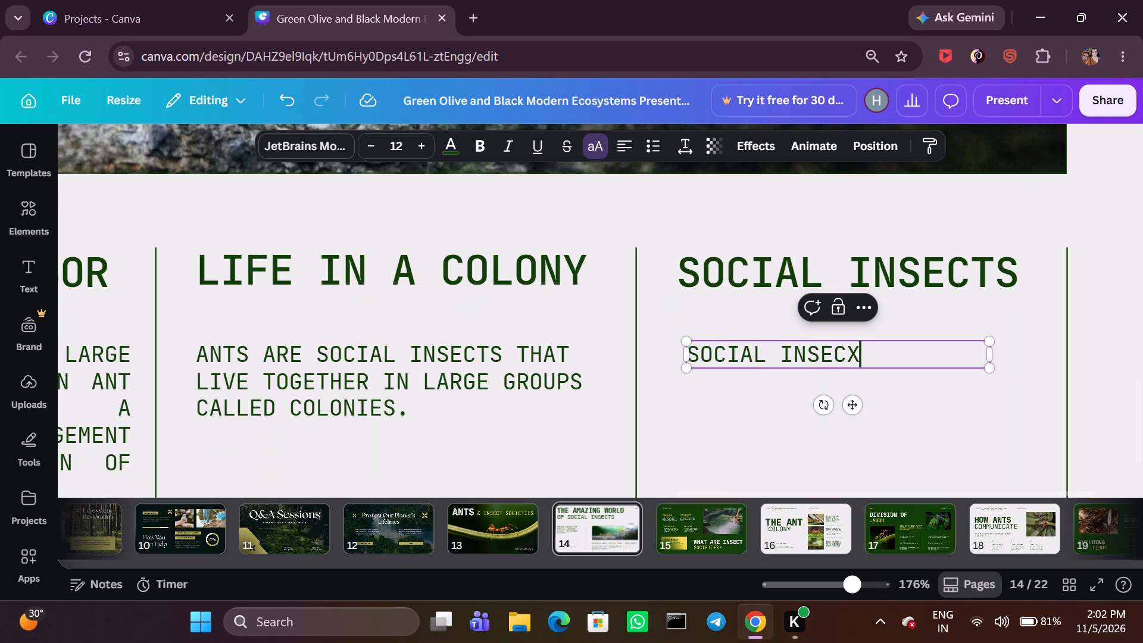
pyautogui.press('BackSpace')
pyautogui.press('r')
pyautogui.press('BackSpace')
pyautogui.write('ts')
# Continue the Social Insects description with the words "are insects".
pyautogui.press('space')
pyautogui.write('are')
pyautogui.press('space')
pyautogui.write('ind')
pyautogui.press('BackSpace')
pyautogui.write('sr')
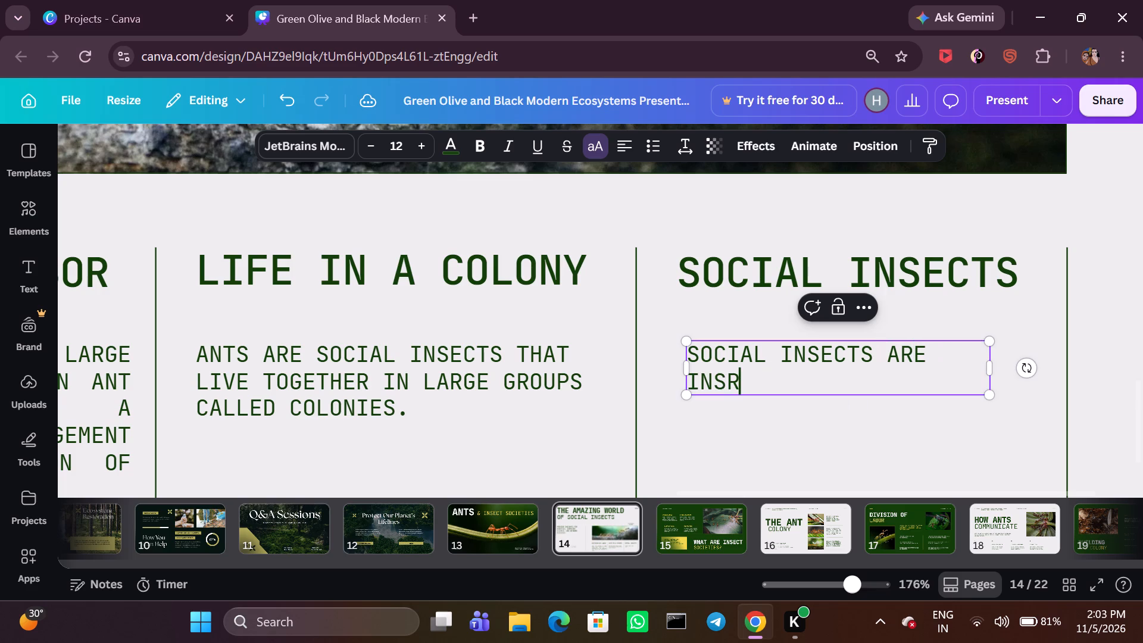
pyautogui.press('BackSpace')
pyautogui.write('ects')
pyautogui.press('space')
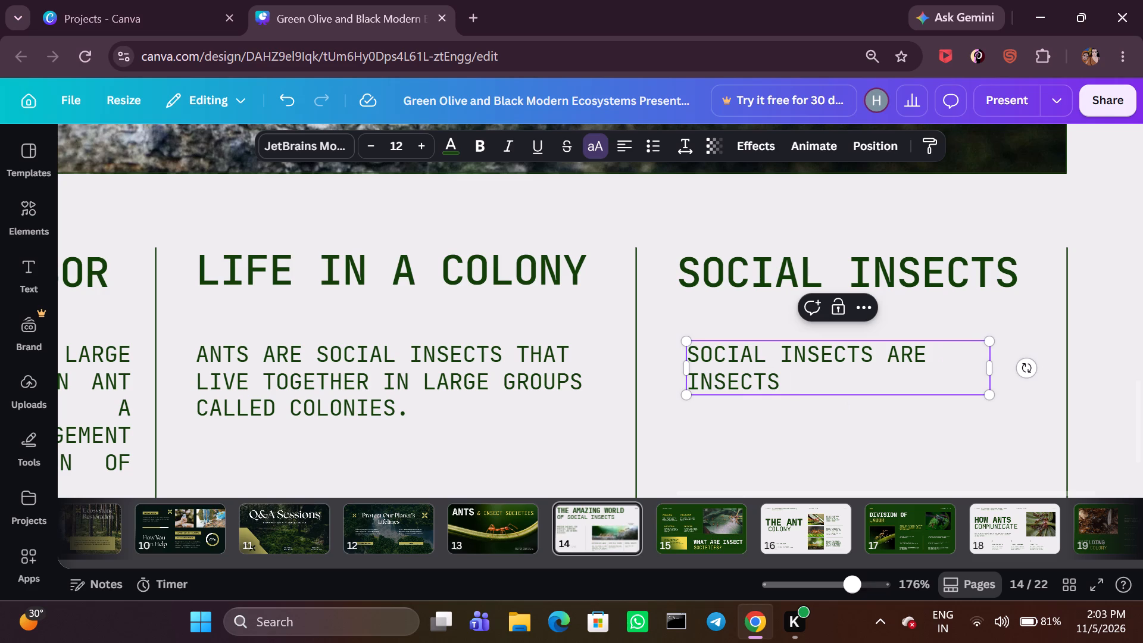
# Add the words "that live" to the end of the Social Insects description.
pyautogui.write('tha')
pyautogui.write('t')
pyautogui.press('space')
pyautogui.write('livw')
pyautogui.press('BackSpace')
pyautogui.press('e')
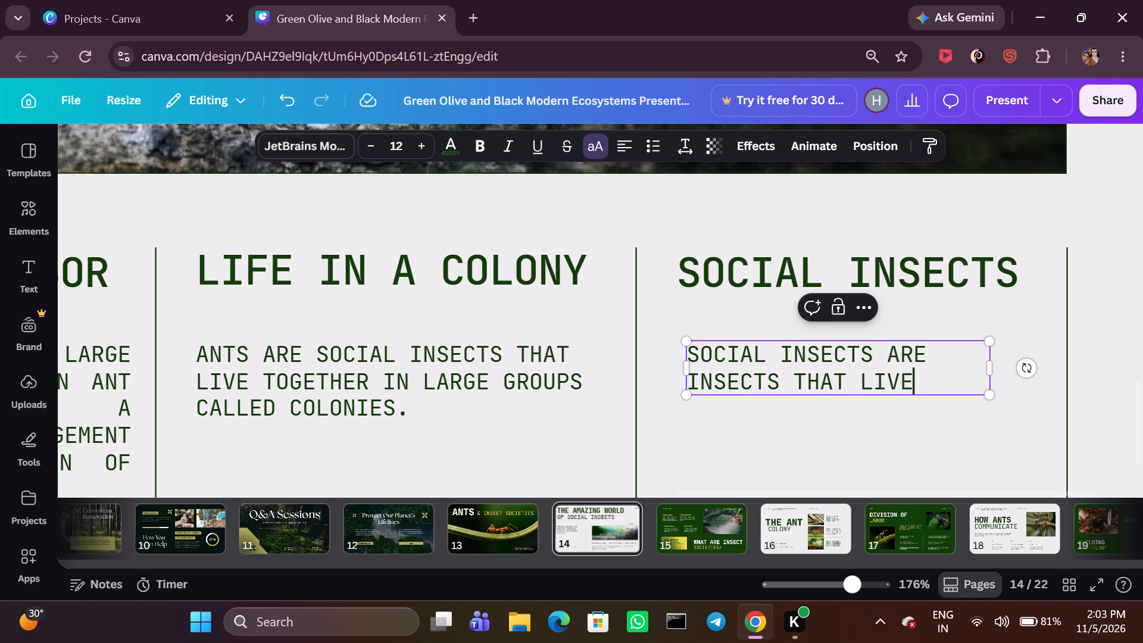
# Add the word "together" to the Social Insects description, correcting its spelling.
pyautogui.press('space')
pyautogui.write('tpo')
pyautogui.press('BackSpace')
pyautogui.press('BackSpace')
pyautogui.write('o ghr')
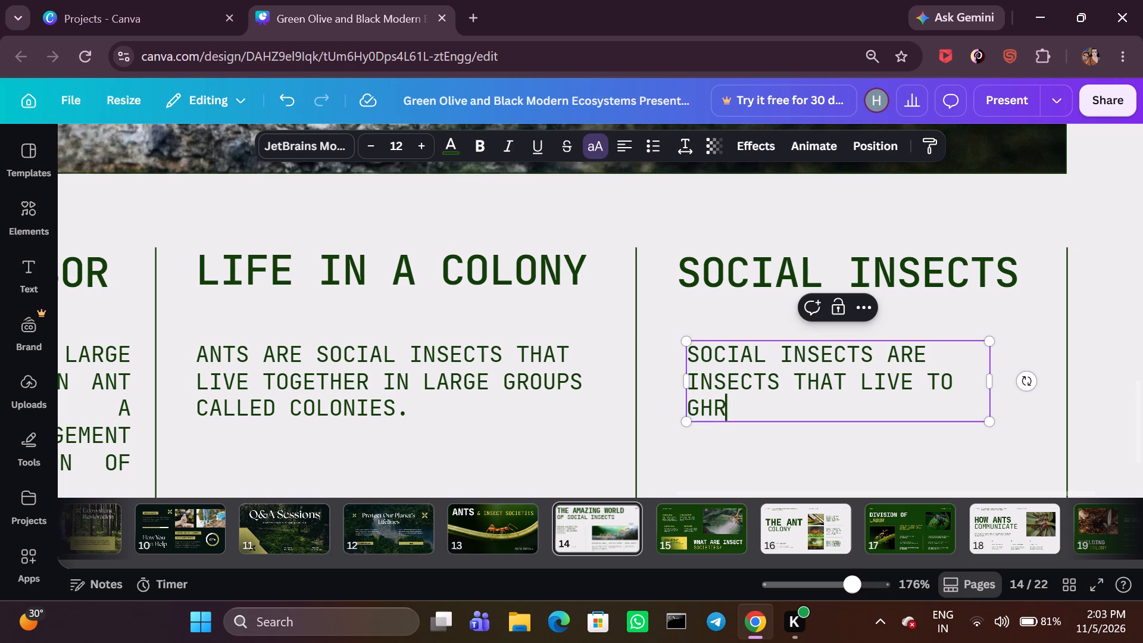
pyautogui.press('BackSpace')
pyautogui.press('BackSpace')
pyautogui.press('BackSpace')
pyautogui.press('BackSpace')
pyautogui.write('gf')
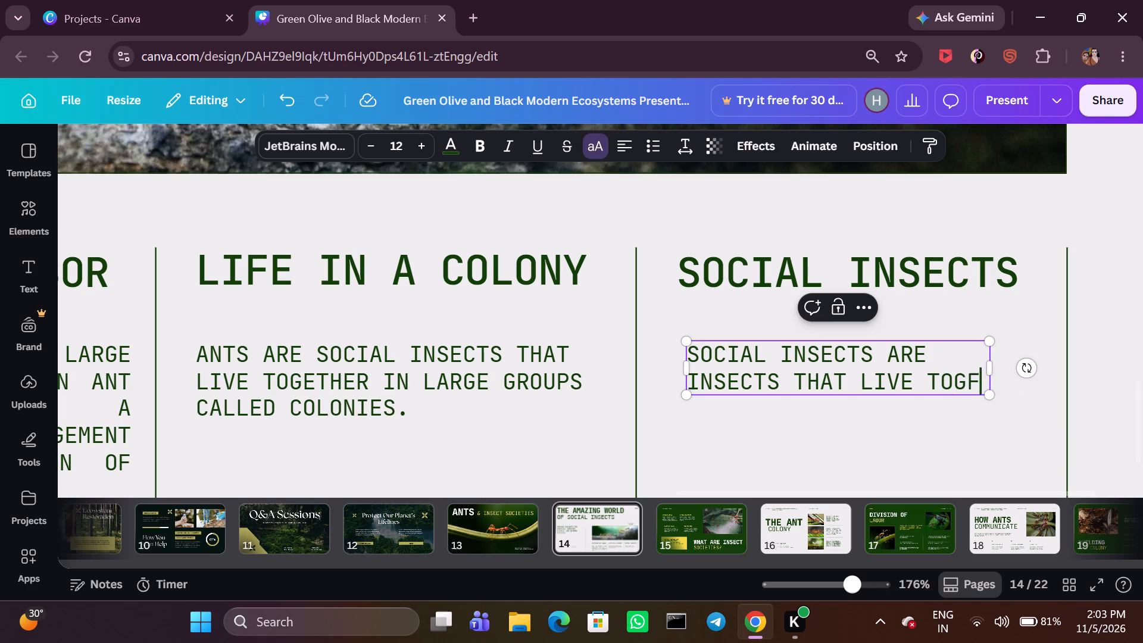
pyautogui.press('BackSpace')
pyautogui.press('r')
pyautogui.press('BackSpace')
pyautogui.press('e')
pyautogui.press('t')
pyautogui.press('b')
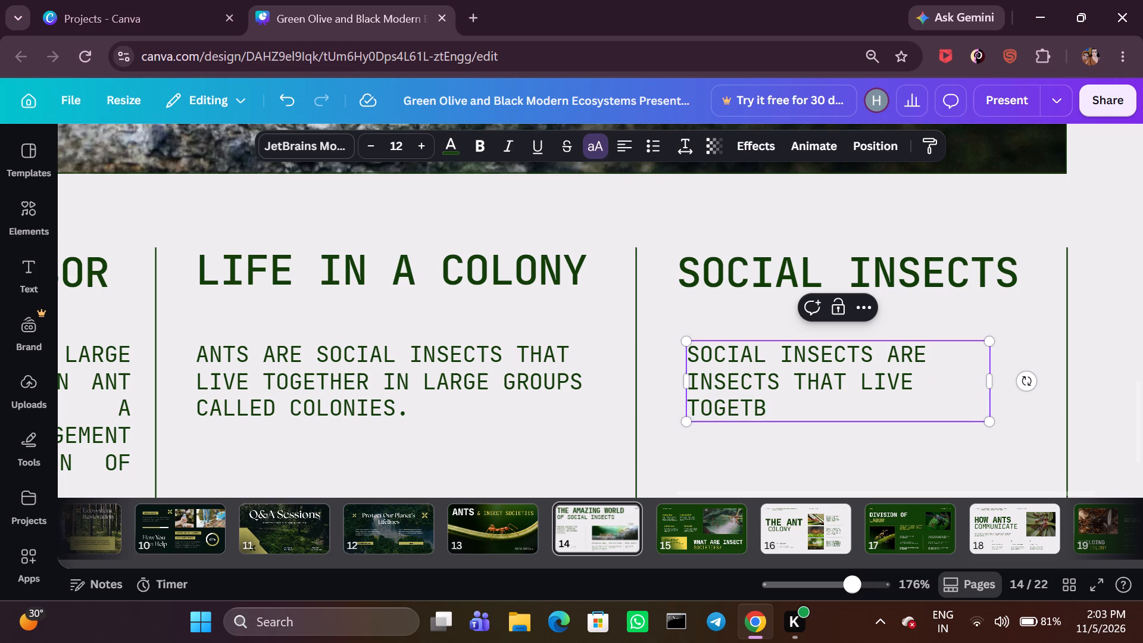
pyautogui.press('BackSpace')
pyautogui.write('h')
pyautogui.press('space')
pyautogui.press('BackSpace')
pyautogui.write('er')
pyautogui.press('space')
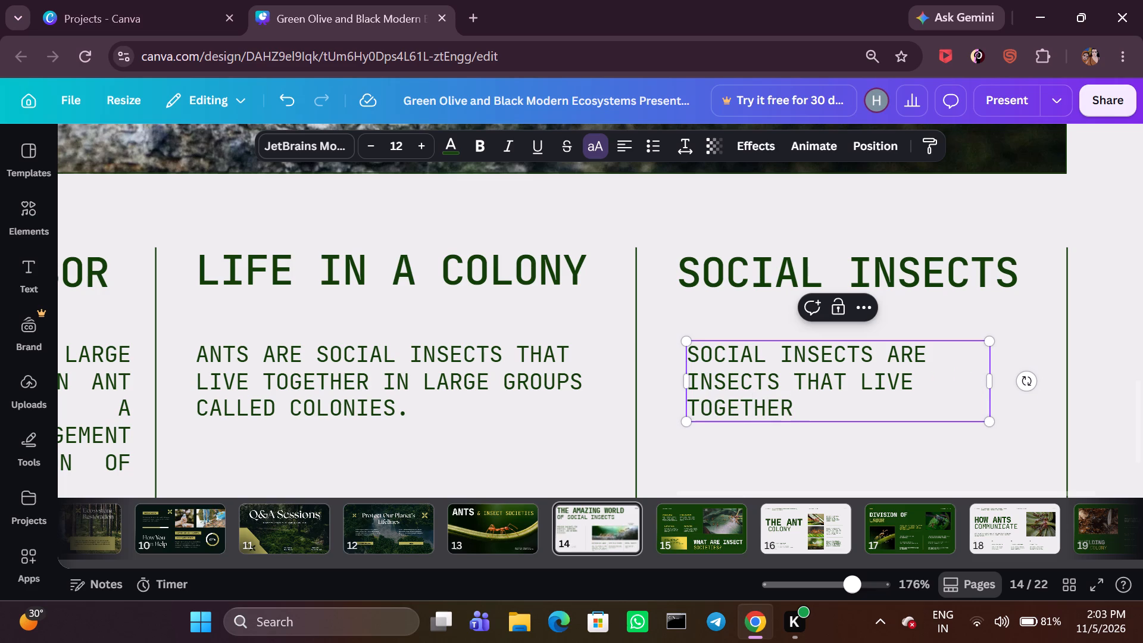
# Continue the Social Insects description with the words "in organized".
pyautogui.write('in orgam')
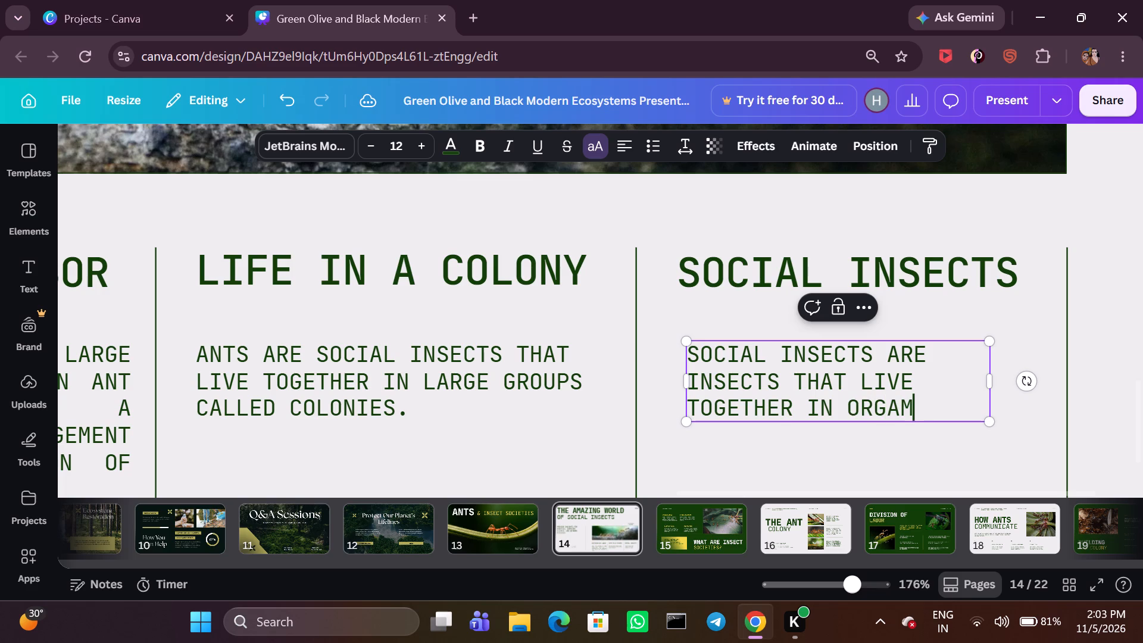
pyautogui.press('BackSpace')
pyautogui.write('ni')
pyautogui.write('zed')
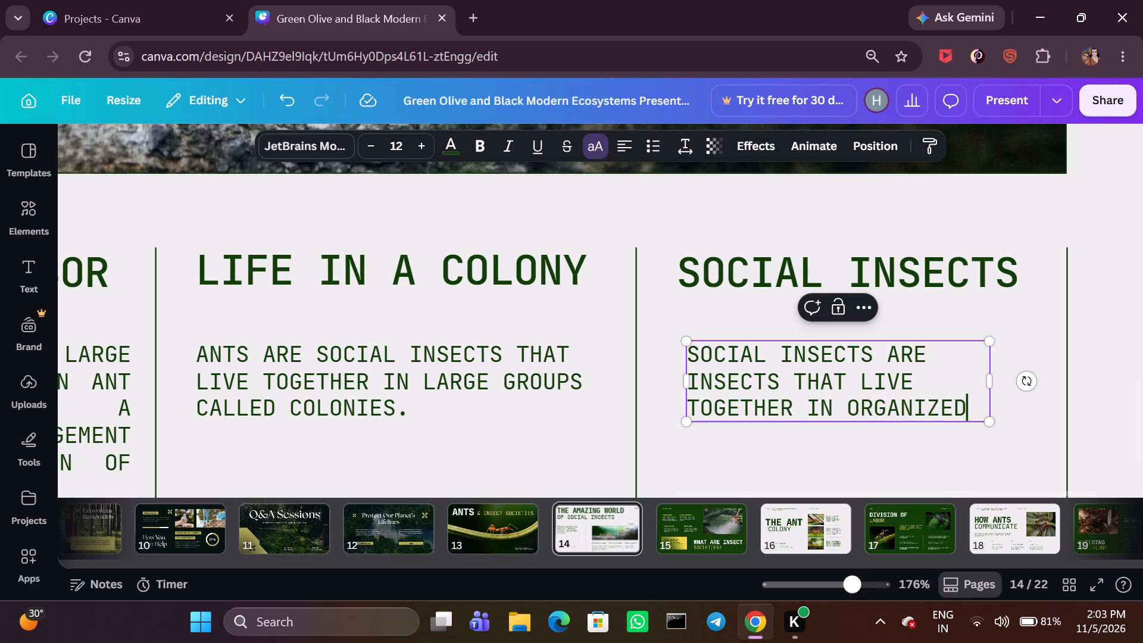
pyautogui.press('space')
# Add the word "groups" to the Social Insects description, removing the stray space inside it.
pyautogui.write('gr')
pyautogui.press('space')
pyautogui.write('oups')
pyautogui.press('space')
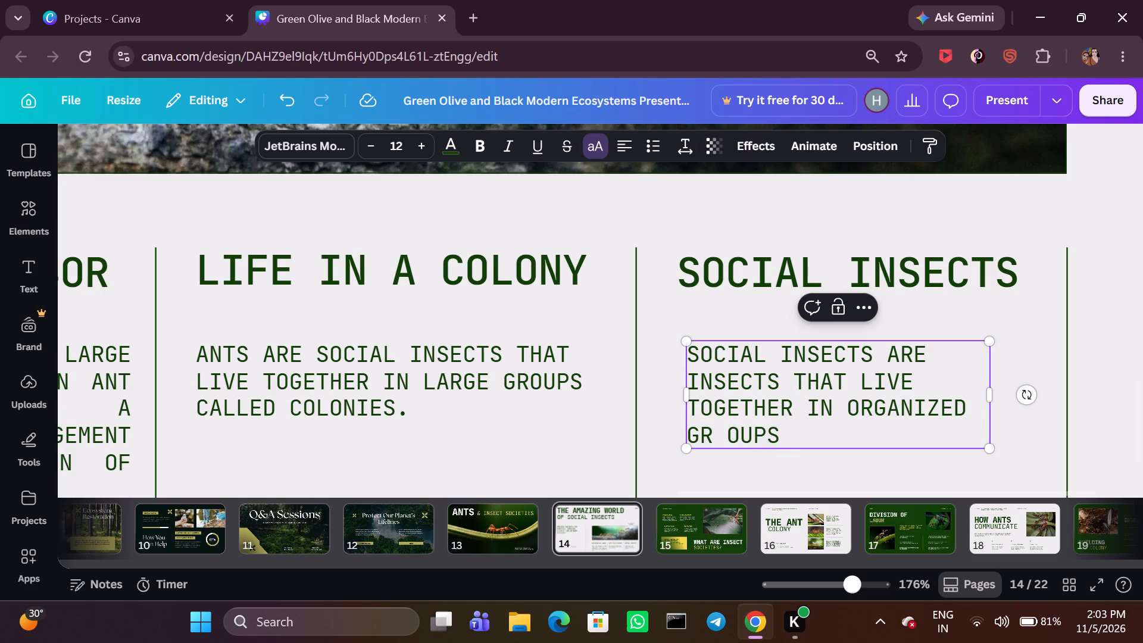
pyautogui.press('Left')
pyautogui.press('Left')
pyautogui.press('Left')
pyautogui.press('Left')
pyautogui.press('Left')
pyautogui.press('BackSpace')
pyautogui.press('Right')
pyautogui.press('Right')
pyautogui.press('Right')
pyautogui.press('Right')
pyautogui.press('Right')
pyautogui.press('Right')
pyautogui.press('Right')
pyautogui.press('Right')
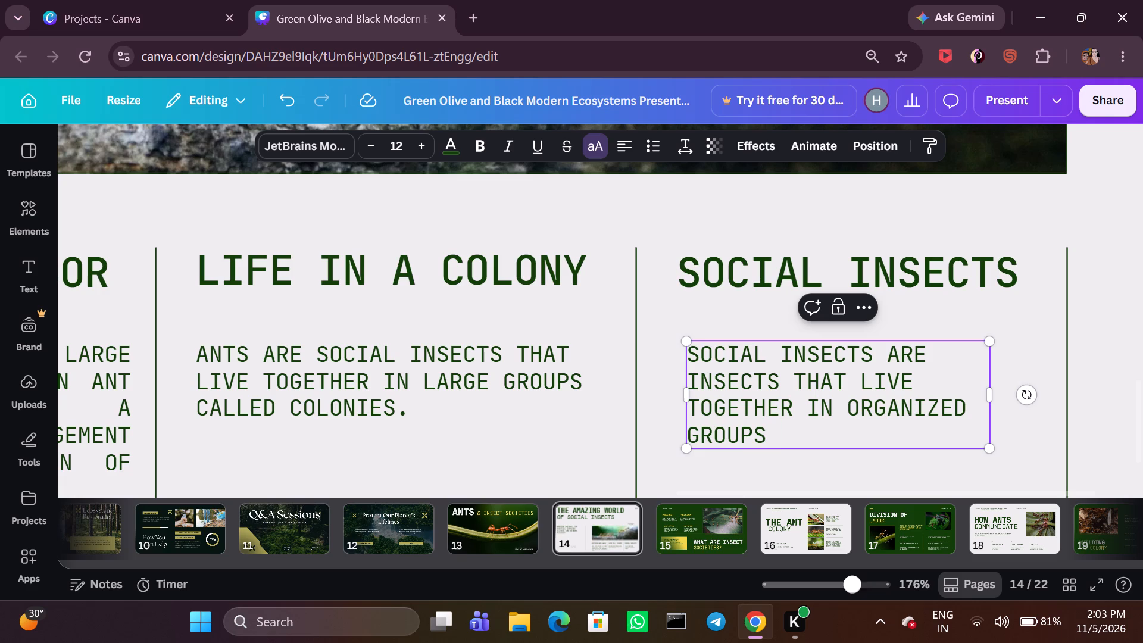
# Add the words "or colonies" to the end of the Social Insects description.
pyautogui.write('or colo')
pyautogui.write('ni')
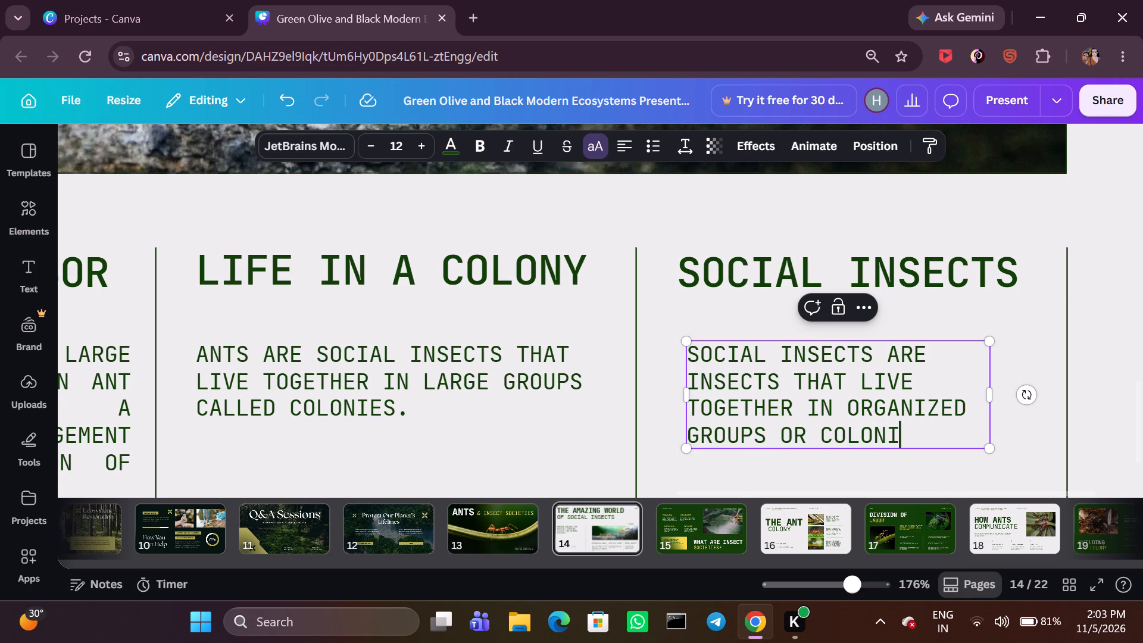
pyautogui.write('ec')
pyautogui.press('BackSpace')
pyautogui.press('d')
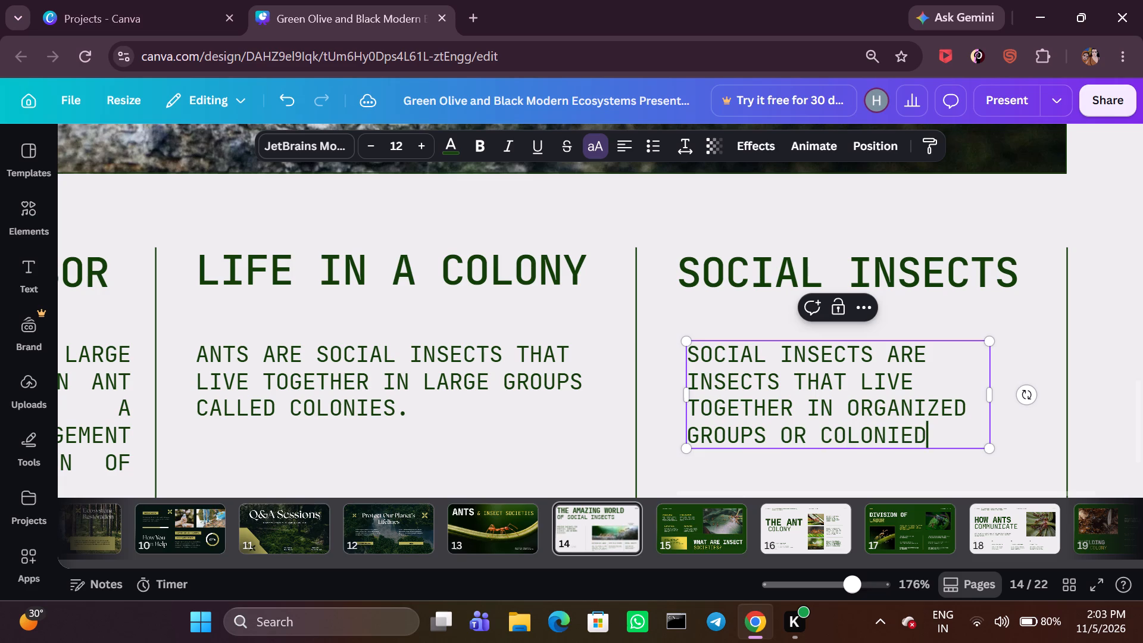
pyautogui.press('BackSpace')
pyautogui.press('s')
# End the Social Insects description on page 14 with a period.
pyautogui.press('.')
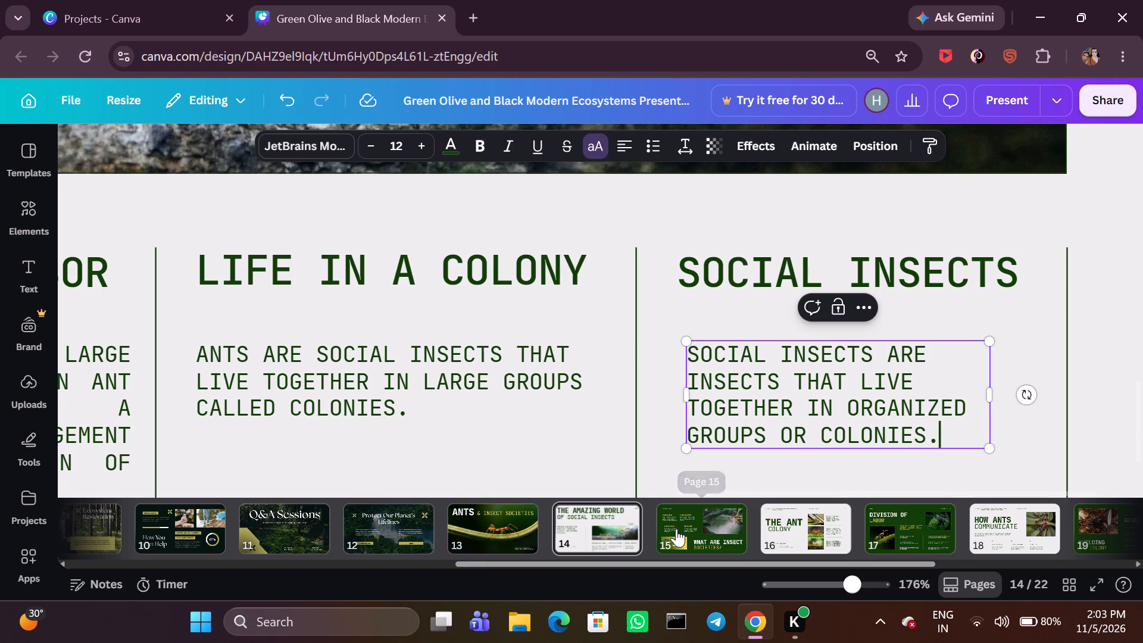
# Move page 14's ant photo slightly left toward the long vertical divider, keeping its top edge level with the divider's upper end.
pyautogui.click(695, 533)
pyautogui.click(595, 526)
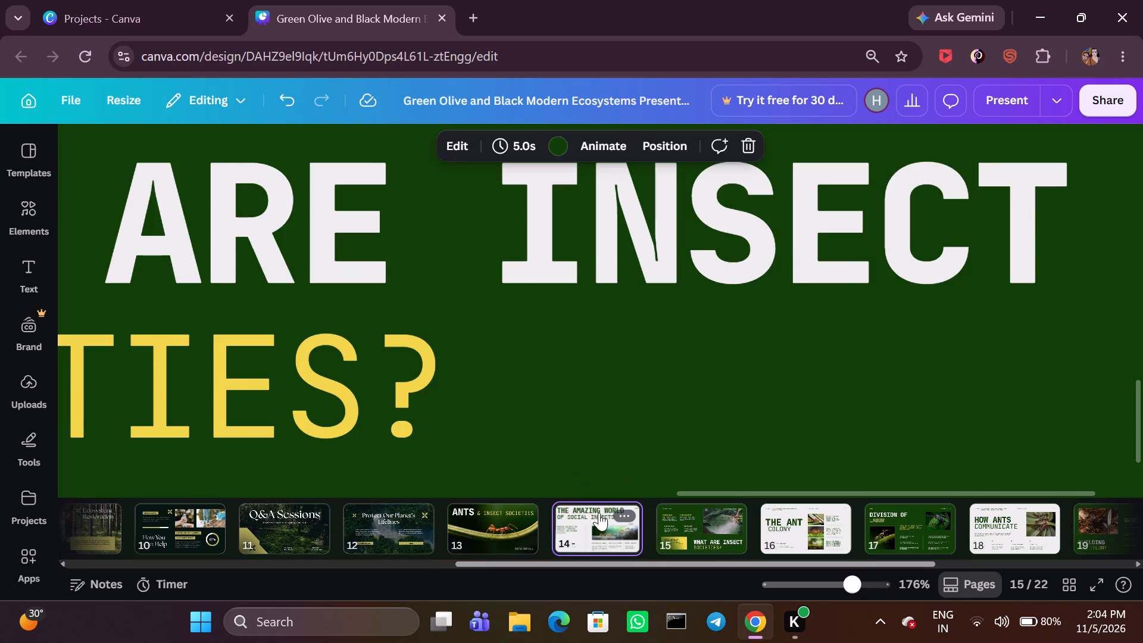
pyautogui.keyDown('ctrl'); pyautogui.scroll(-6, 557, 309); pyautogui.keyUp('ctrl')
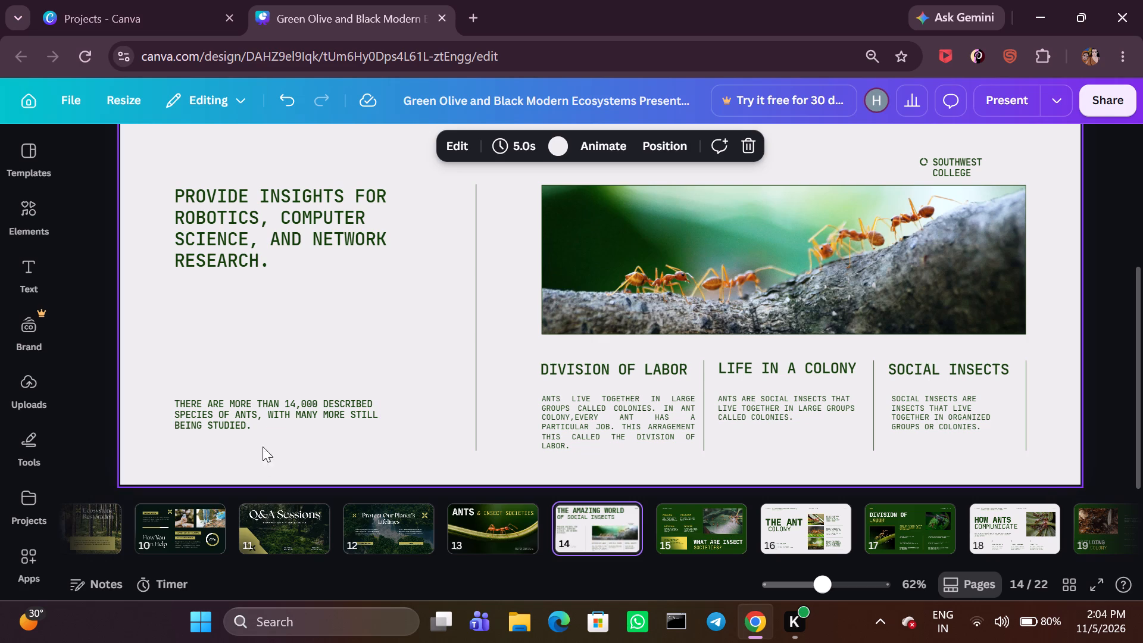
pyautogui.moveTo(675, 270); pyautogui.dragTo(664, 267)
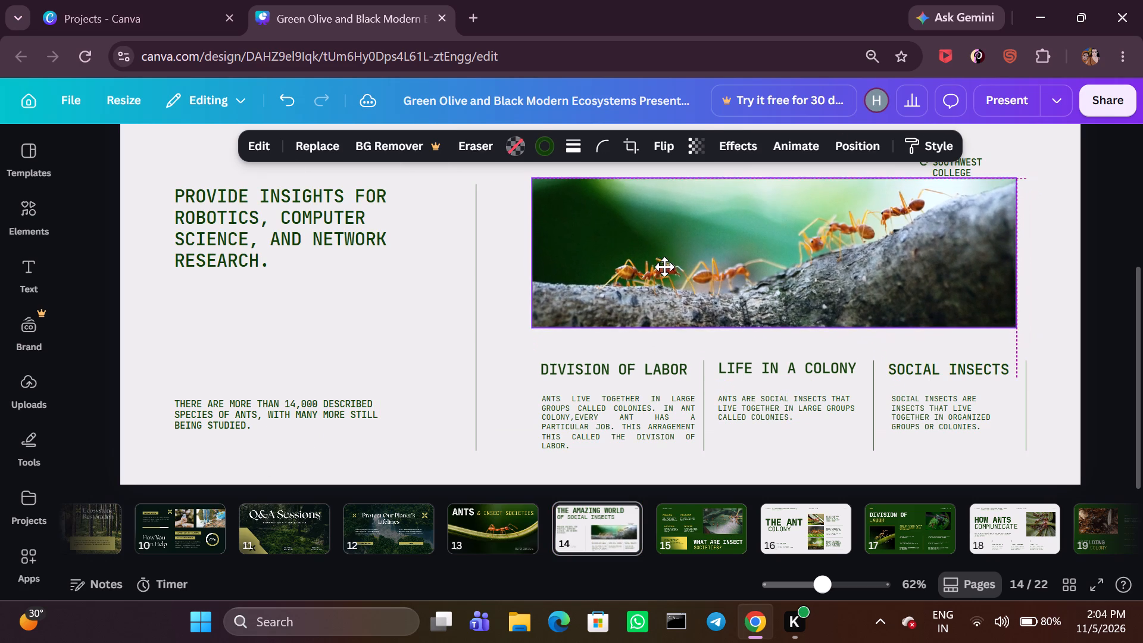
pyautogui.moveTo(664, 267); pyautogui.dragTo(664, 273)
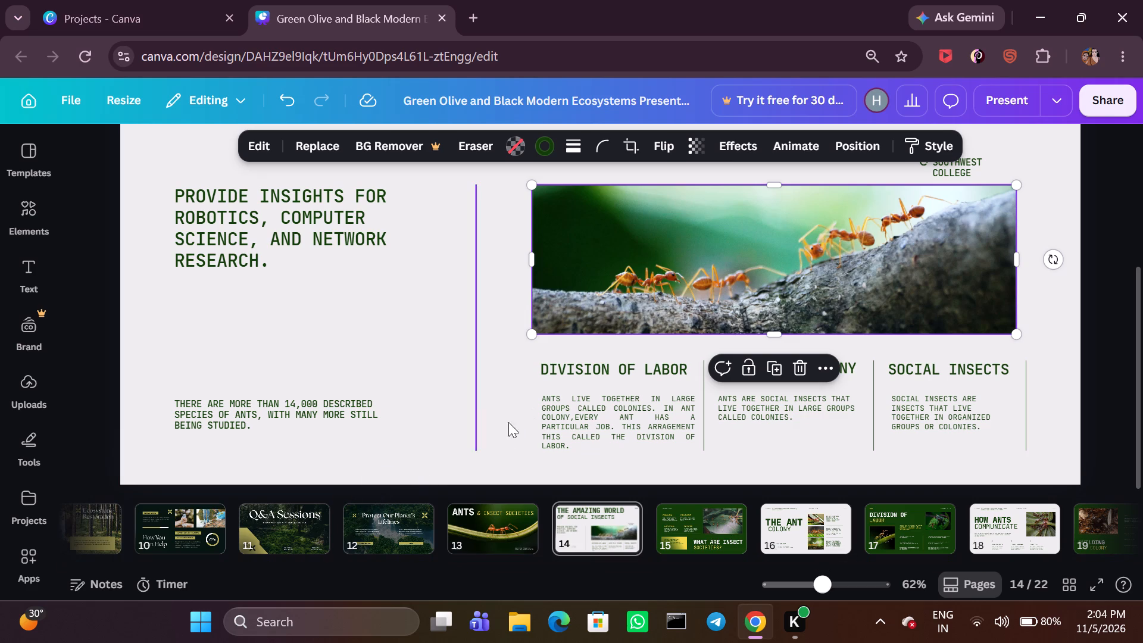
pyautogui.moveTo(636, 296); pyautogui.dragTo(626, 298)
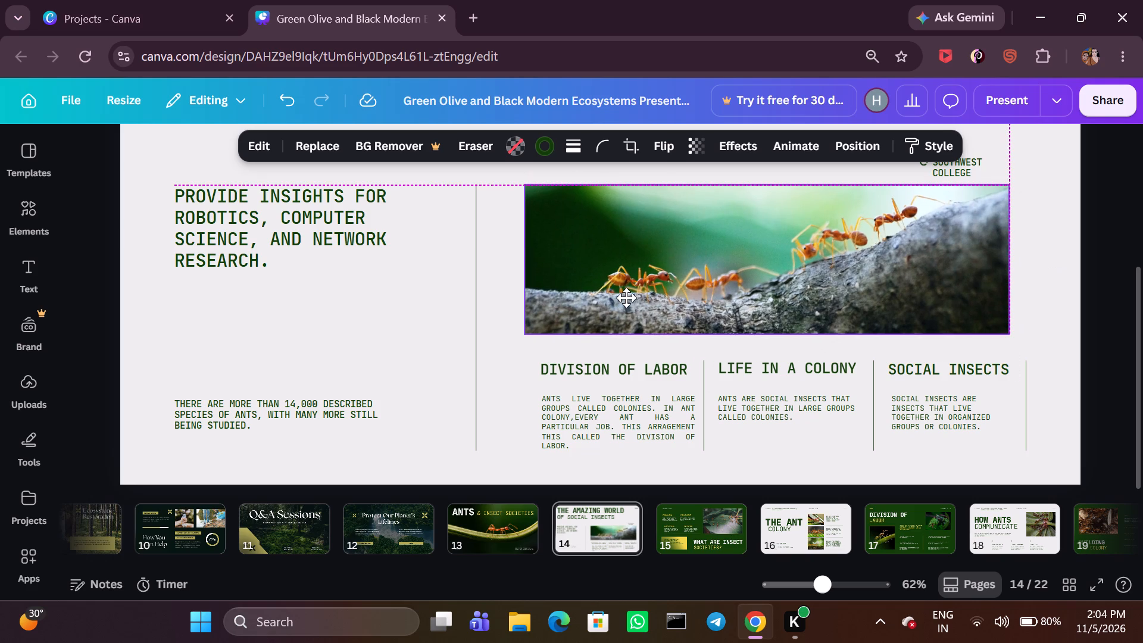
pyautogui.moveTo(626, 298); pyautogui.dragTo(618, 294)
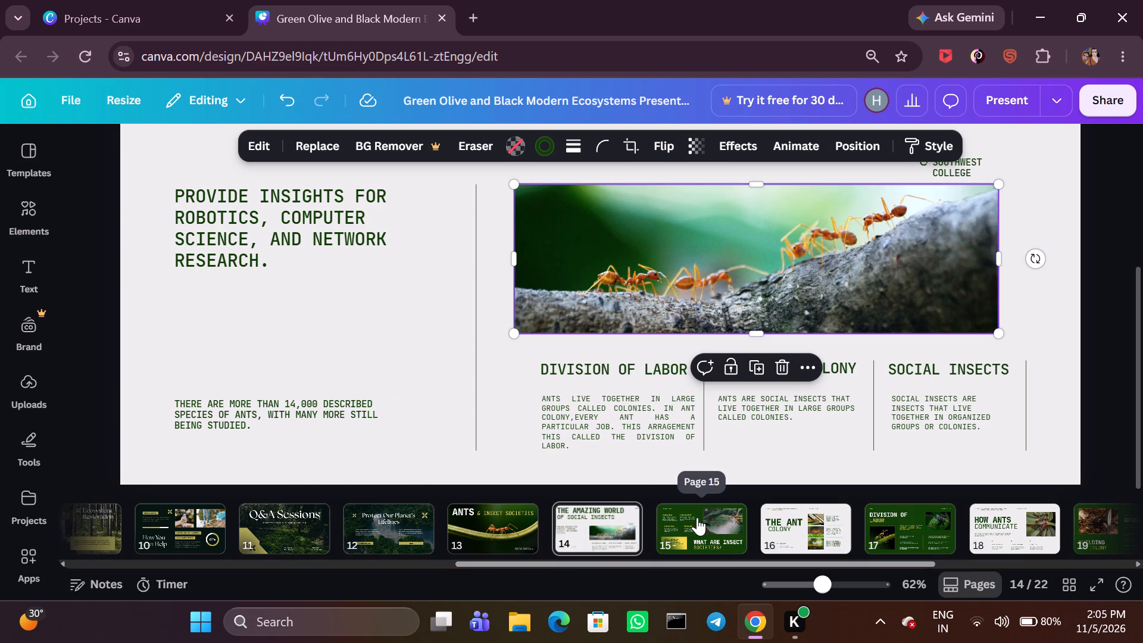
# On page 15, shift the ants-on-leaf photo slightly right and down, widening its gap from the horizontal divider lines.
pyautogui.keyDown('ctrl'); pyautogui.scroll(2, 424, 290); pyautogui.keyUp('ctrl')
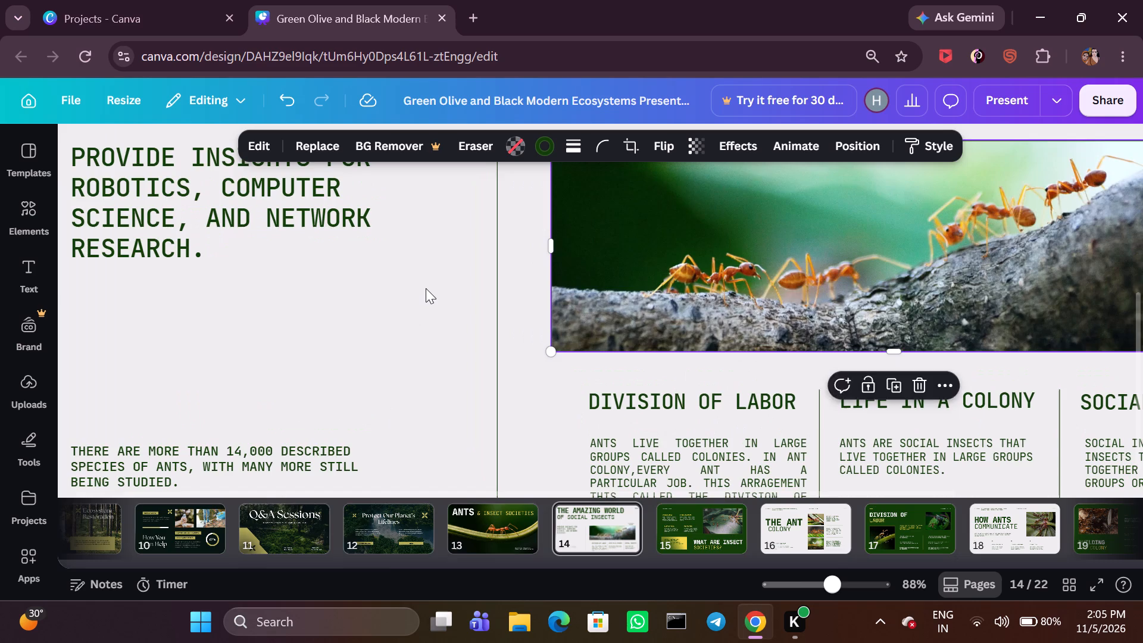
pyautogui.keyDown('ctrl'); pyautogui.scroll(-5, 426, 288); pyautogui.keyUp('ctrl')
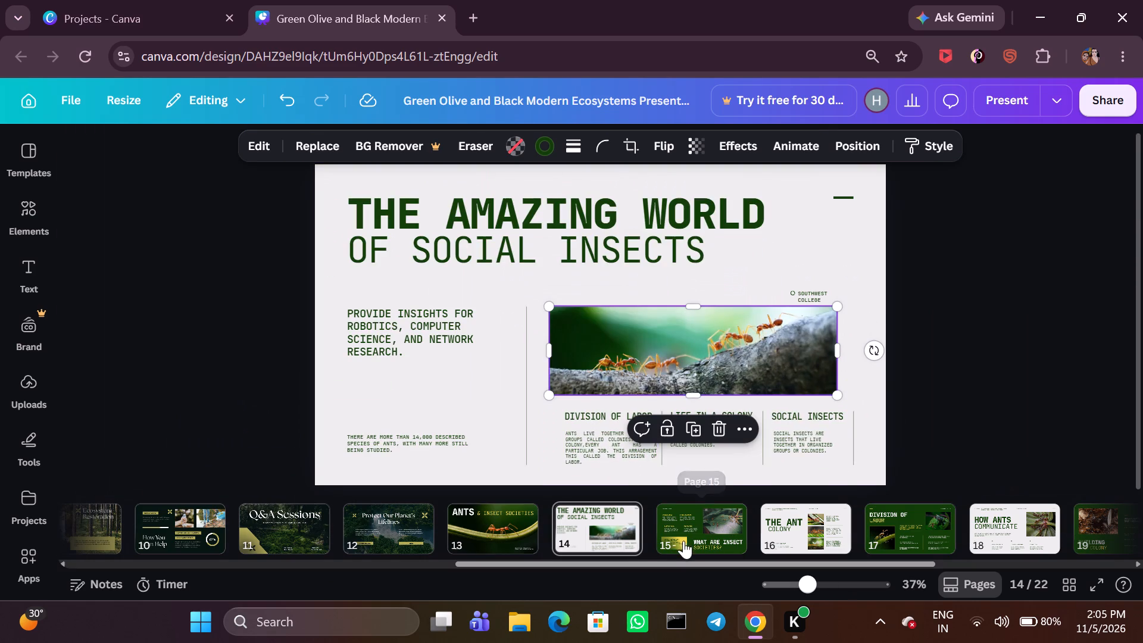
pyautogui.click(684, 539)
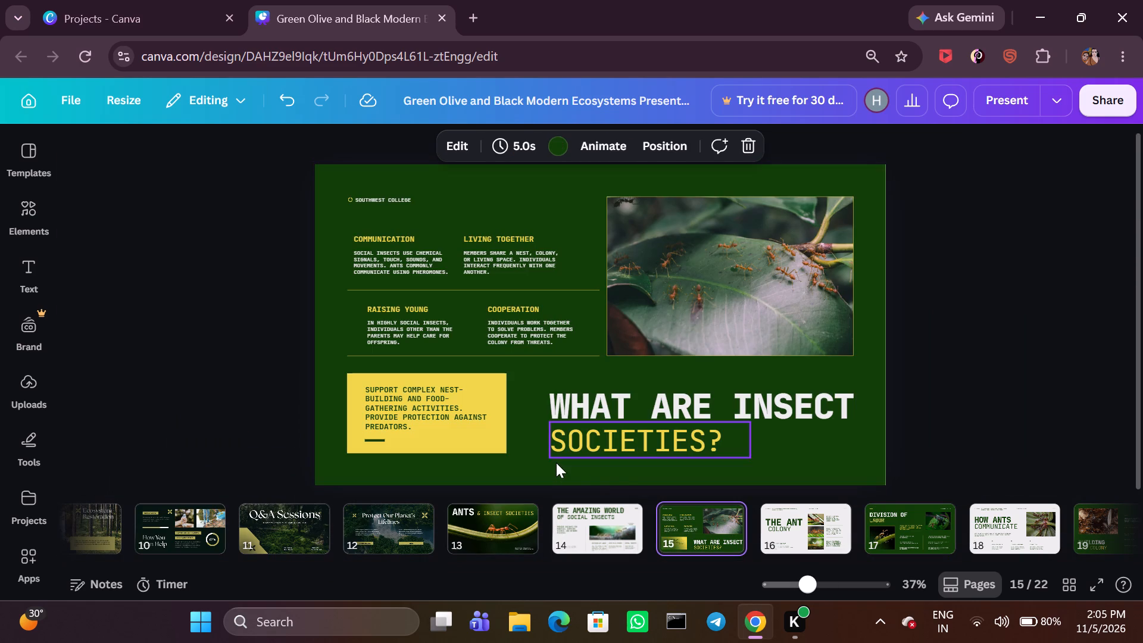
pyautogui.keyDown('ctrl'); pyautogui.scroll(4, 491, 332); pyautogui.keyUp('ctrl')
pyautogui.keyDown('ctrl'); pyautogui.scroll(-1, 314, 270); pyautogui.keyUp('ctrl')
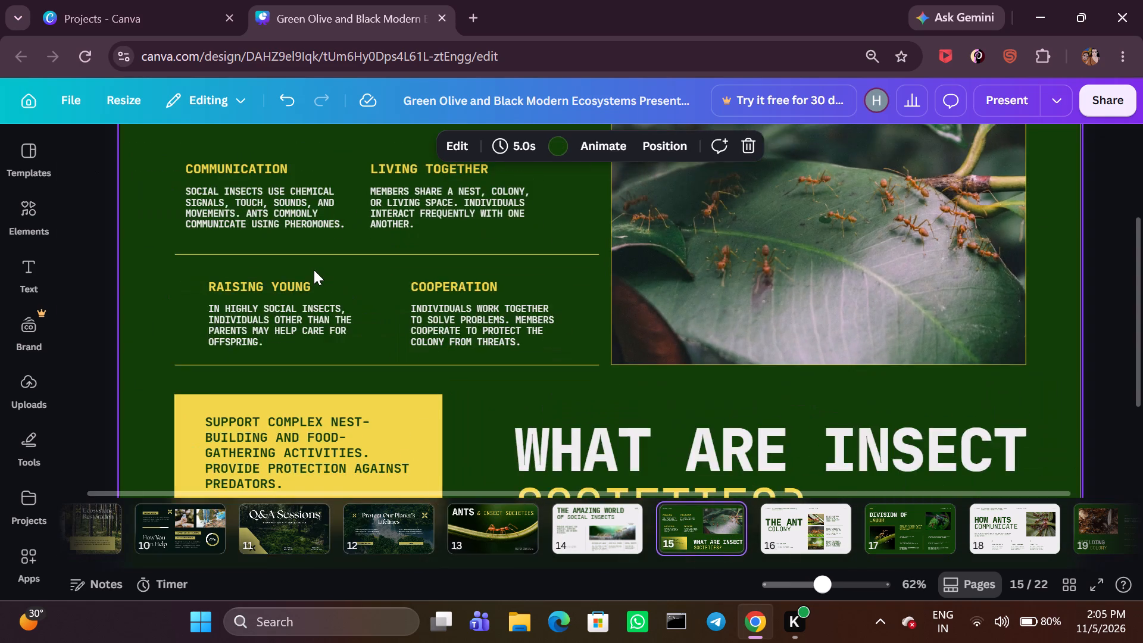
pyautogui.keyDown('ctrl'); pyautogui.scroll(-3, 314, 270); pyautogui.keyUp('ctrl')
pyautogui.keyDown('ctrl'); pyautogui.scroll(2, 318, 277); pyautogui.keyUp('ctrl')
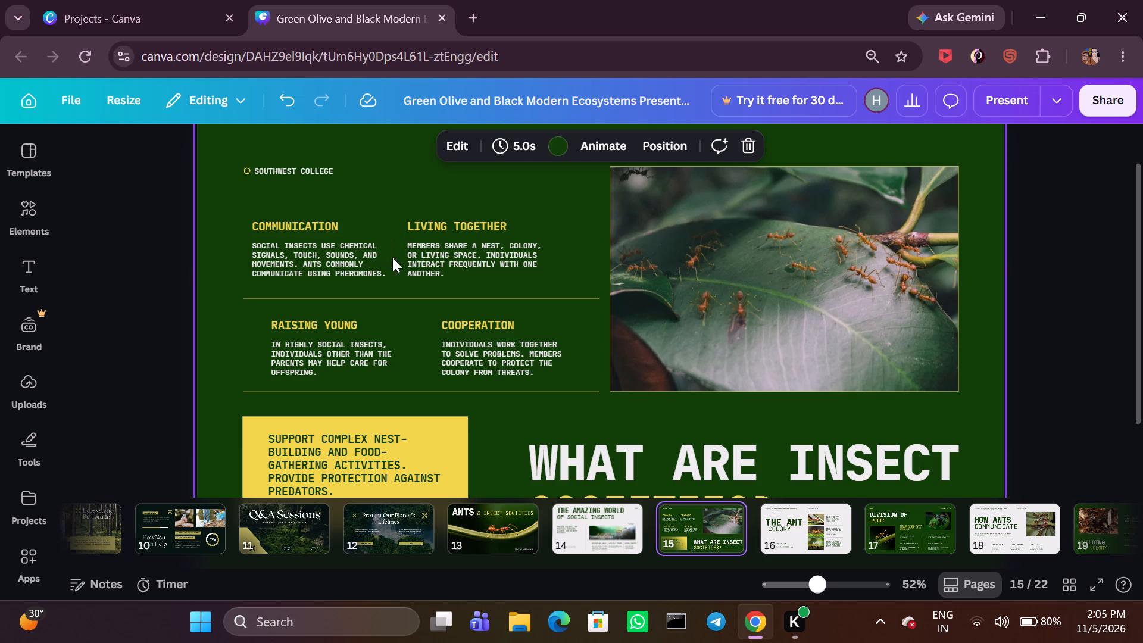
pyautogui.keyDown('ctrl'); pyautogui.scroll(-1, 586, 261); pyautogui.keyUp('ctrl')
pyautogui.keyDown('ctrl'); pyautogui.scroll(1, 586, 258); pyautogui.keyUp('ctrl')
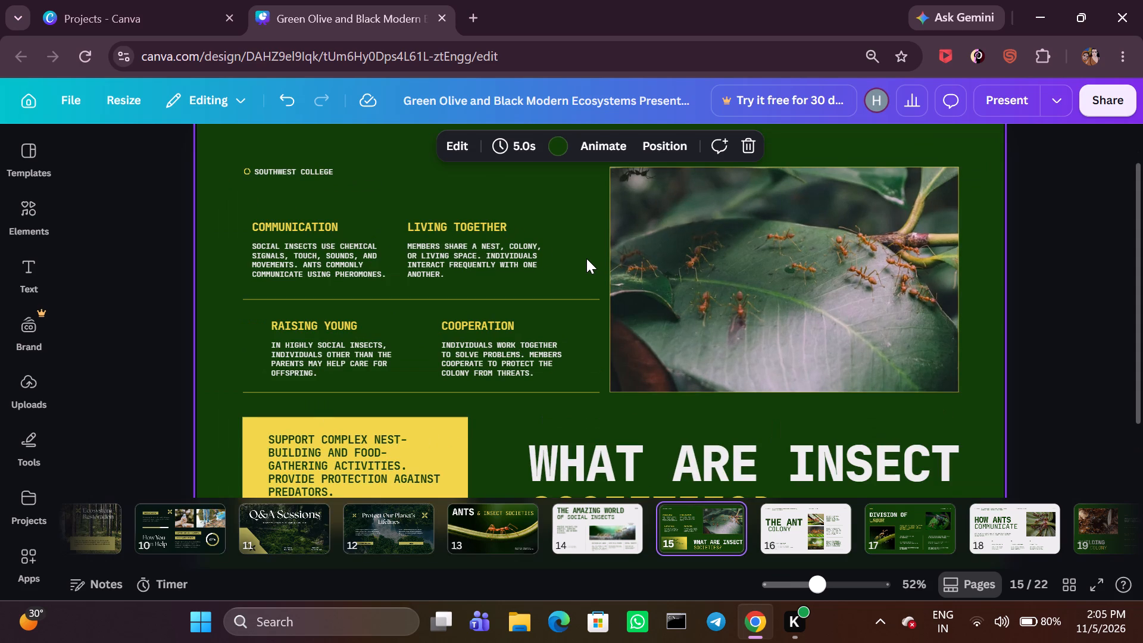
pyautogui.moveTo(656, 264); pyautogui.dragTo(644, 271)
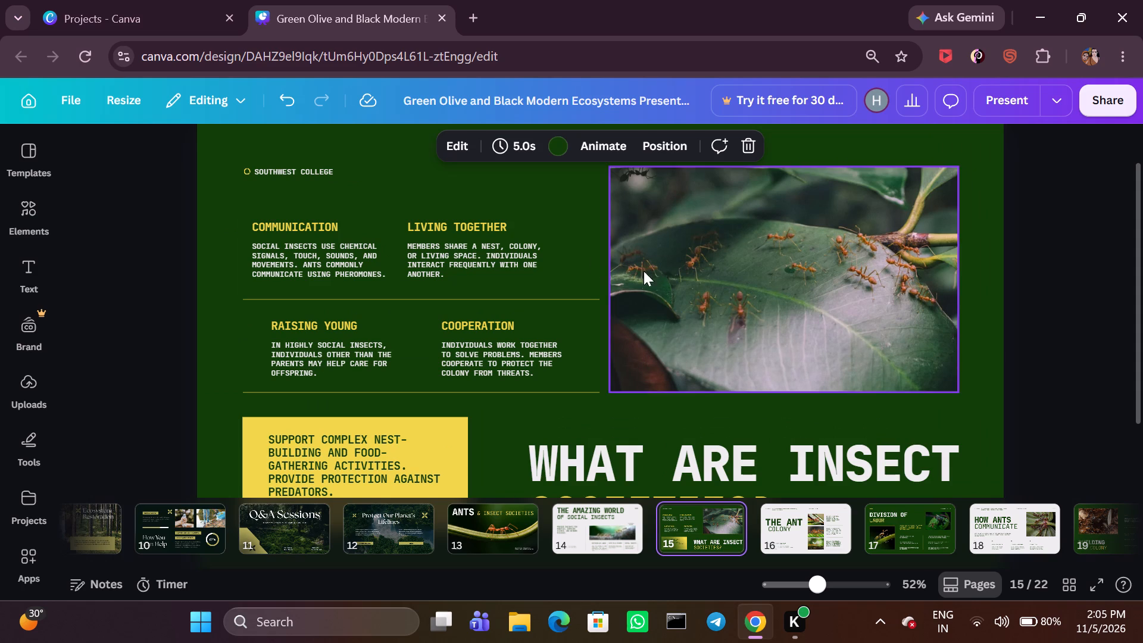
pyautogui.moveTo(644, 271); pyautogui.dragTo(666, 288)
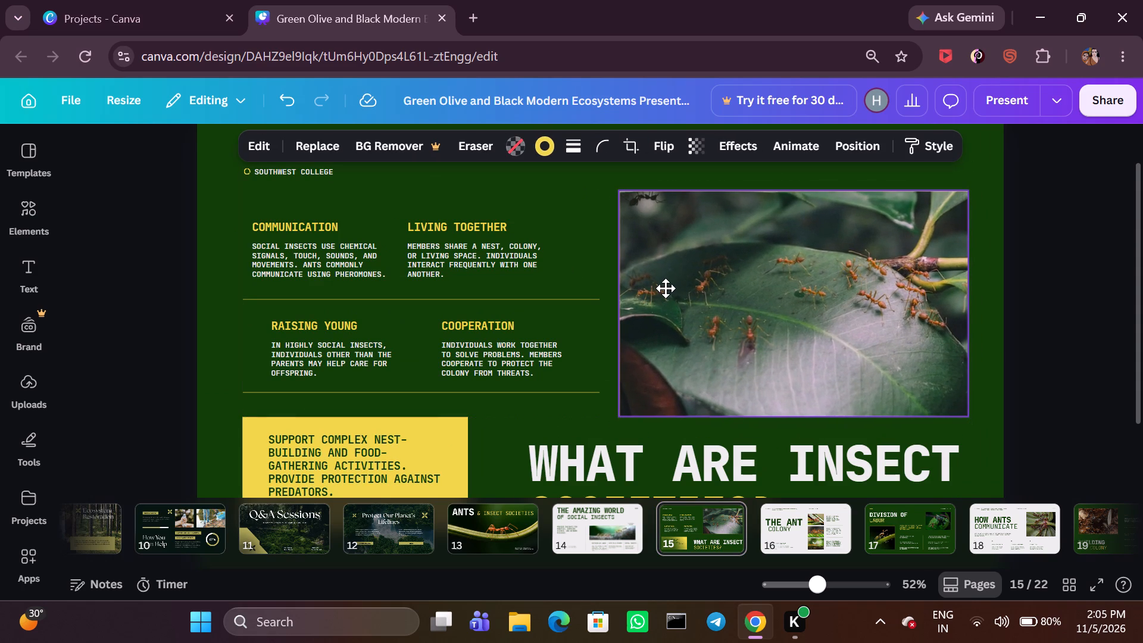
pyautogui.moveTo(666, 288); pyautogui.dragTo(663, 270)
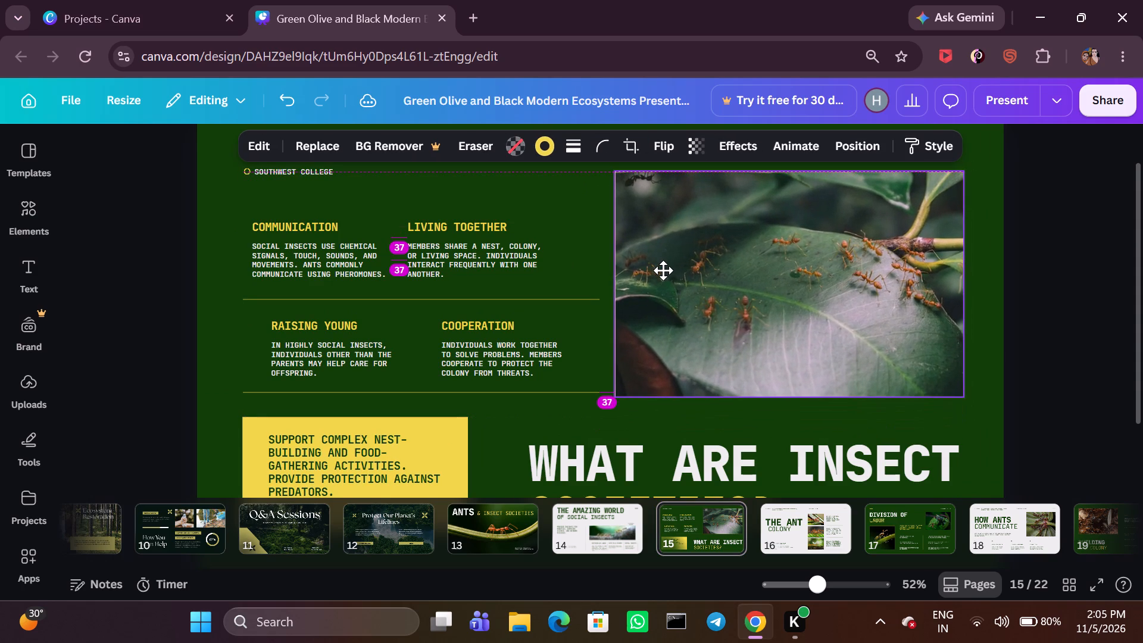
pyautogui.moveTo(663, 270); pyautogui.dragTo(664, 271)
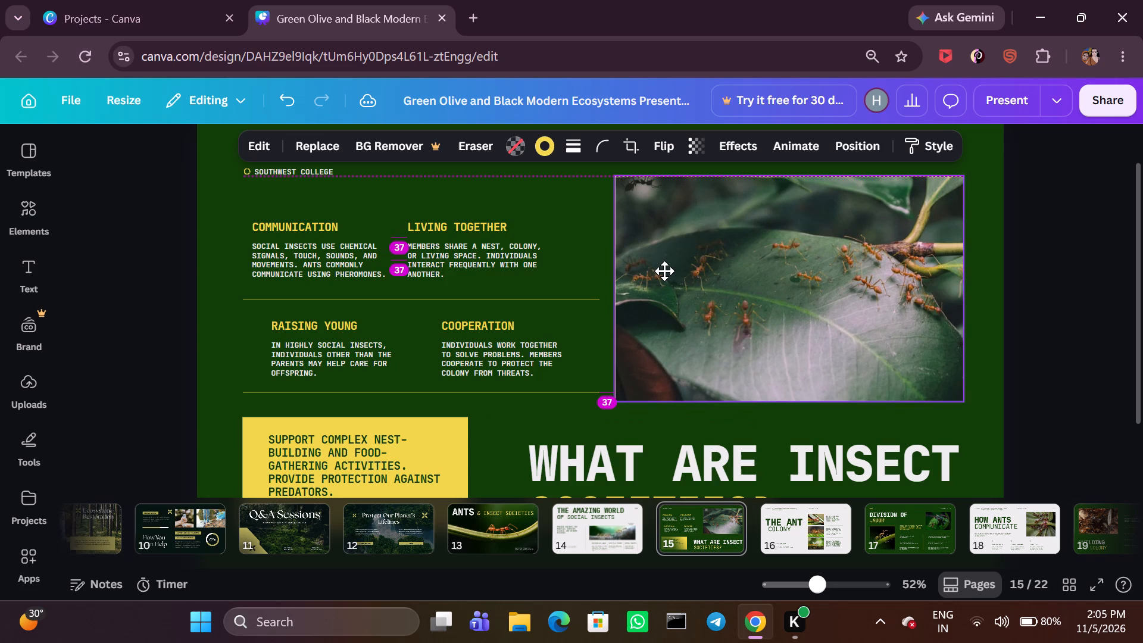
pyautogui.moveTo(664, 271); pyautogui.dragTo(672, 271)
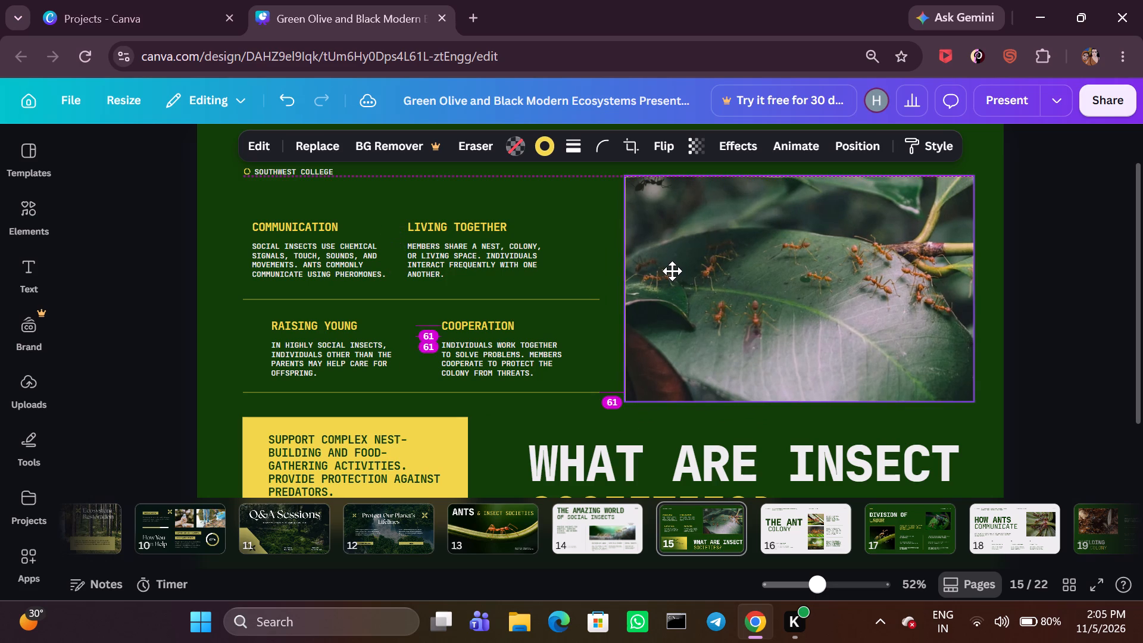
pyautogui.moveTo(672, 271); pyautogui.dragTo(677, 271)
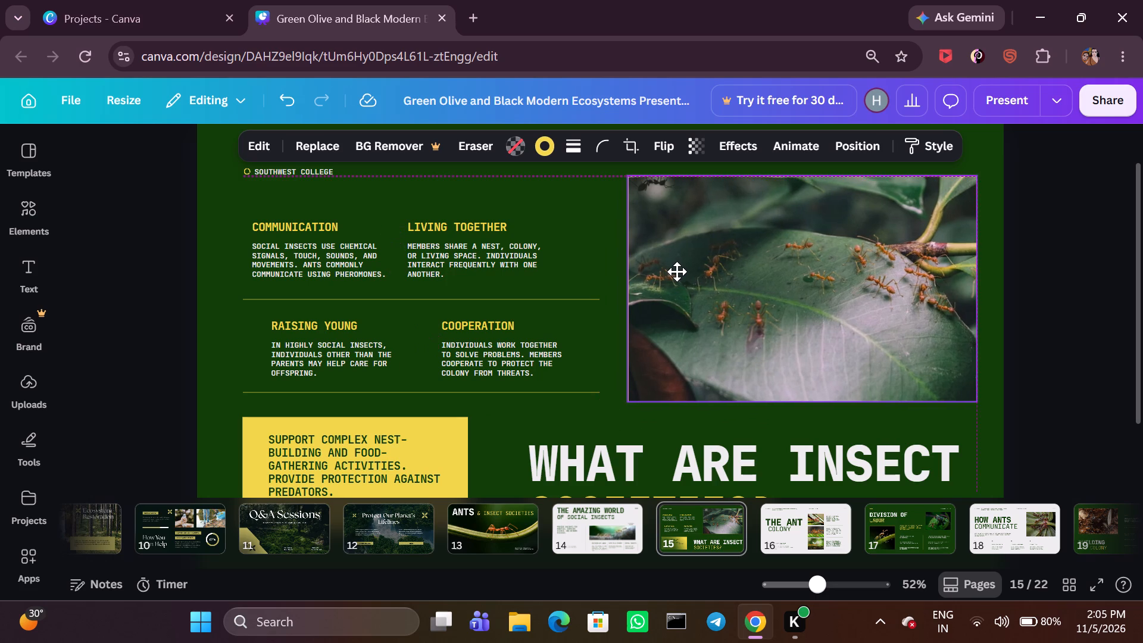
pyautogui.moveTo(677, 271); pyautogui.dragTo(682, 271)
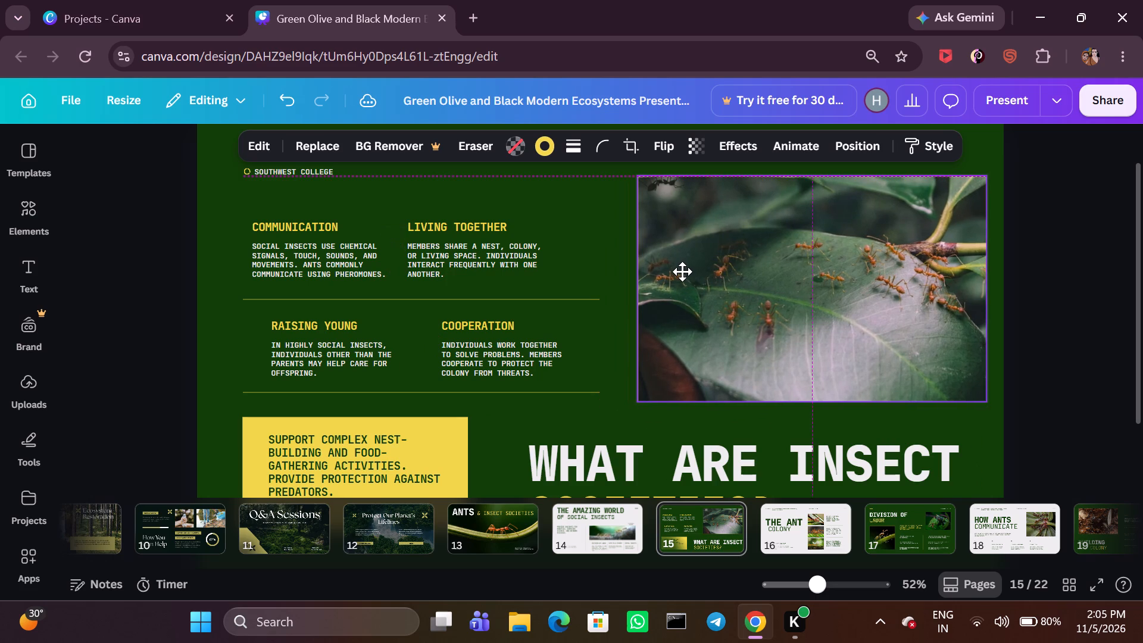
pyautogui.moveTo(682, 271); pyautogui.dragTo(677, 271)
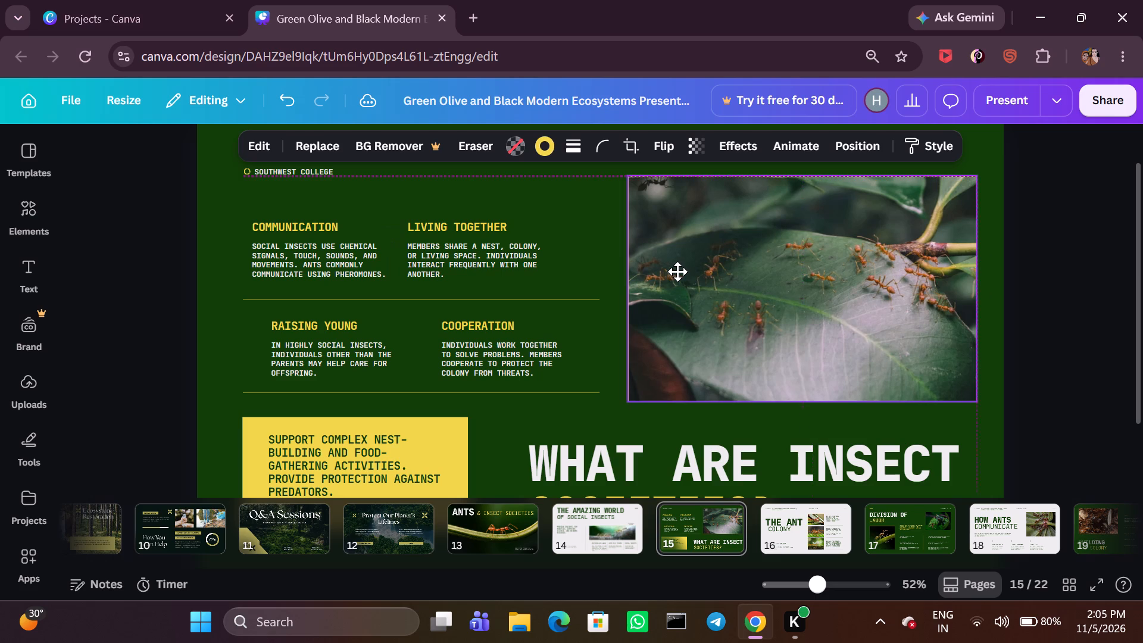
pyautogui.moveTo(677, 271); pyautogui.dragTo(675, 271)
# Replace the whole description under page 15's Communication heading with the word "Ants".
pyautogui.doubleClick(310, 259)
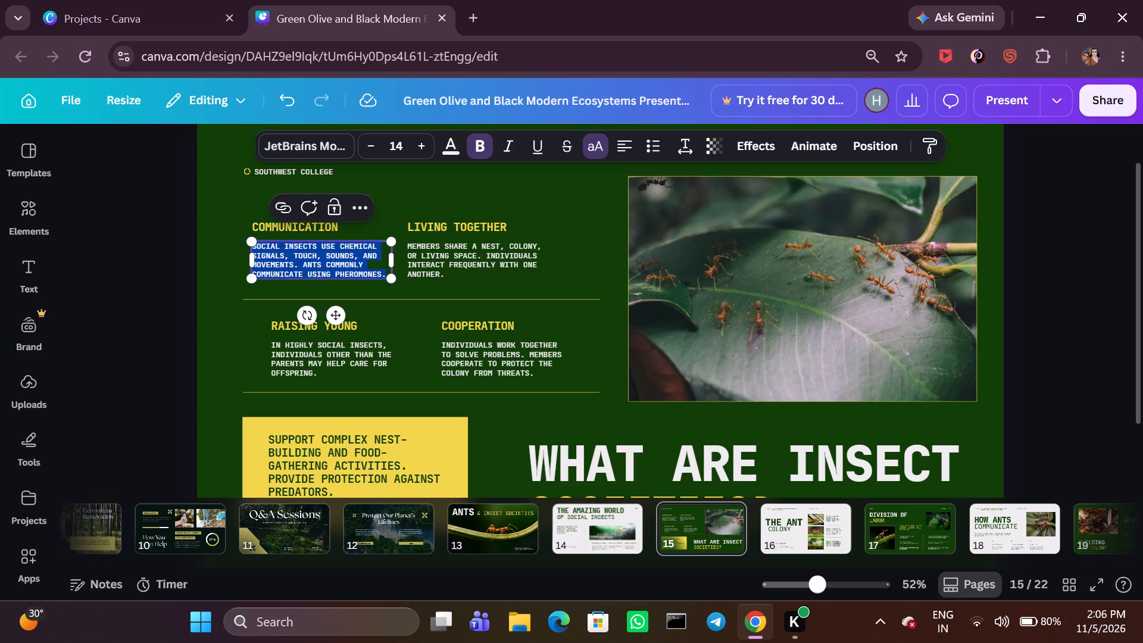
pyautogui.write('An')
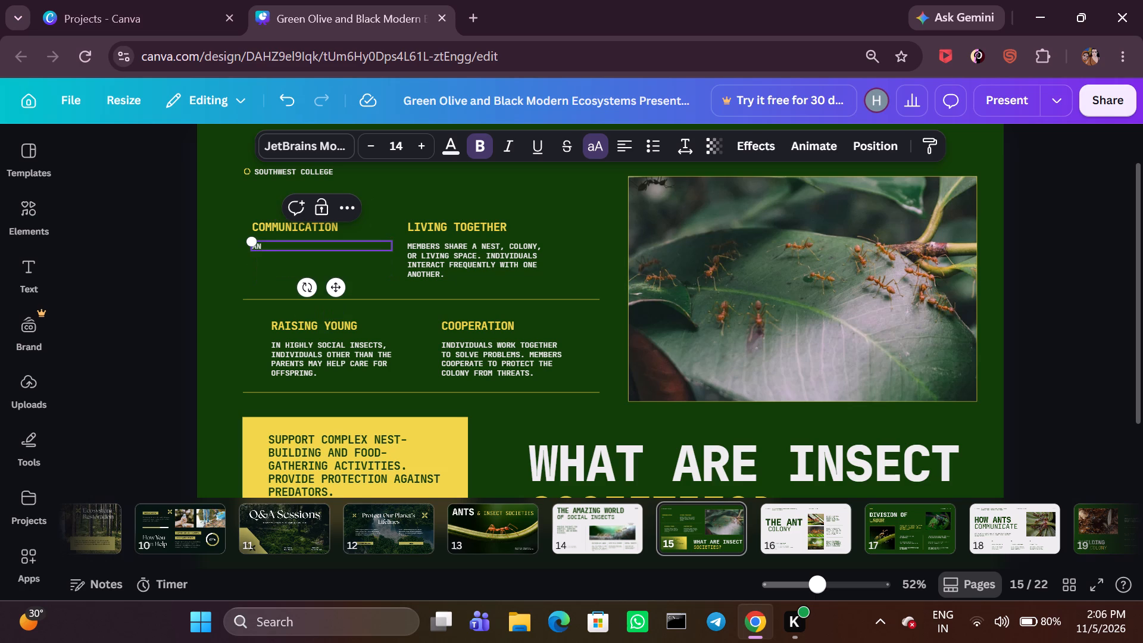
pyautogui.write('ts')
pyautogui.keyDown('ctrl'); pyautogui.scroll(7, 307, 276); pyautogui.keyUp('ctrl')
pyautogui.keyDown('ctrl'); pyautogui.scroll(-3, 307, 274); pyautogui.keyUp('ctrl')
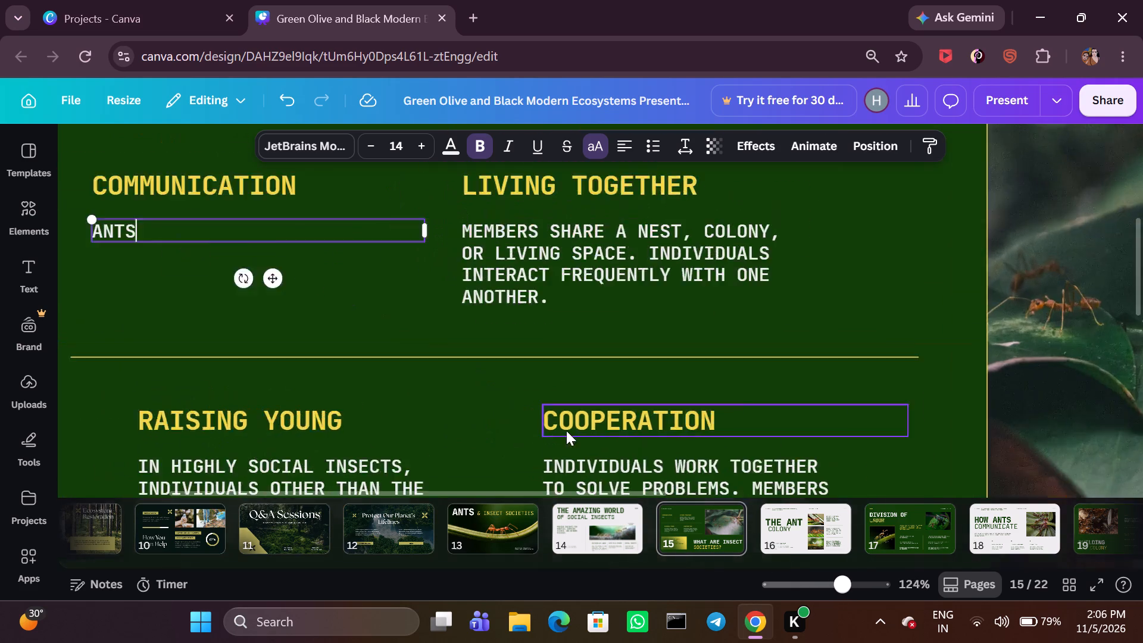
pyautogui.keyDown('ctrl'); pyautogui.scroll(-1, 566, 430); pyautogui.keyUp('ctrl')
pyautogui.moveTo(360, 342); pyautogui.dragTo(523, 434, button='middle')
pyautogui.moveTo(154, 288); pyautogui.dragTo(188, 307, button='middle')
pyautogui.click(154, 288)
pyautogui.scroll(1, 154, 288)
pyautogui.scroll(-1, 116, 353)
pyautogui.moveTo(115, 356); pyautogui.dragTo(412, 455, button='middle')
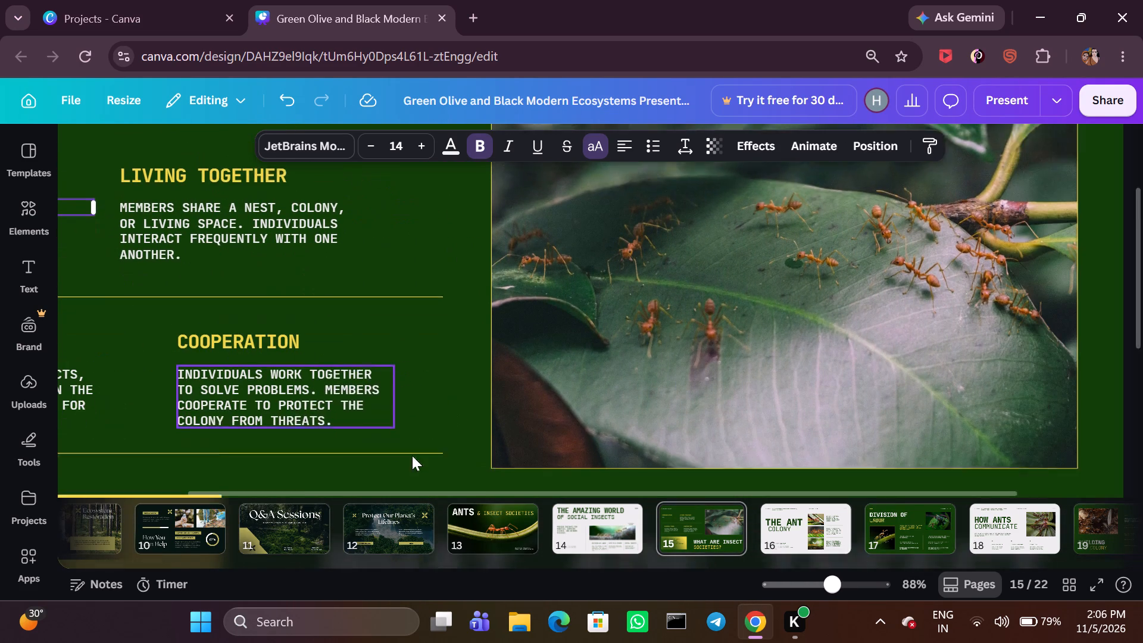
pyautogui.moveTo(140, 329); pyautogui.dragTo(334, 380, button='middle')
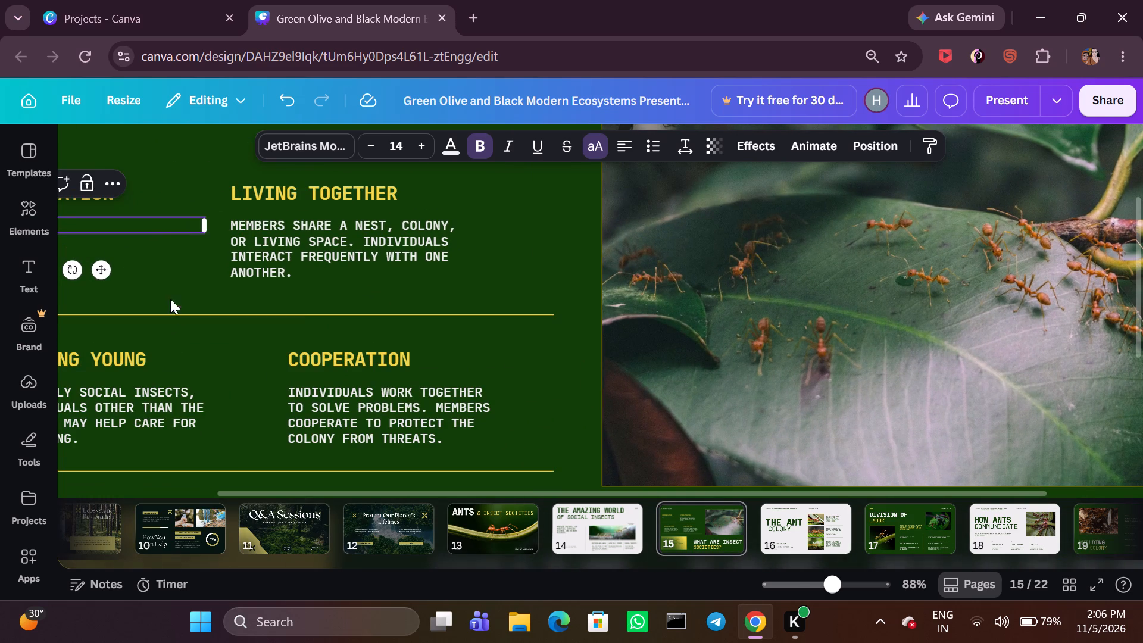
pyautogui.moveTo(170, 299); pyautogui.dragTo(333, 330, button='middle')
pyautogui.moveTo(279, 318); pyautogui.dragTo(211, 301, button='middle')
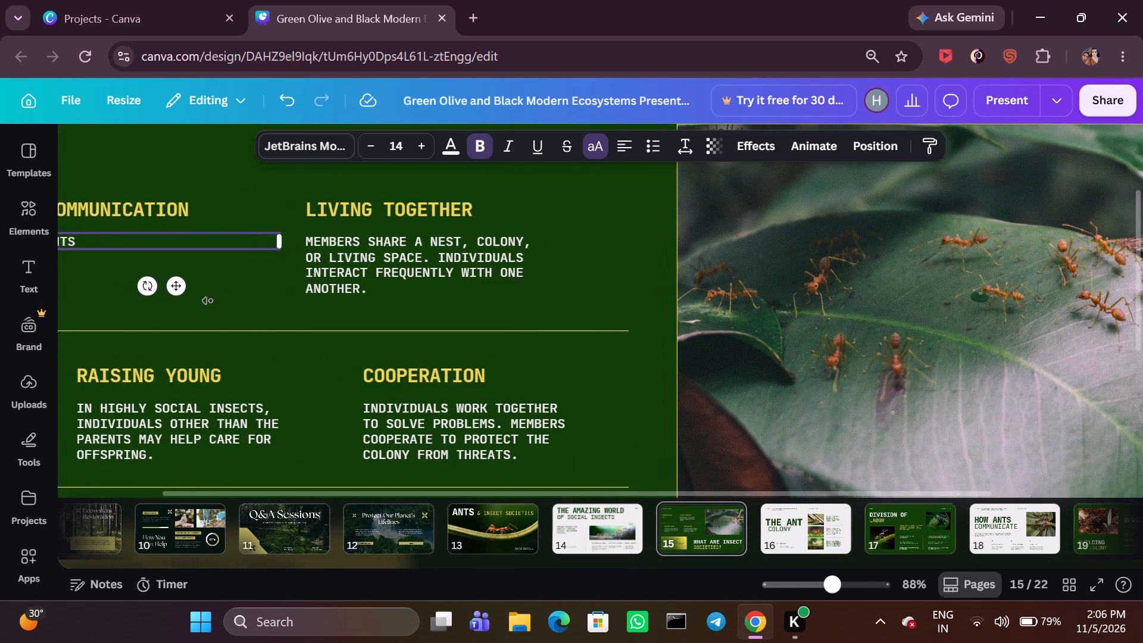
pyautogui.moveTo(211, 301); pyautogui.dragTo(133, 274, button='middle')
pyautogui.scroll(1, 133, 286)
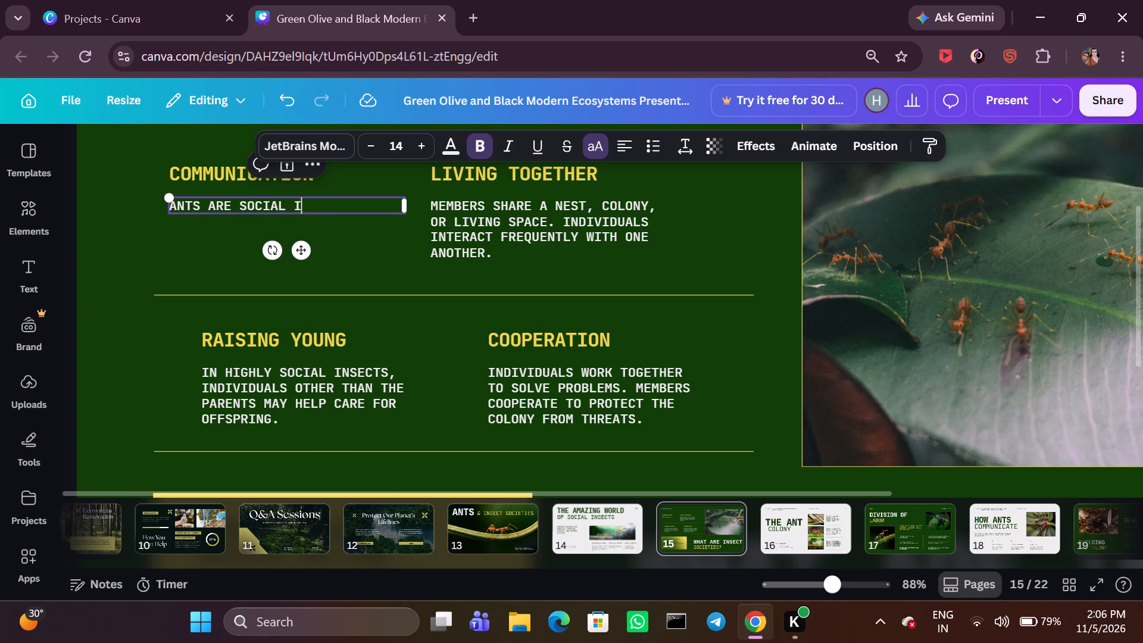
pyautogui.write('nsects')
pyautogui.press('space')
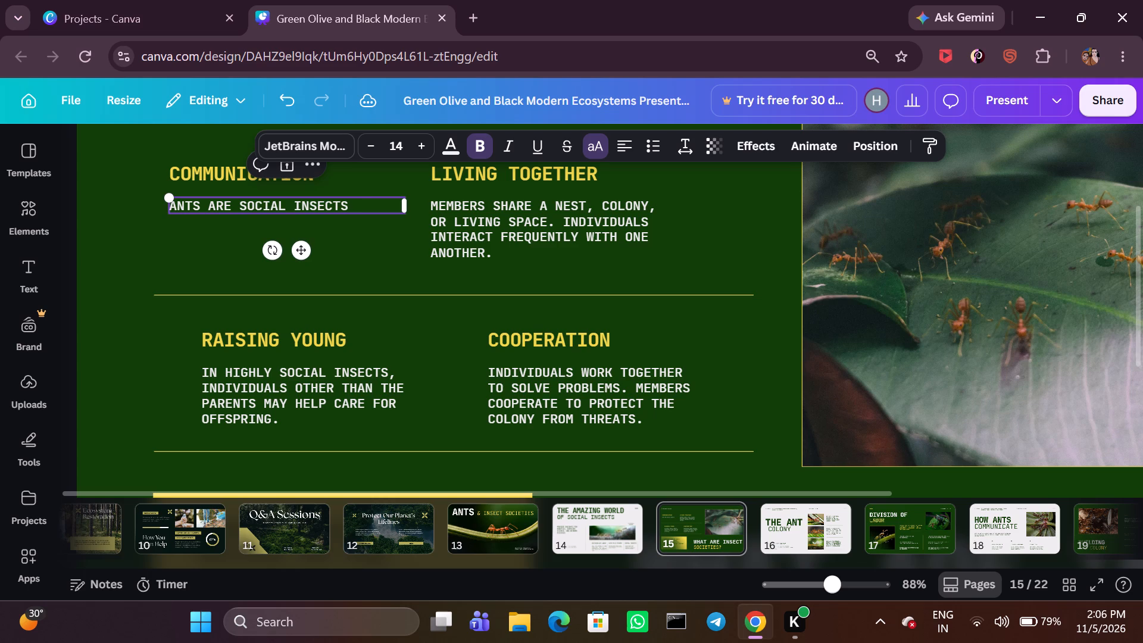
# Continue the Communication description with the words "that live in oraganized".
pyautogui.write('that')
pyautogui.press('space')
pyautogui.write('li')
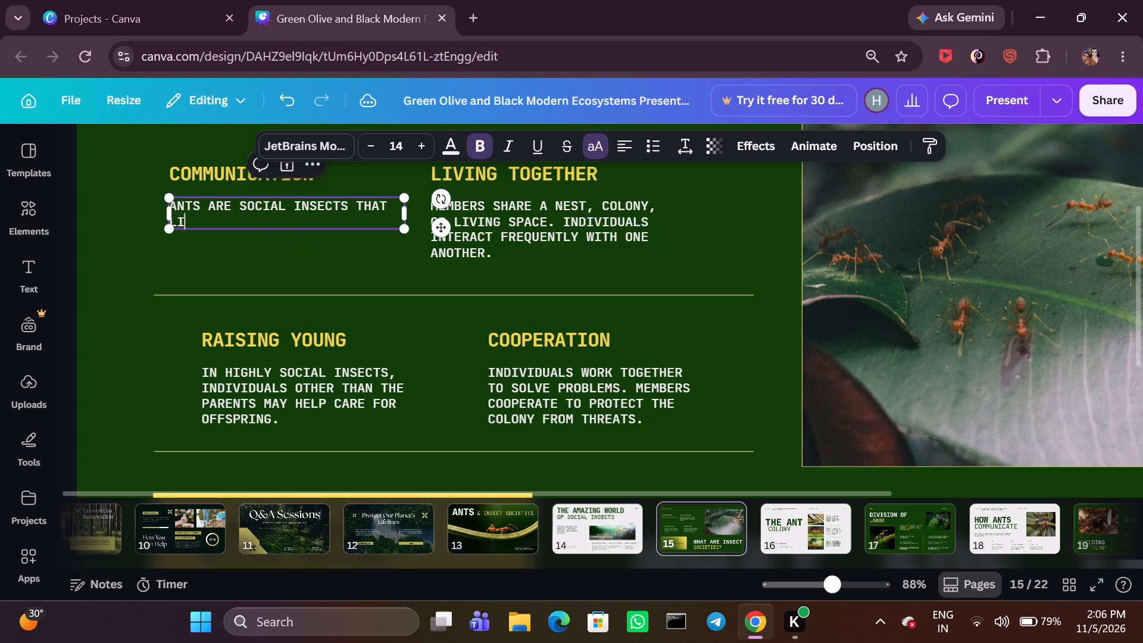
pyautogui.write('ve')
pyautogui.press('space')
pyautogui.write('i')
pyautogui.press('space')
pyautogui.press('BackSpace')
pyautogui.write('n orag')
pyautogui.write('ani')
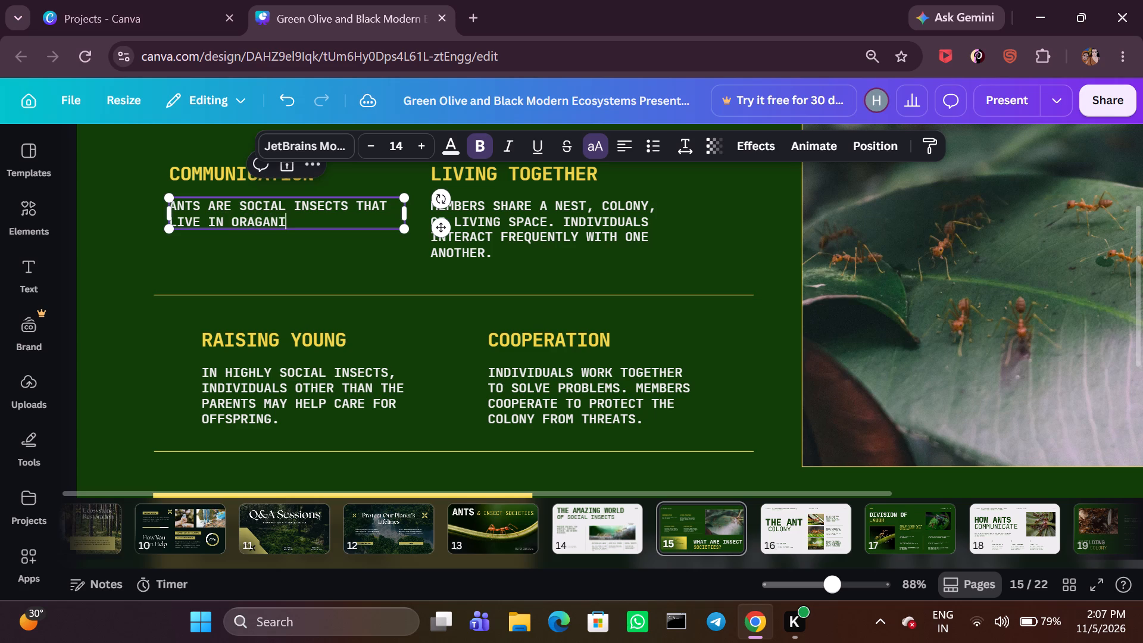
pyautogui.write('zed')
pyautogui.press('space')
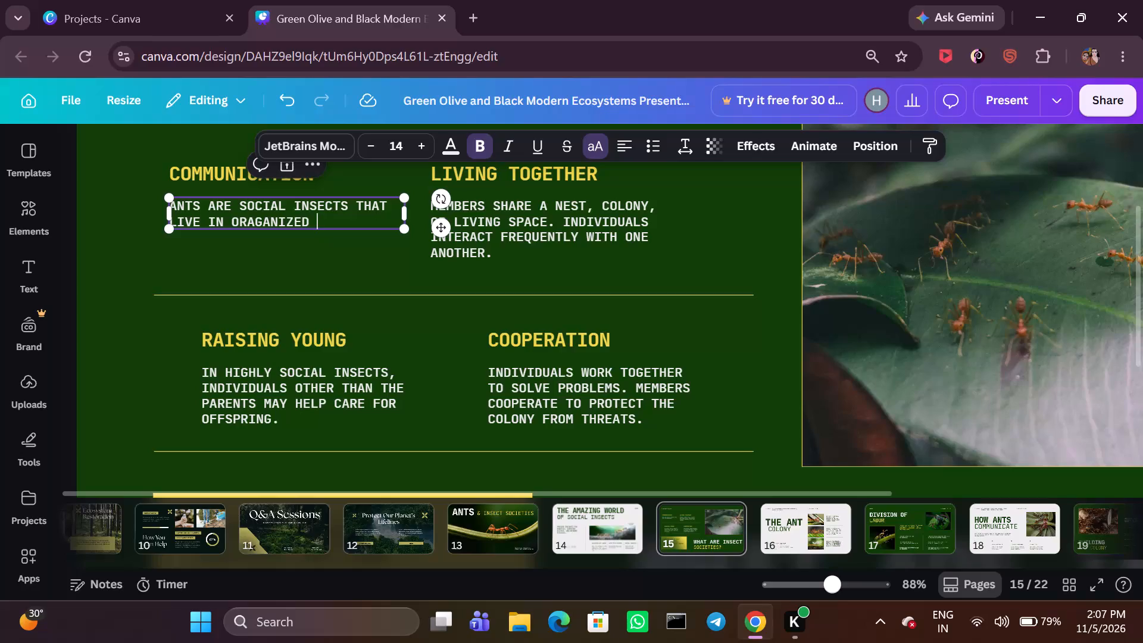
# Delete all of the description text under page 15's Communication heading, leaving its text box empty.
pyautogui.press('BackSpace')
pyautogui.press('BackSpace')
pyautogui.press('BackSpace')
pyautogui.press('BackSpace')
pyautogui.press('BackSpace')
pyautogui.press('BackSpace')
pyautogui.press('BackSpace')
pyautogui.press('BackSpace')
pyautogui.press('BackSpace')
pyautogui.press('BackSpace')
pyautogui.press('BackSpace')
pyautogui.press('BackSpace')
pyautogui.press('BackSpace')
pyautogui.press('BackSpace')
pyautogui.press('BackSpace')
pyautogui.press('BackSpace')
pyautogui.press('BackSpace')
pyautogui.press('BackSpace')
pyautogui.press('BackSpace')
pyautogui.press('BackSpace')
pyautogui.press('BackSpace')
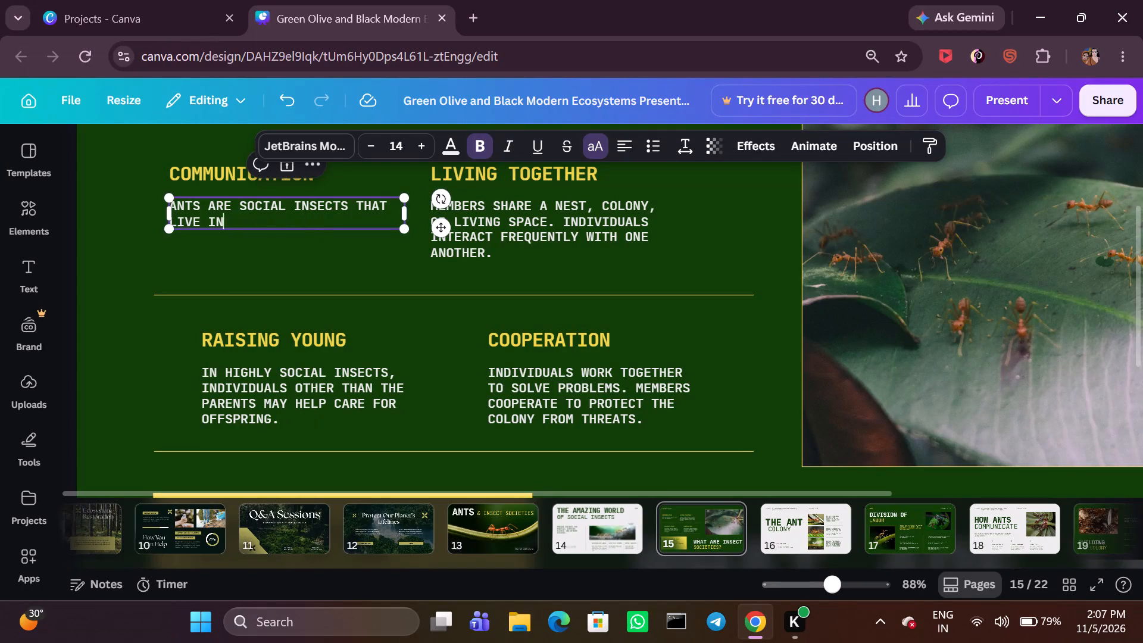
pyautogui.press('BackSpace')
pyautogui.press('BackSpace')
pyautogui.press('BackSpace')
pyautogui.press('BackSpace')
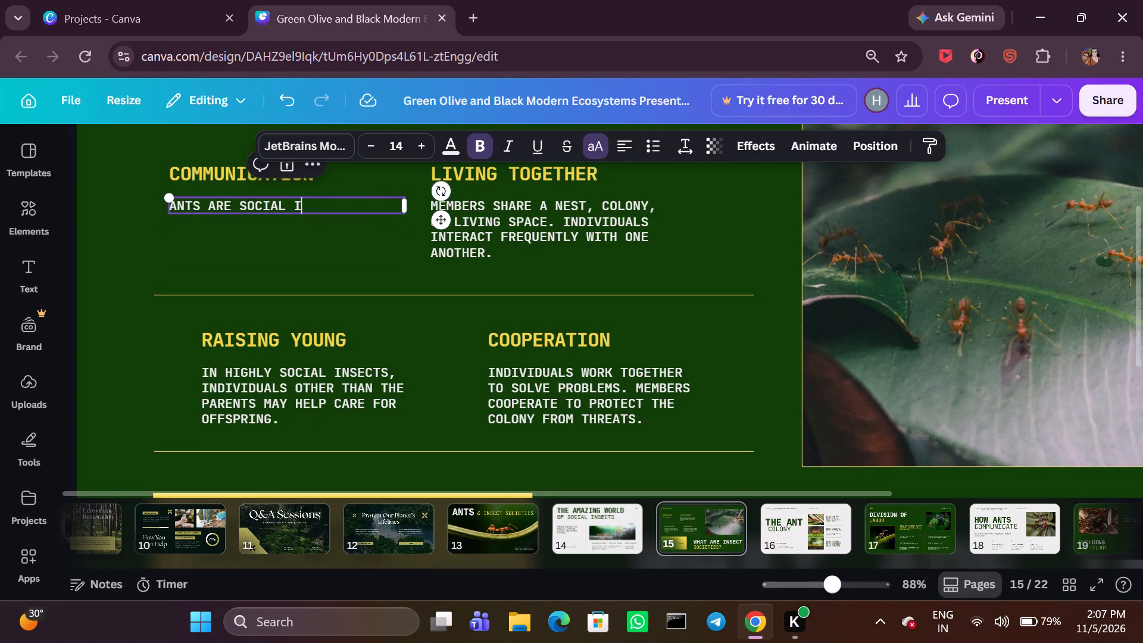
pyautogui.hotkey('shift', 'BackSpace')
pyautogui.hotkey('shift', 'BackSpace')
pyautogui.hotkey('shift', 'BackSpace')
pyautogui.hotkey('shift', 'BackSpace')
pyautogui.hotkey('ctrl', 'BackSpace')
pyautogui.hotkey('ctrl', 'BackSpace')
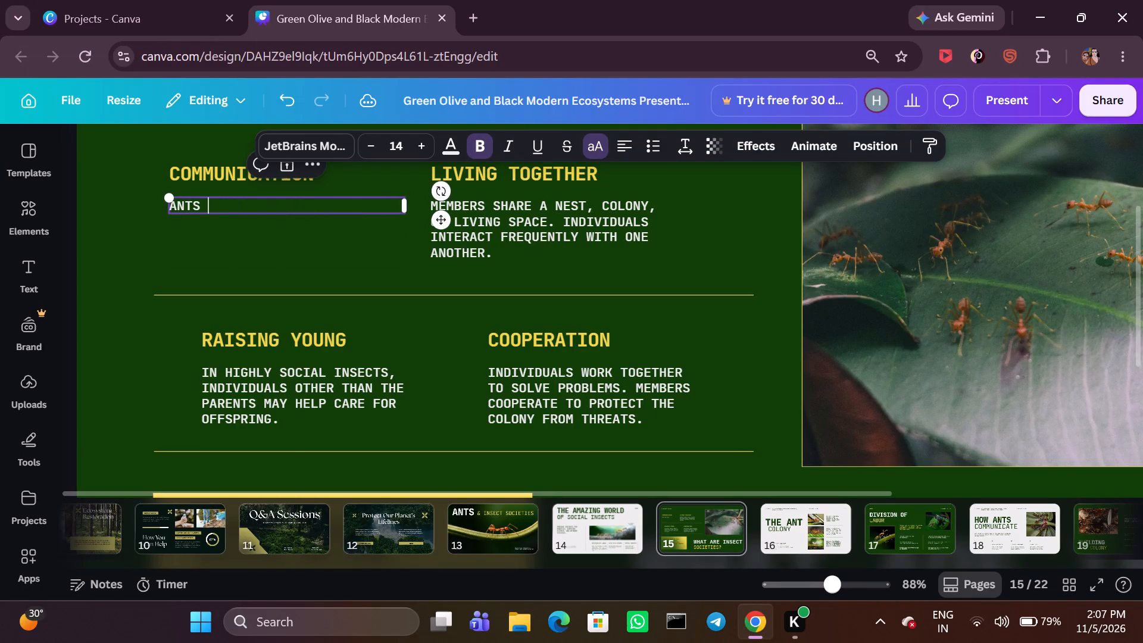
pyautogui.hotkey('ctrl', 'BackSpace')
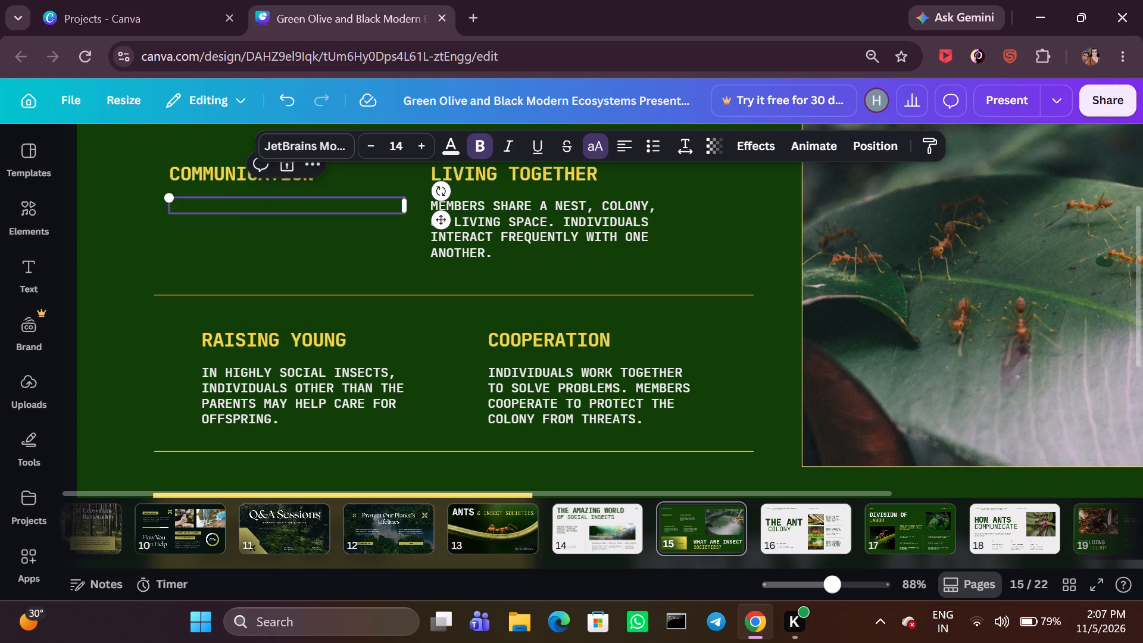
# Write "They cannot speak like humans," as the new description under the Communication heading.
pyautogui.write('thw')
pyautogui.press('BackSpace')
pyautogui.write('ey')
pyautogui.press('space')
pyautogui.write('cam')
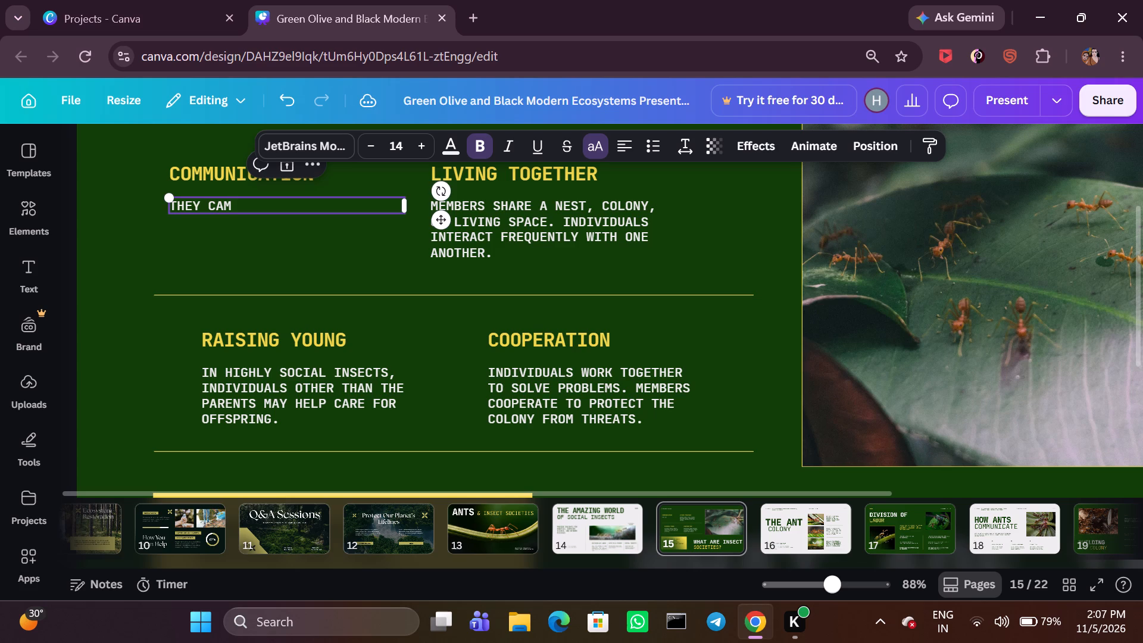
pyautogui.write('=nni==')
pyautogui.press('BackSpace')
pyautogui.press('BackSpace')
pyautogui.press('BackSpace')
pyautogui.press('BackSpace')
pyautogui.press('BackSpace')
pyautogui.press('BackSpace')
pyautogui.press('BackSpace')
pyautogui.press('n')
pyautogui.write('nor')
pyautogui.press('BackSpace')
pyautogui.write('t')
pyautogui.press('space')
pyautogui.write('speak')
pyautogui.press('space')
pyautogui.write('like')
pyautogui.press('space')
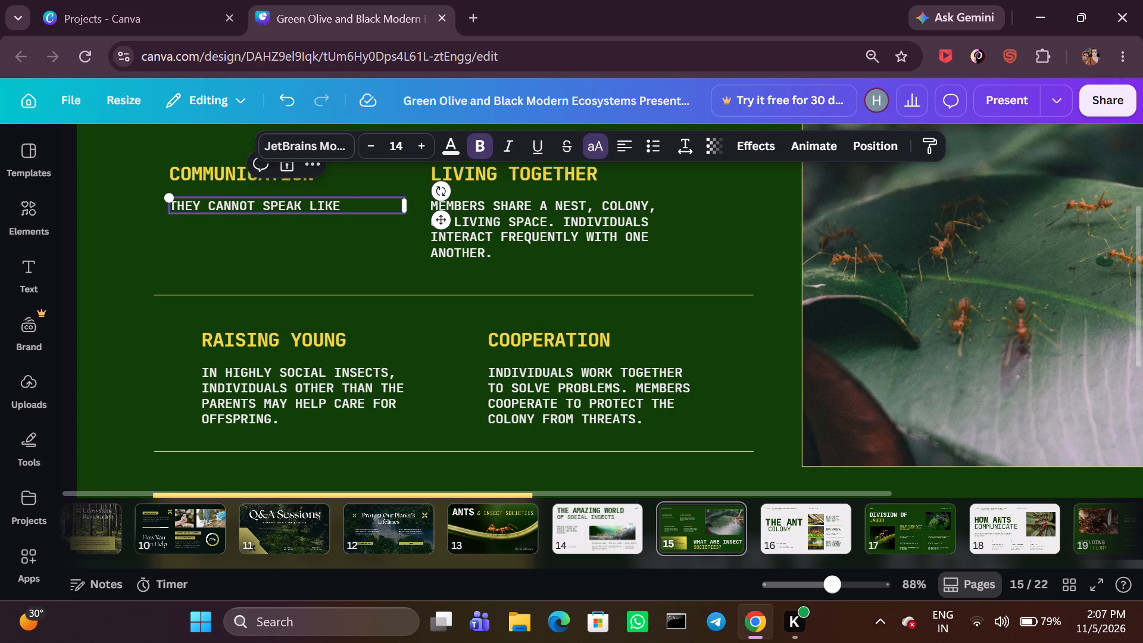
pyautogui.write('human')
pyautogui.write('s')
pyautogui.press('space')
pyautogui.press('BackSpace')
pyautogui.press(',')
# Continue page 15's Communication description with the words "they communicate".
pyautogui.press('space')
pyautogui.write('thr')
pyautogui.press('space')
pyautogui.press('BackSpace')
pyautogui.write('er')
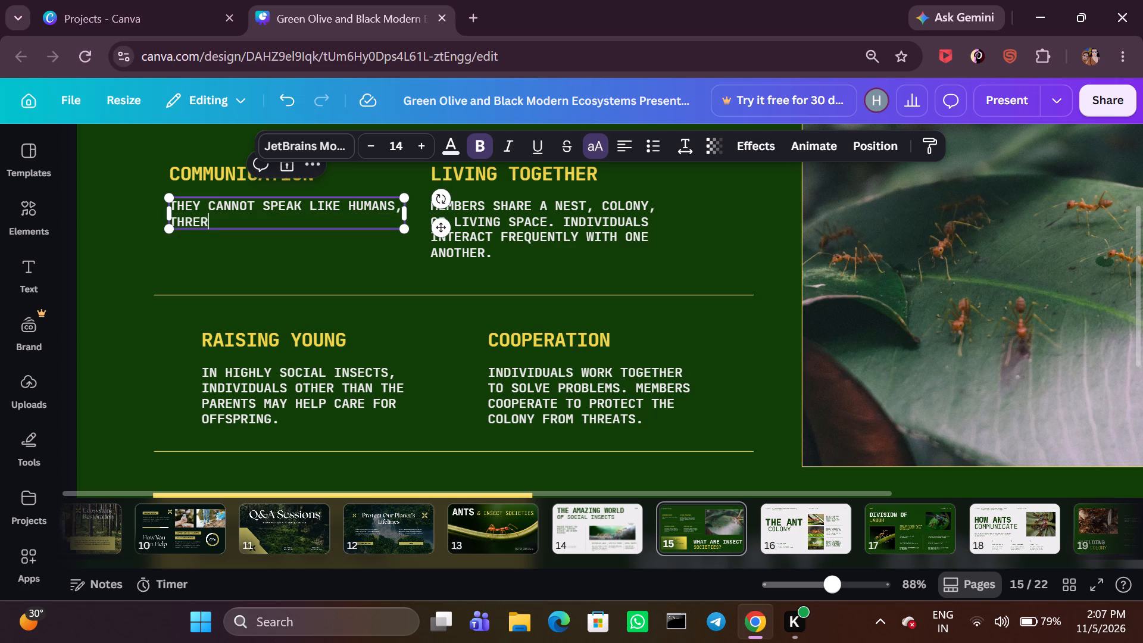
pyautogui.press('BackSpace')
pyautogui.press('Return')
pyautogui.press('BackSpace')
pyautogui.press('BackSpace')
pyautogui.press('BackSpace')
pyautogui.press('e')
pyautogui.press('y')
pyautogui.press('space')
pyautogui.write('communicate')
pyautogui.press('space')
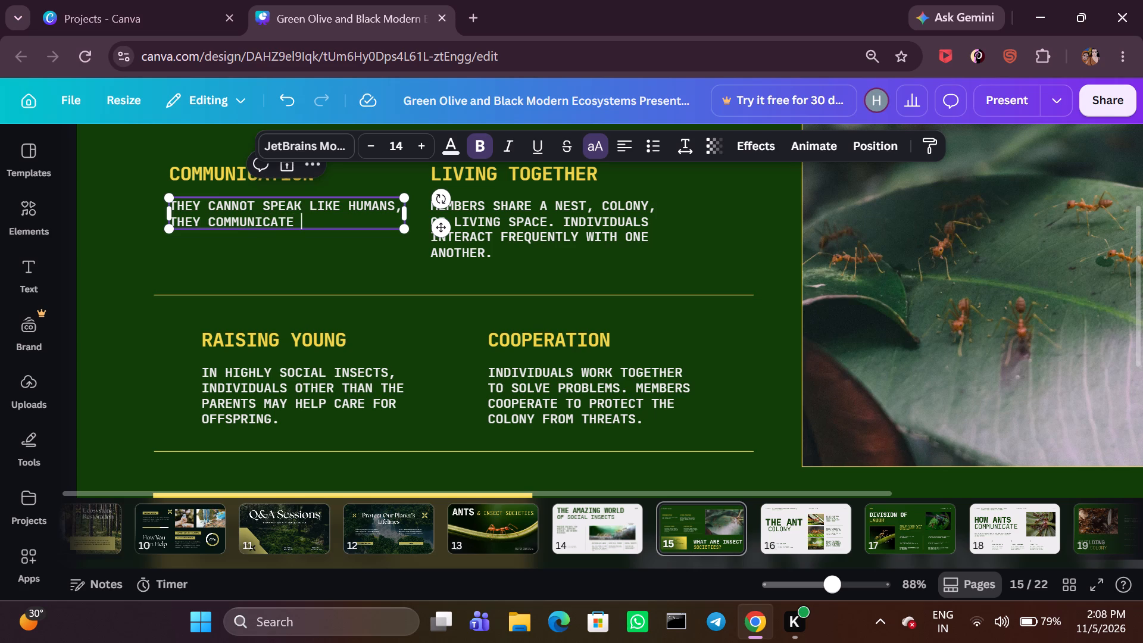
# Extend the Communication description with "with one another through chemical signals".
pyautogui.write('with')
pyautogui.press('space')
pyautogui.write('one')
pyautogui.press('space')
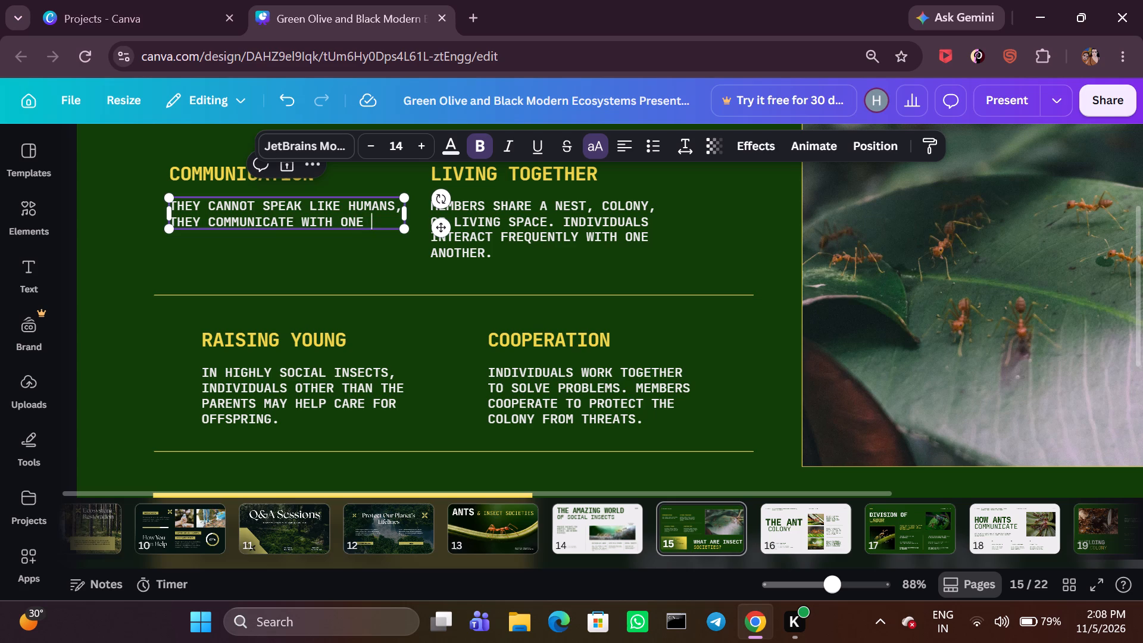
pyautogui.write('another')
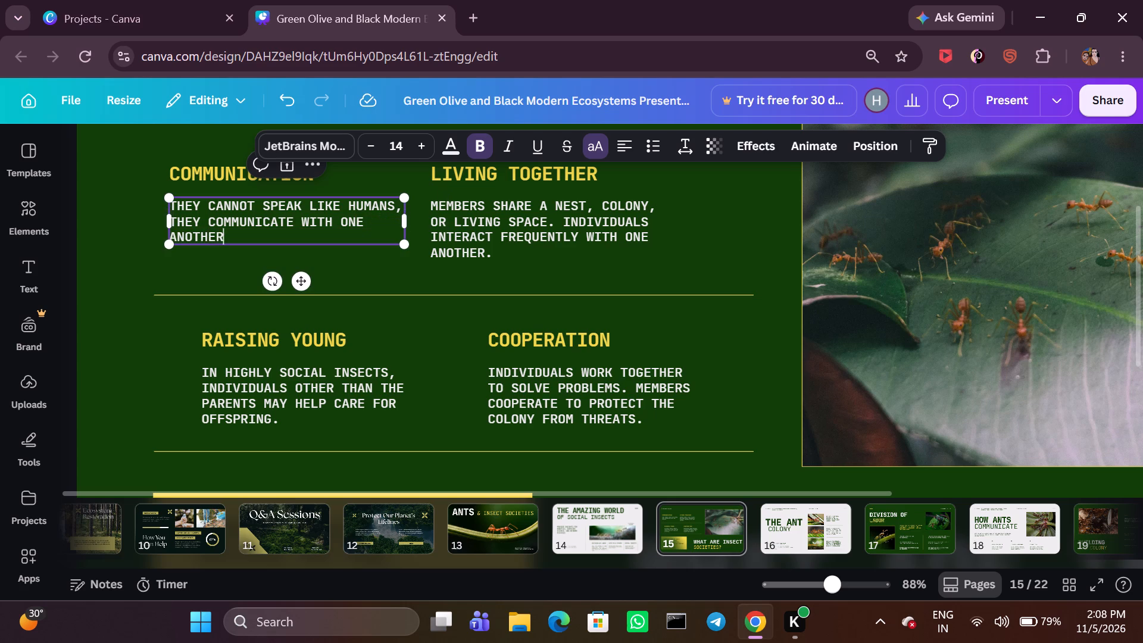
pyautogui.press('space')
pyautogui.write('through')
pyautogui.press('space')
pyautogui.write('chemi')
pyautogui.write('cal')
pyautogui.press('space')
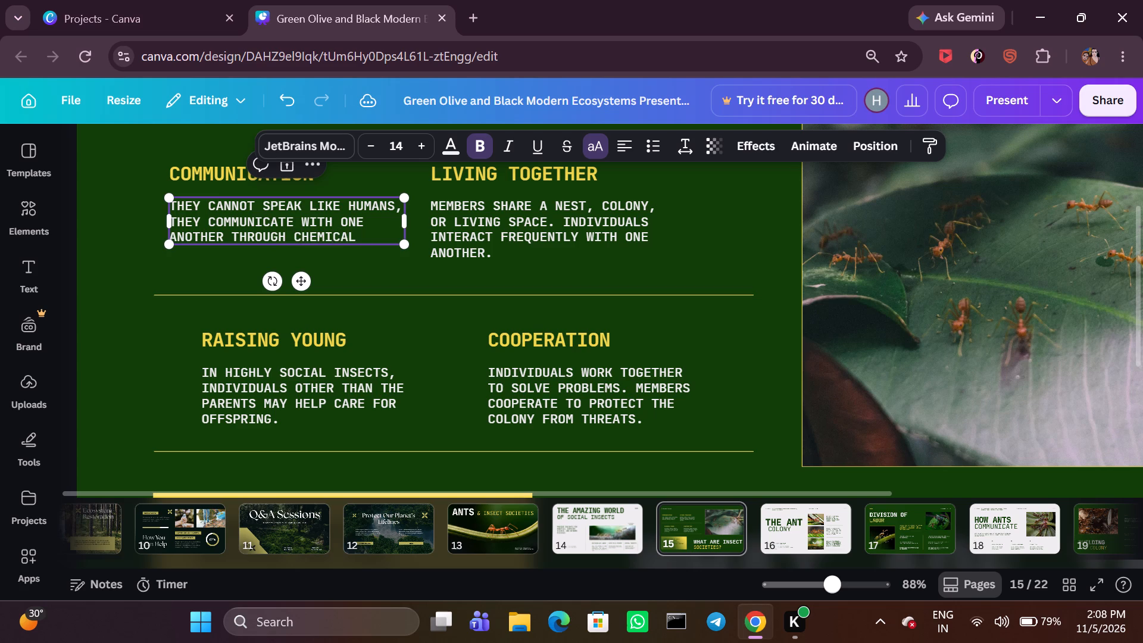
pyautogui.write('signak')
pyautogui.press('=')
pyautogui.press('BackSpace')
pyautogui.press('BackSpace')
pyautogui.write('ls')
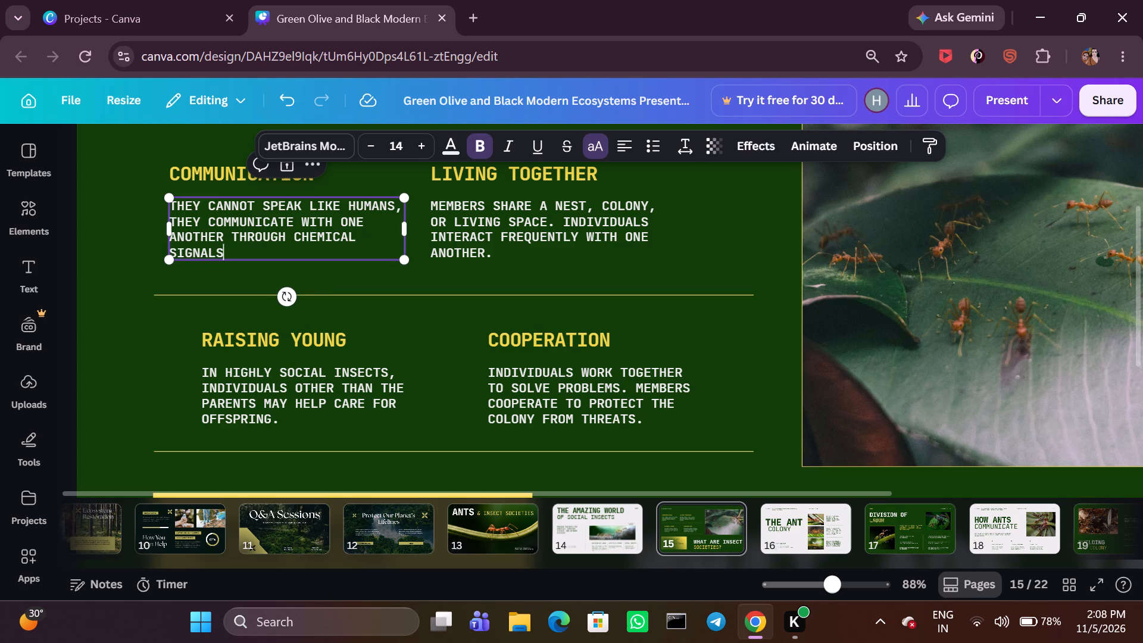
# Finish the Communication description with ",touch,sound and body movements.".
pyautogui.press(',')
pyautogui.write('touch')
pyautogui.press(',')
pyautogui.write('sound')
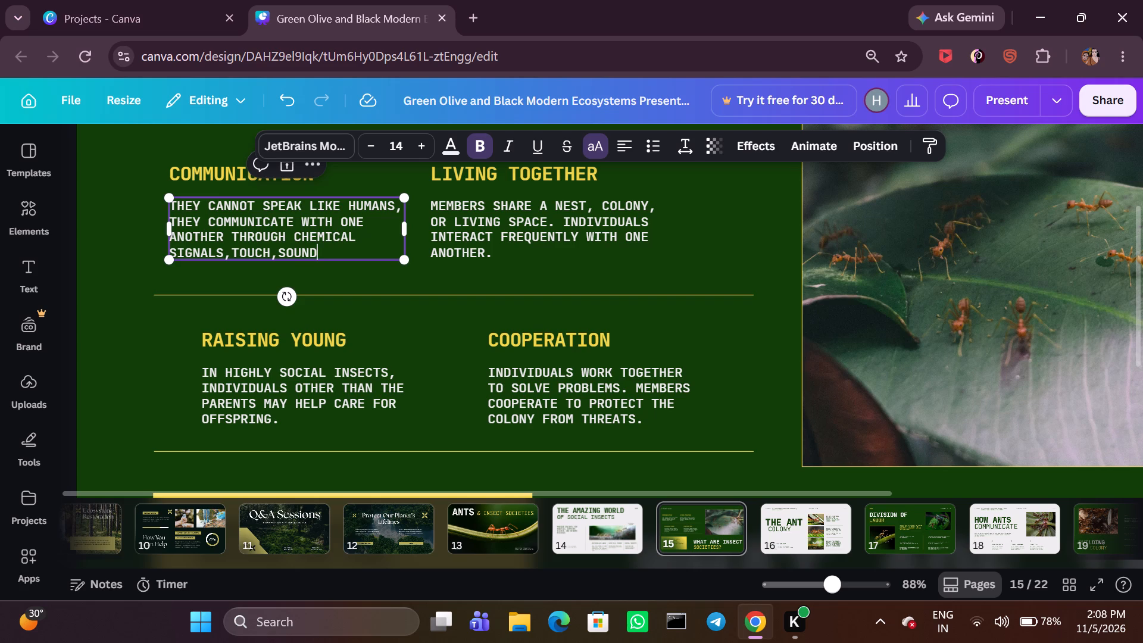
pyautogui.press('space')
pyautogui.write('and')
pyautogui.press('space')
pyautogui.write('bod')
pyautogui.press('r')
pyautogui.press('BackSpace')
pyautogui.press('y')
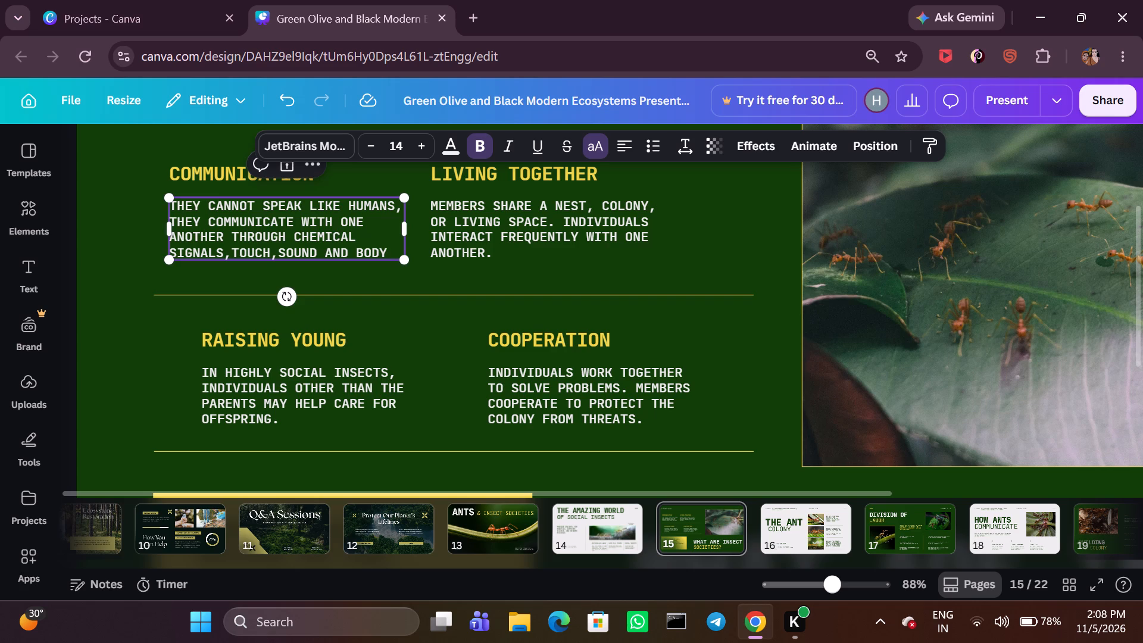
pyautogui.press('space')
pyautogui.write('moc')
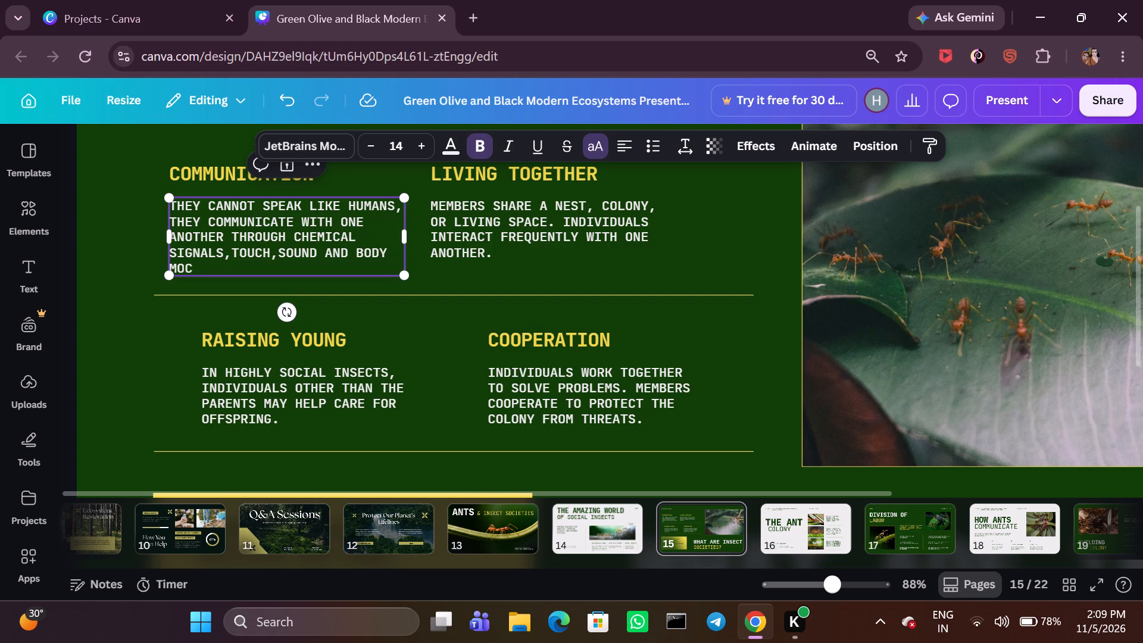
pyautogui.press('BackSpace')
pyautogui.write('vements')
pyautogui.press('.')
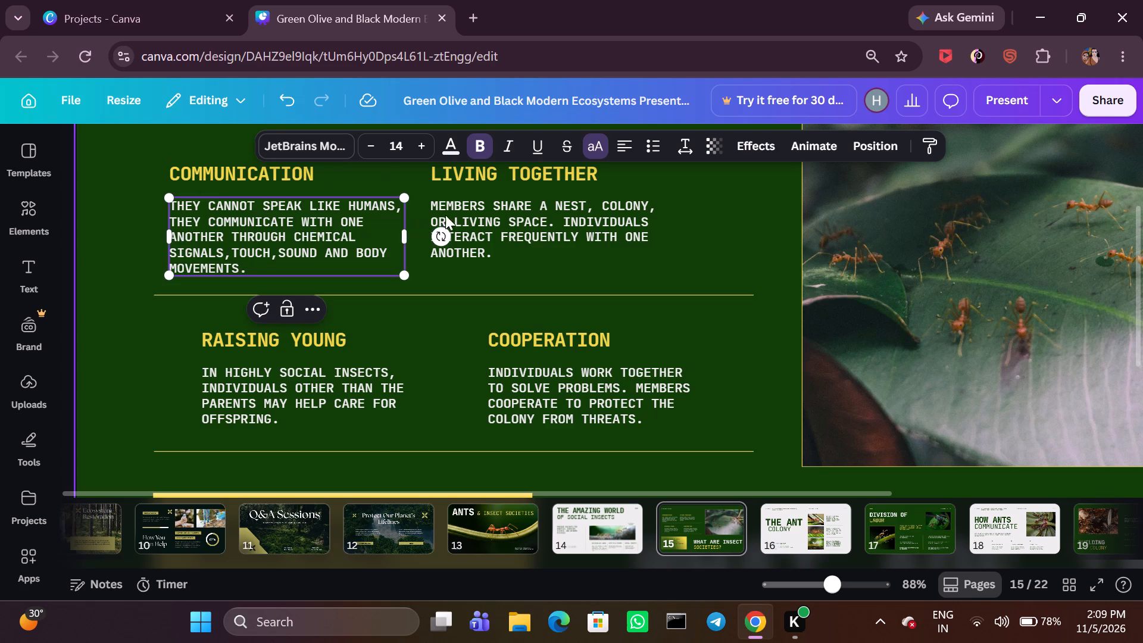
# Clear all of the description text under page 15's Living Together heading.
pyautogui.click(498, 217)
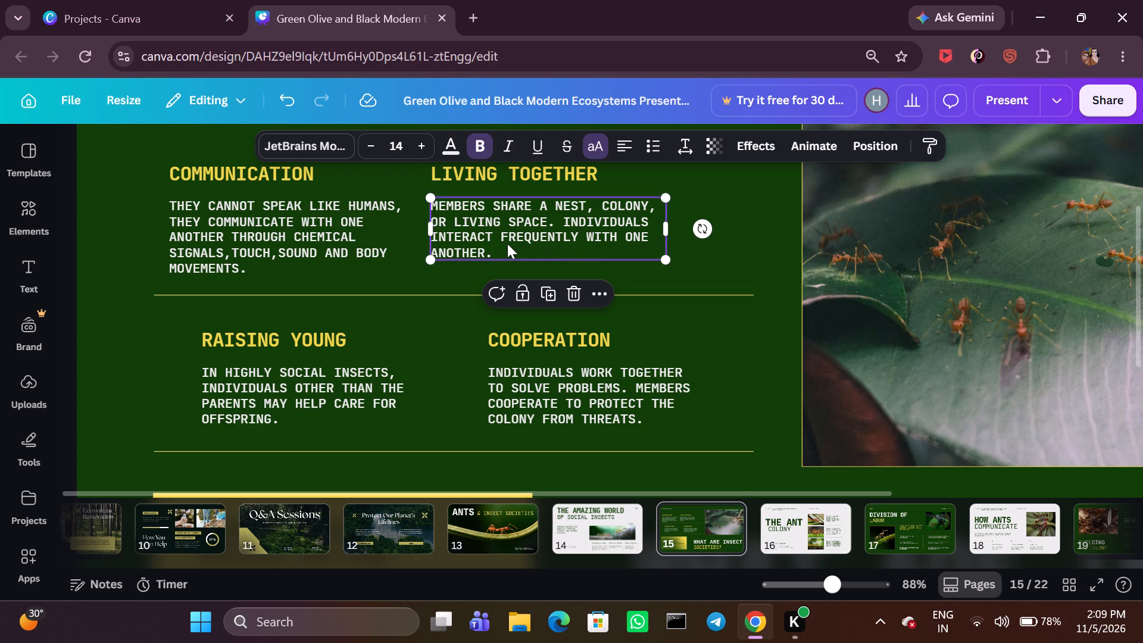
pyautogui.doubleClick(499, 242)
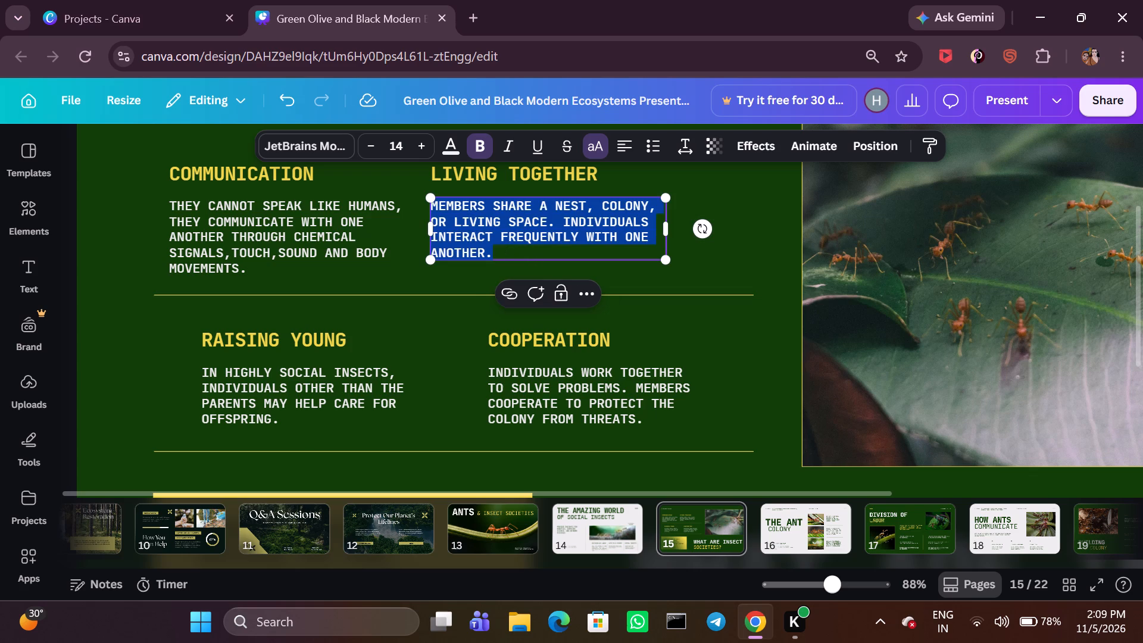
pyautogui.write('ants')
pyautogui.press('space')
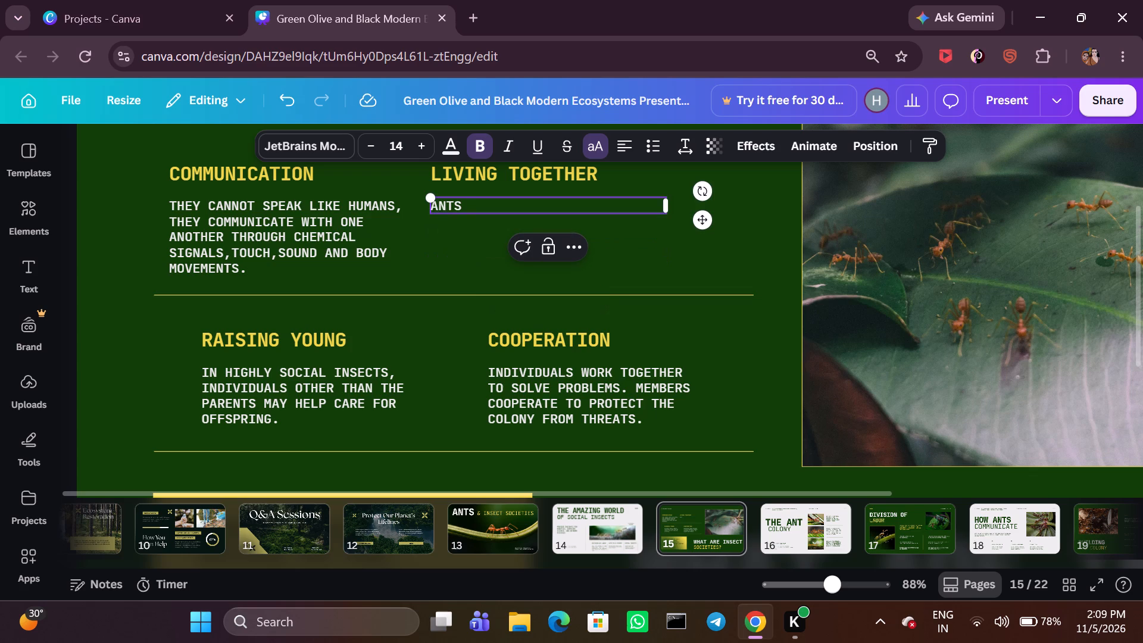
pyautogui.press('BackSpace')
pyautogui.press('BackSpace')
pyautogui.press('BackSpace')
pyautogui.press('BackSpace')
pyautogui.press('BackSpace')
# Start a new description under the Living Together heading with the words "they do not".
pyautogui.write('they do')
pyautogui.press('space')
pyautogui.write('nor ==')
pyautogui.press('BackSpace')
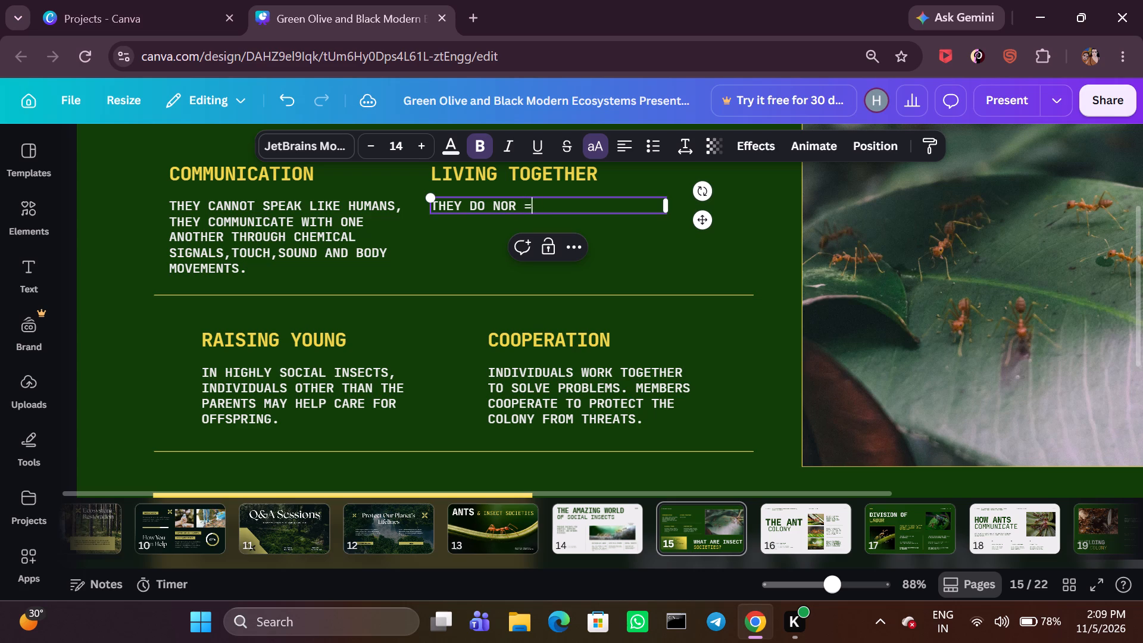
pyautogui.press('BackSpace')
pyautogui.press('BackSpace')
pyautogui.press('BackSpace')
pyautogui.write('e')
pyautogui.press('space')
pyautogui.press('BackSpace')
pyautogui.press('BackSpace')
pyautogui.write('t')
pyautogui.press('space')
# Continue the Living Together description with the words "usually live alone".
pyautogui.write('usa')
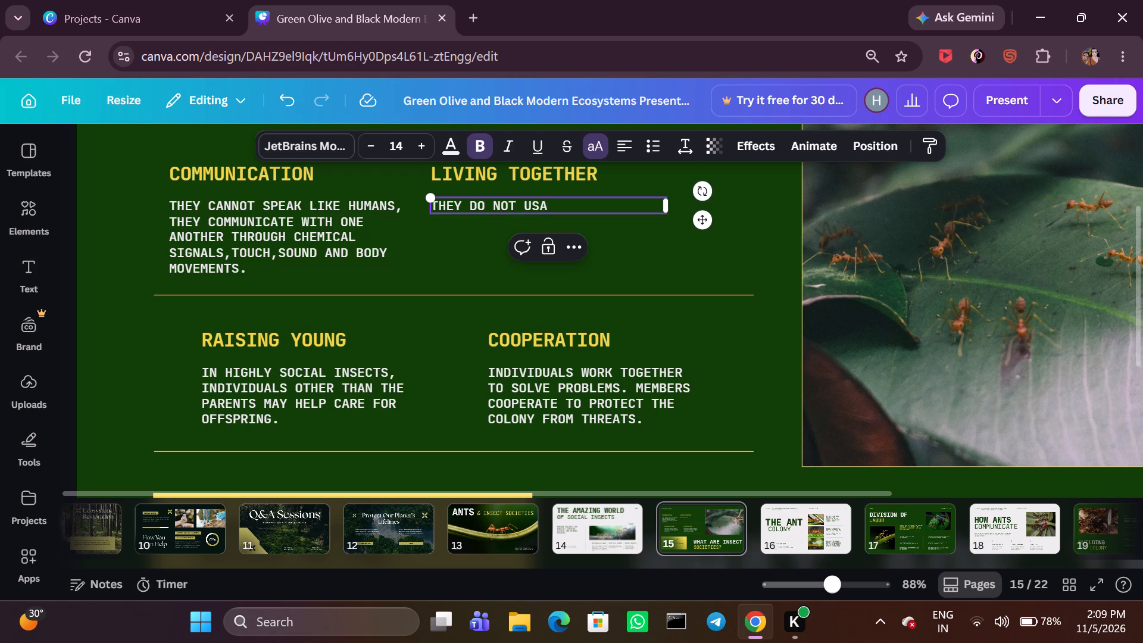
pyautogui.press('BackSpace')
pyautogui.write('ually')
pyautogui.press('space')
pyautogui.write('live')
pyautogui.press('space')
pyautogui.write('alone')
pyautogui.press('space')
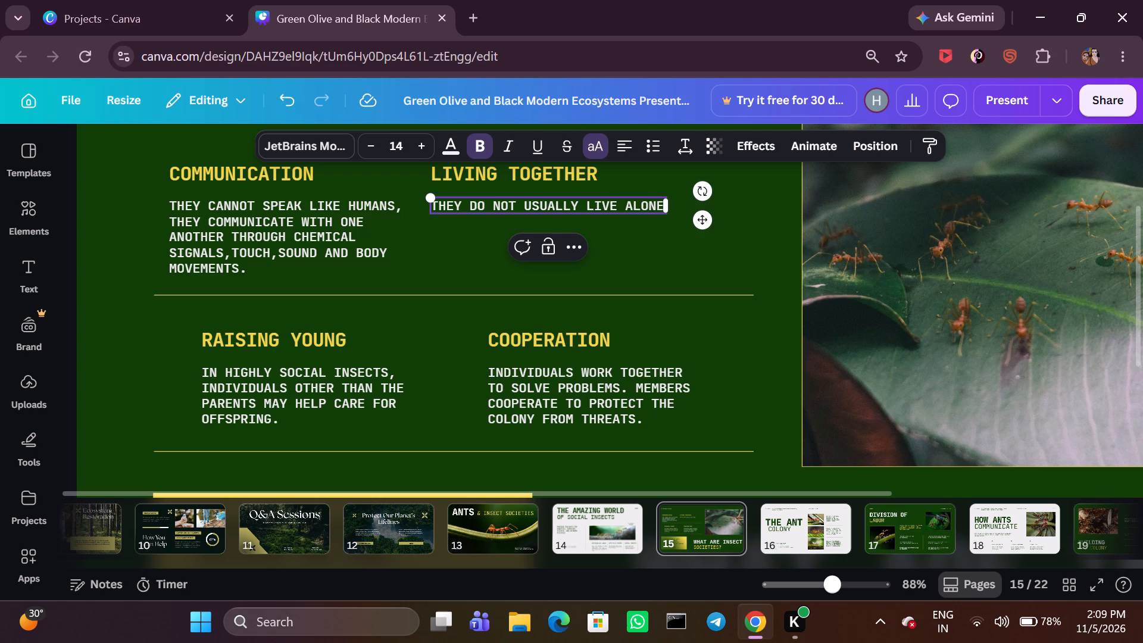
# Continue the Living Together description with "but depend on one another for food,shelter,protection and".
pyautogui.write('but depen')
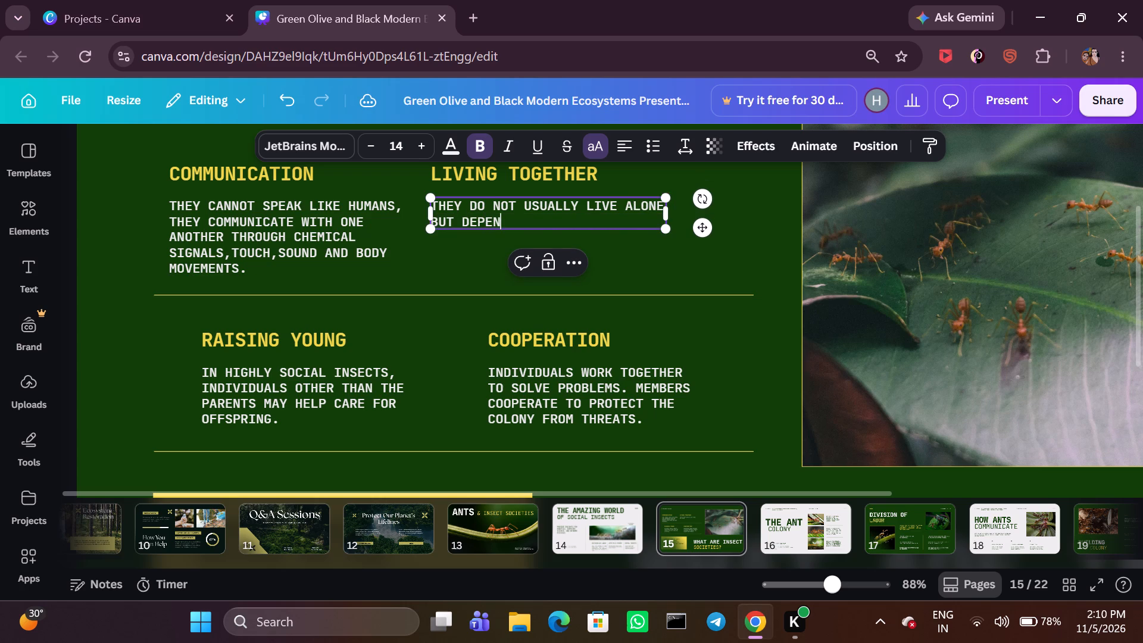
pyautogui.press('d')
pyautogui.press('space')
pyautogui.write('on one')
pyautogui.press('space')
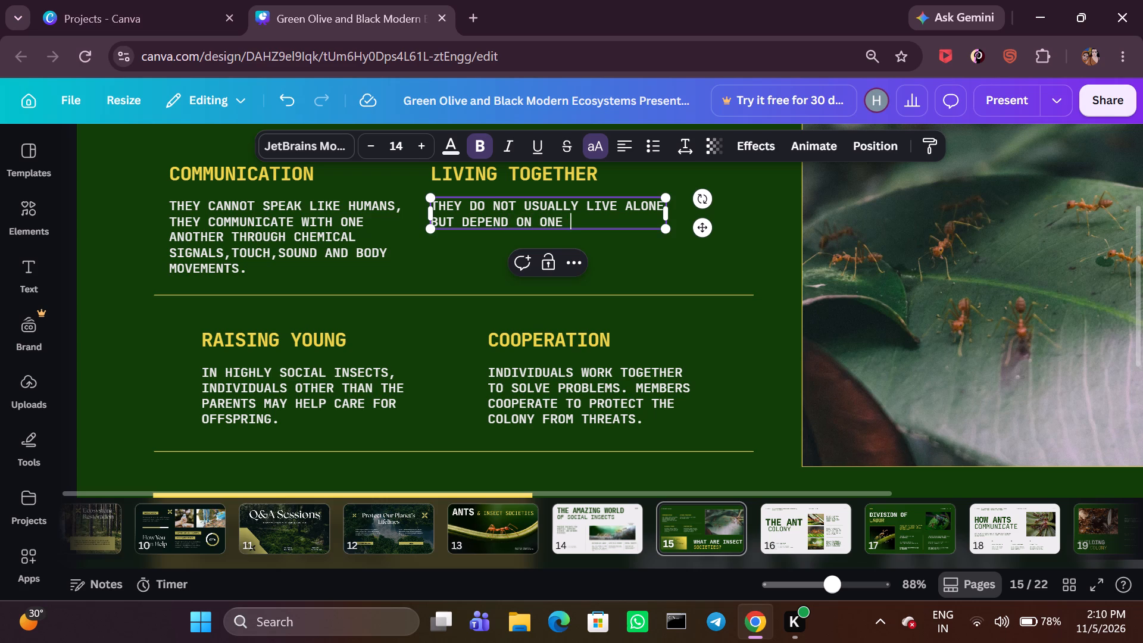
pyautogui.write('an')
pyautogui.write('other')
pyautogui.press('space')
pyautogui.write('for food')
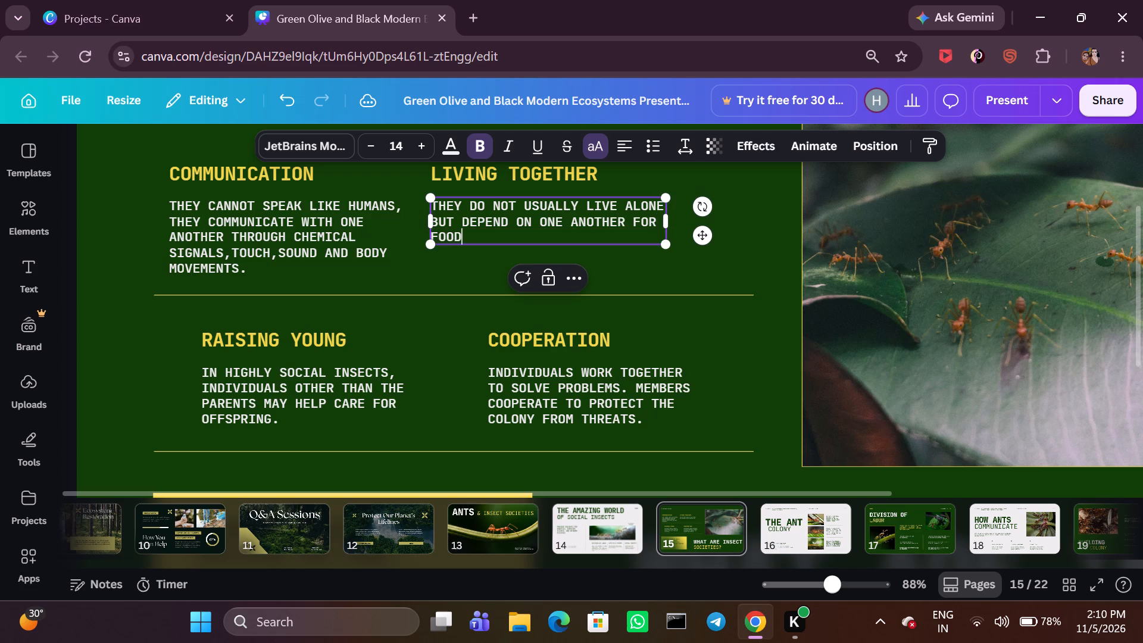
pyautogui.press(',')
pyautogui.write('shelter')
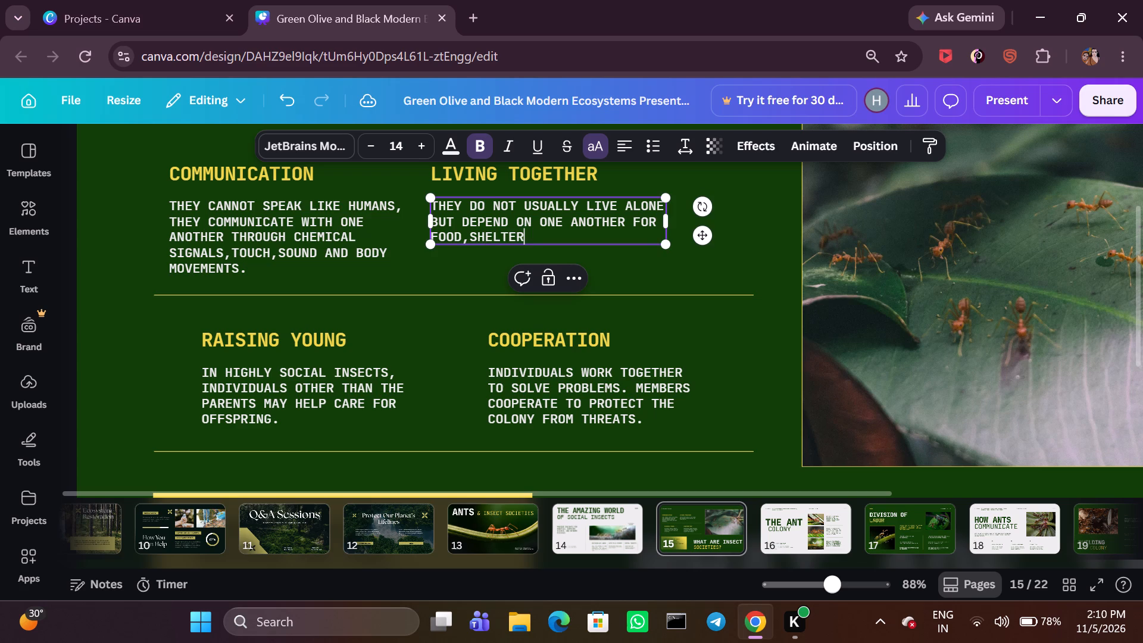
pyautogui.write(',protection')
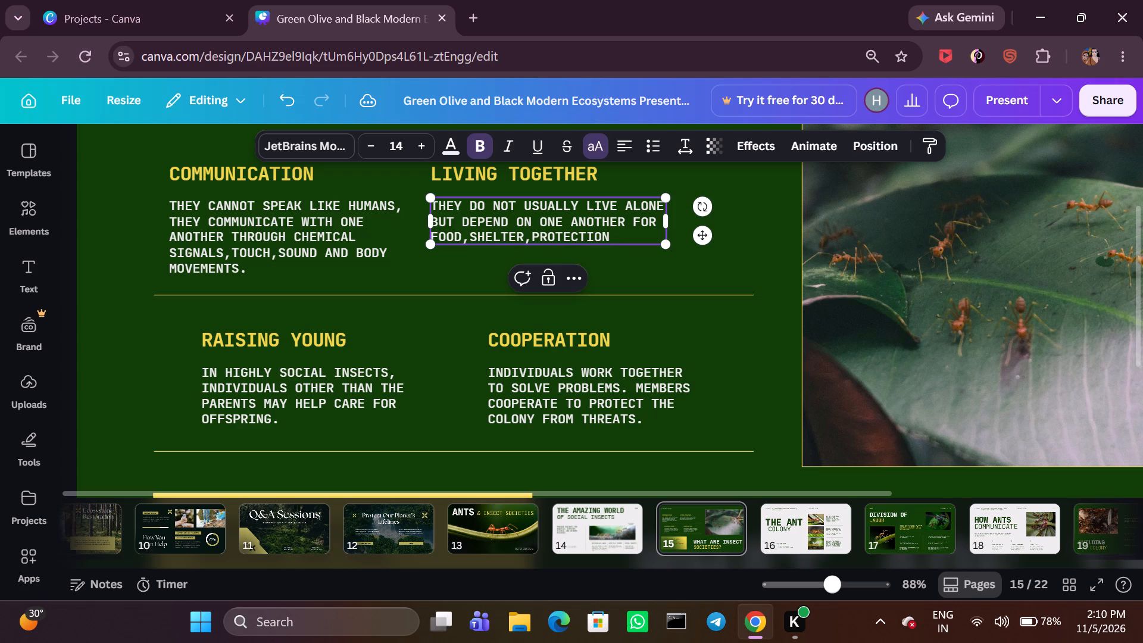
pyautogui.press('space')
pyautogui.write('and resposi')
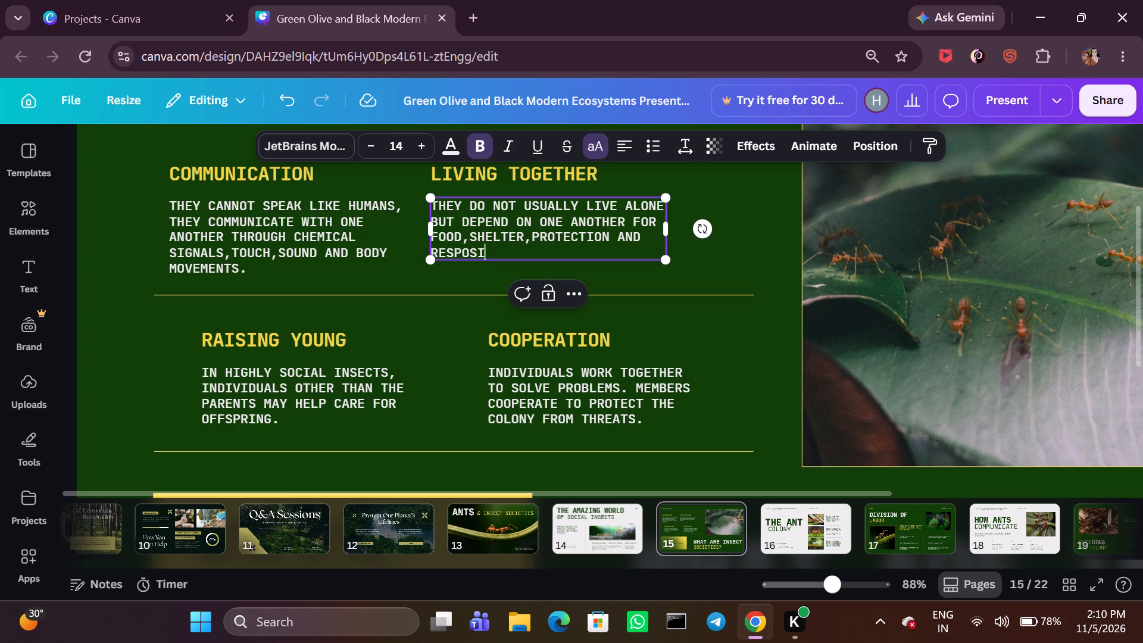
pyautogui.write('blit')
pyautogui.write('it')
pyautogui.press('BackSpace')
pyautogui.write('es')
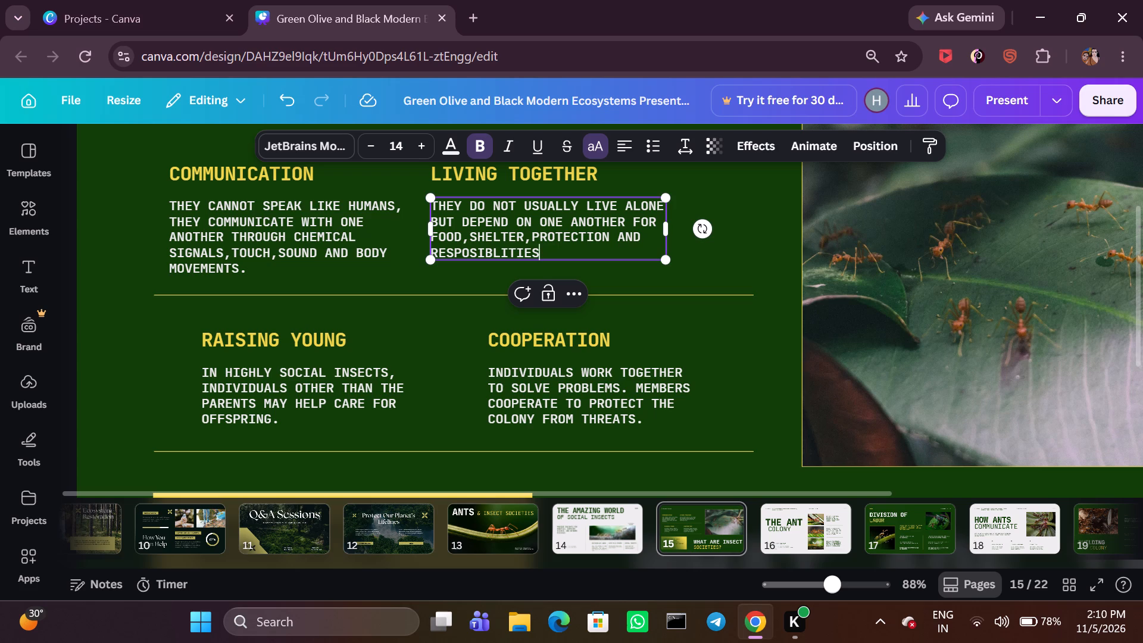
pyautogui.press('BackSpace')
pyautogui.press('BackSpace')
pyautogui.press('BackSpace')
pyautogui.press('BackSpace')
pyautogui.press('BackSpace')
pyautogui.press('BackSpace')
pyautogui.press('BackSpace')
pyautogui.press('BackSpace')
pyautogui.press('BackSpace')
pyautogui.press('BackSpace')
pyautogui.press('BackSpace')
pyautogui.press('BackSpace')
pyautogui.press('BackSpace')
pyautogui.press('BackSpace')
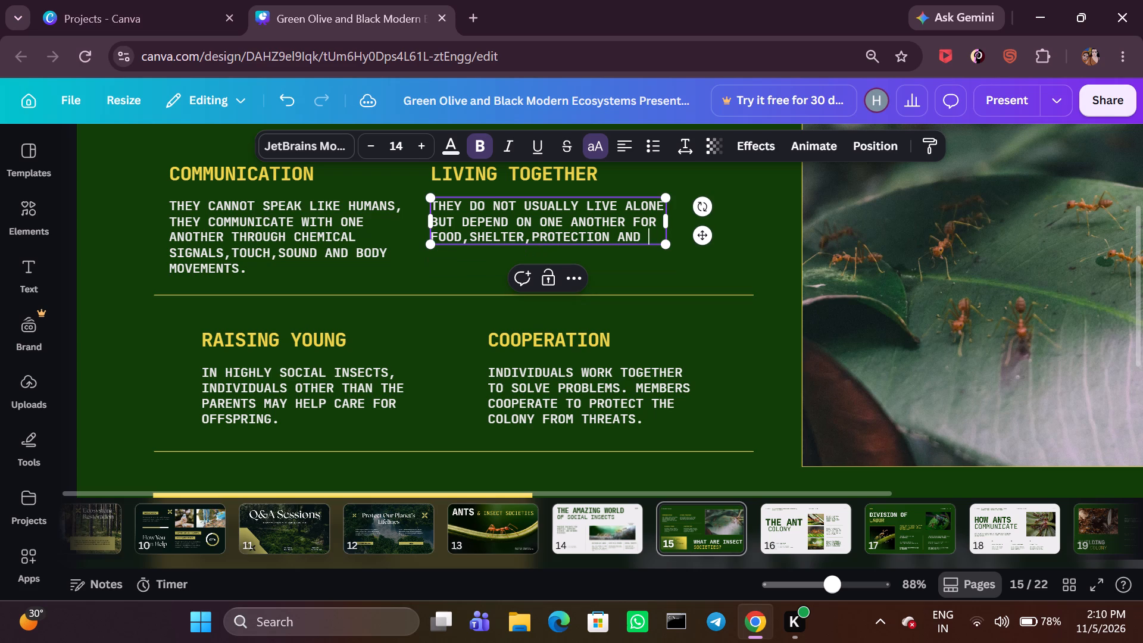
# Finish the Living Together description with "reproduction.".
pyautogui.write('repro')
pyautogui.write('duction')
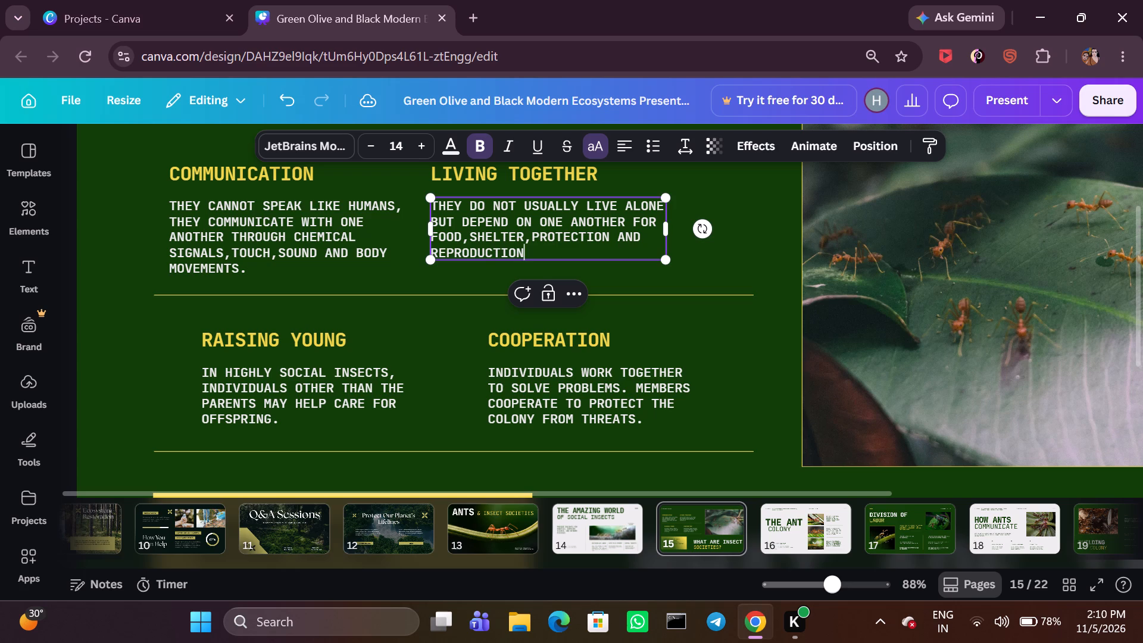
pyautogui.press('.')
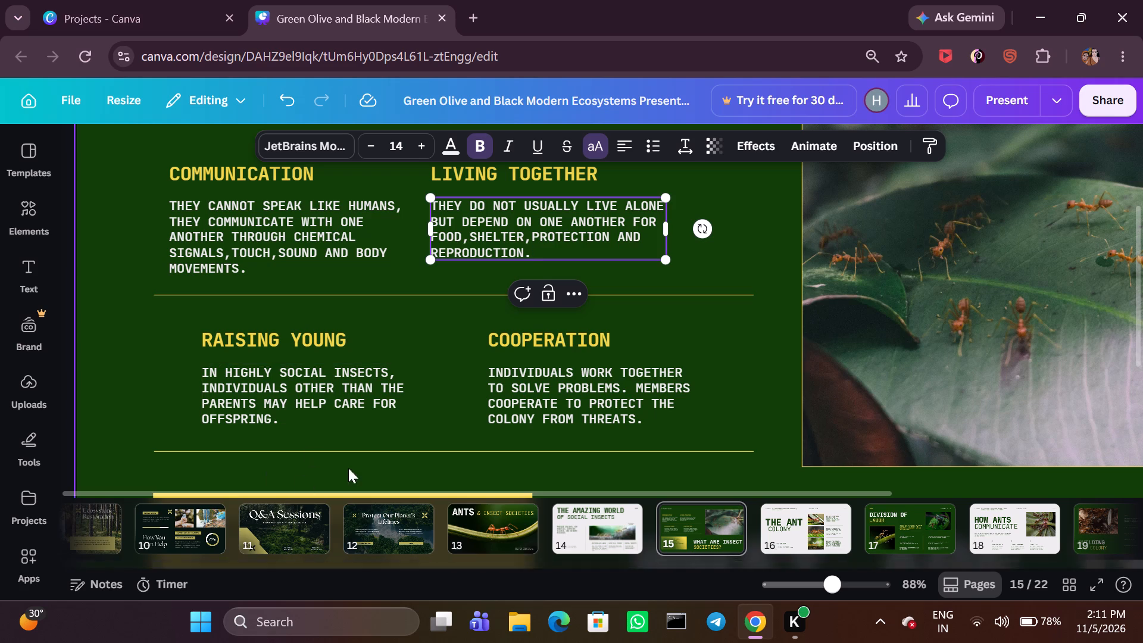
# Replace the whole description under page 15's Raising Young heading with the opening words "ants are social insects thatr".
pyautogui.doubleClick(245, 382)
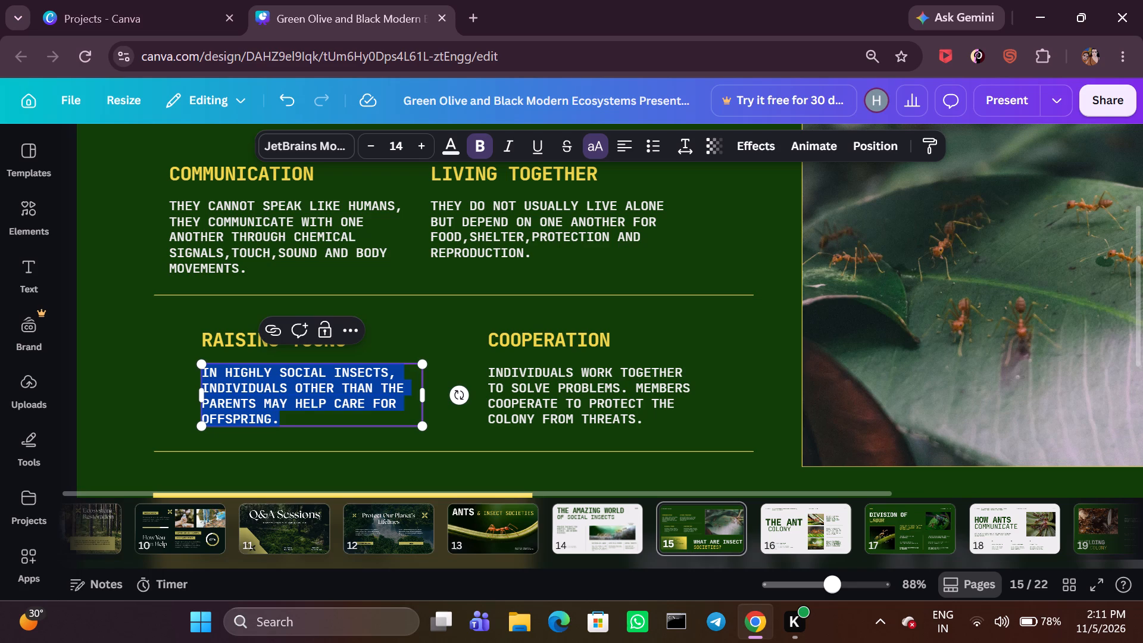
pyautogui.press('BackSpace')
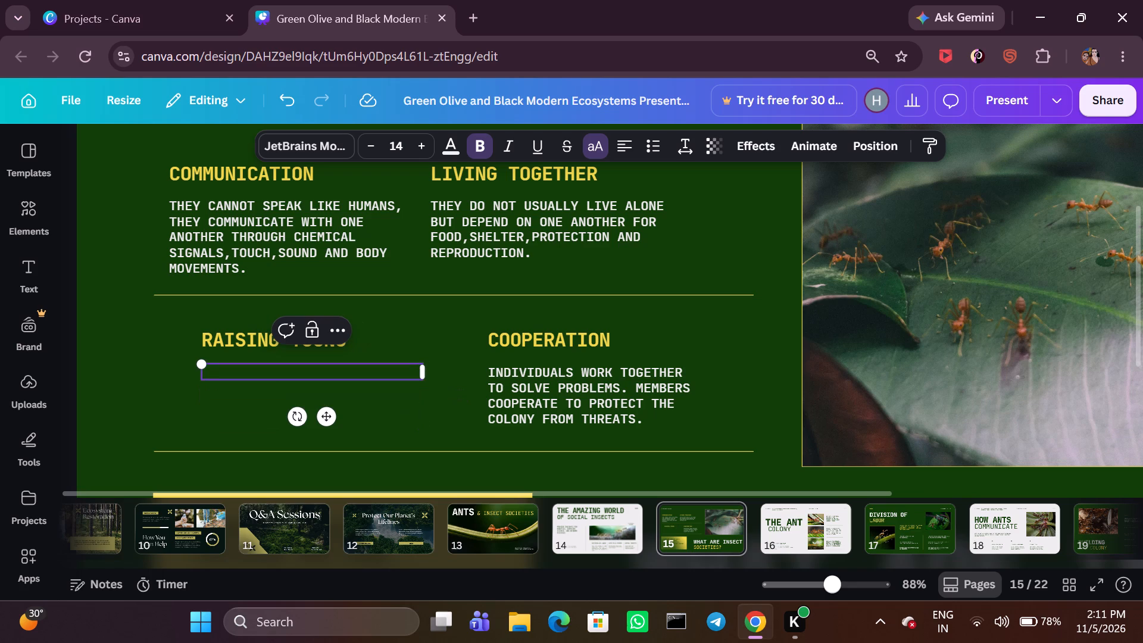
pyautogui.write('ants a')
pyautogui.write('re')
pyautogui.press('space')
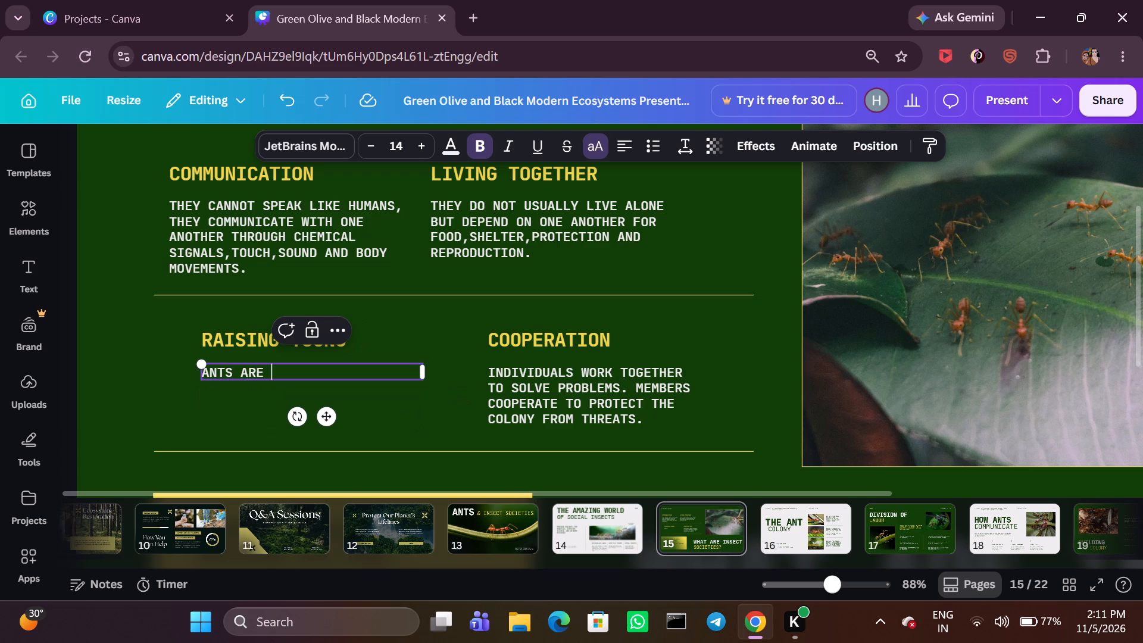
pyautogui.write('social')
pyautogui.press('space')
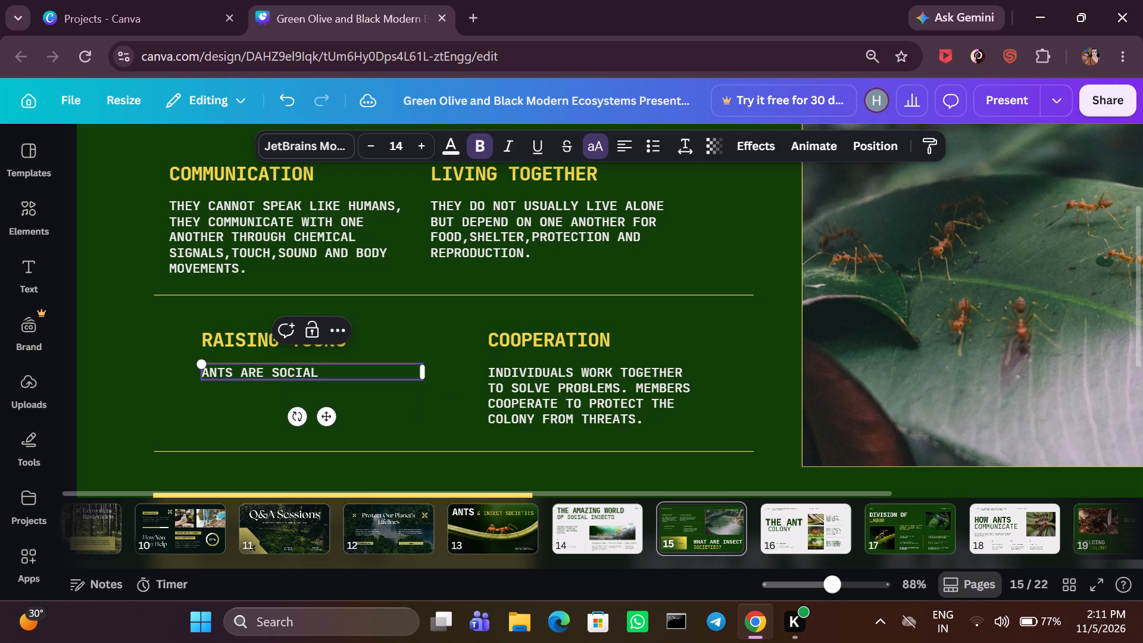
pyautogui.write('insects')
pyautogui.press('space')
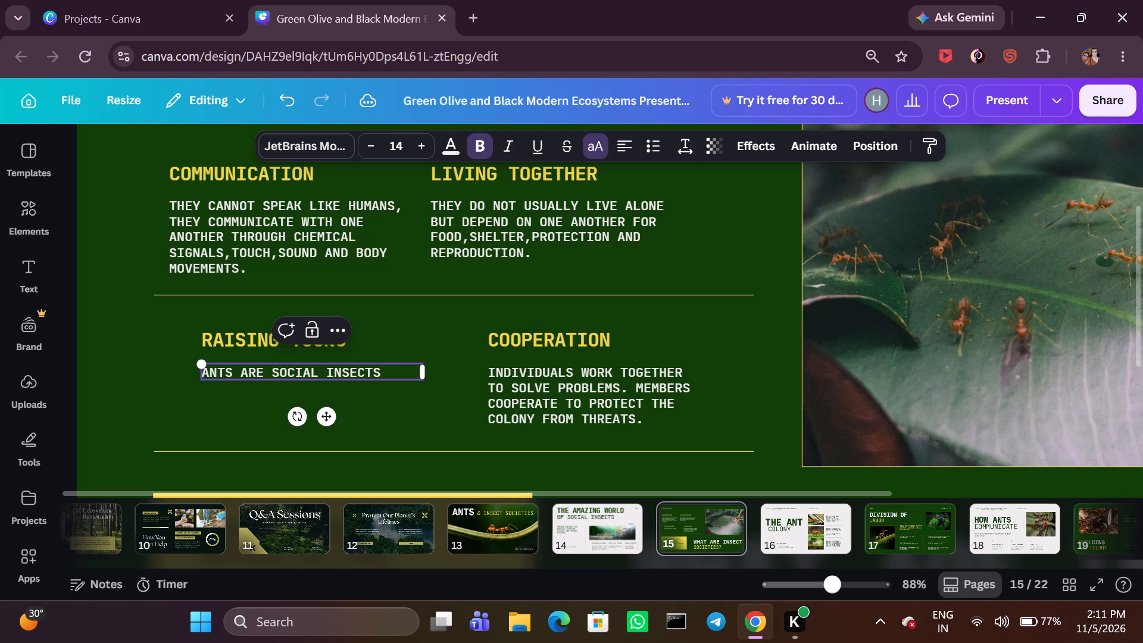
pyautogui.write('thatr')
pyautogui.press('space')
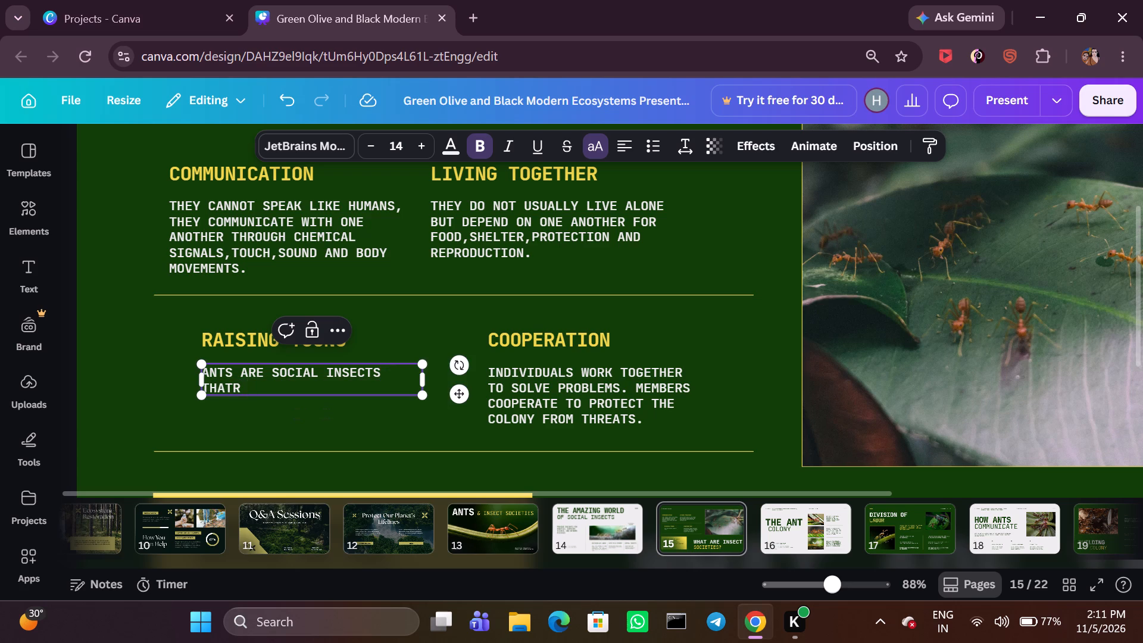
# Complete the first Raising Young sentence with "take great care of their young ones.".
pyautogui.write('take gra')
pyautogui.press('BackSpace')
pyautogui.write('ea')
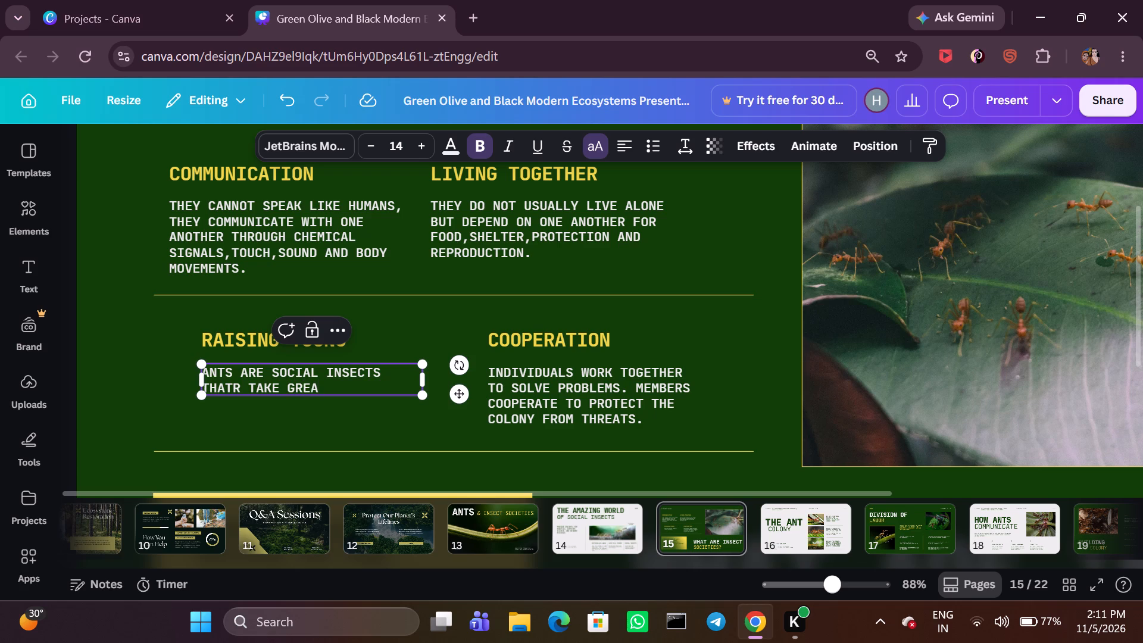
pyautogui.write('t')
pyautogui.press('space')
pyautogui.write('care of')
pyautogui.press('space')
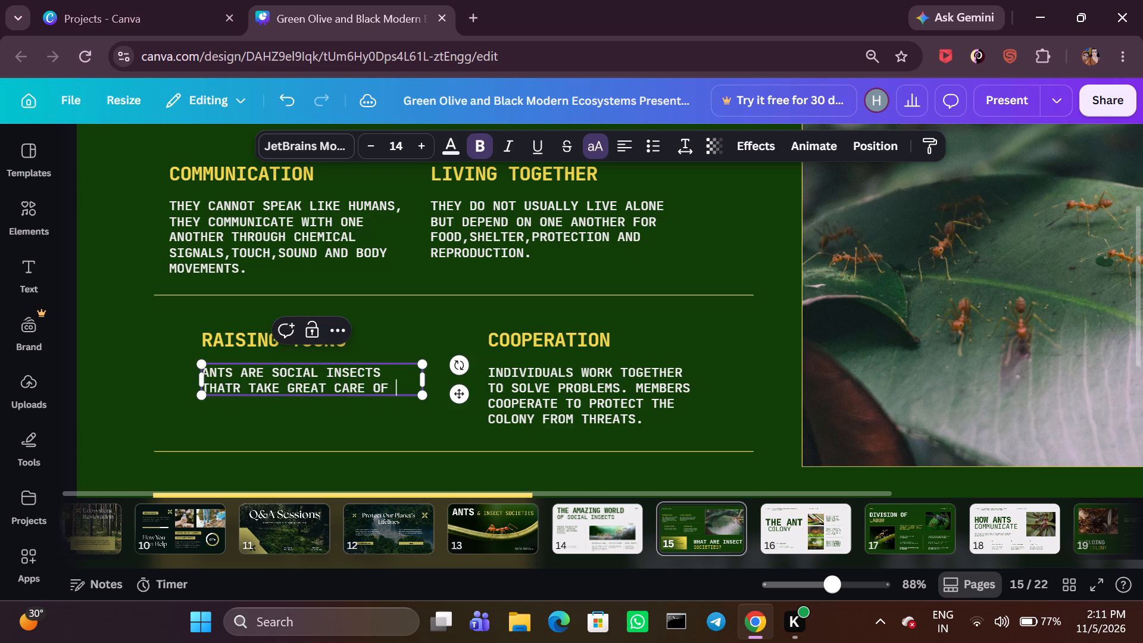
pyautogui.write('th')
pyautogui.write('eir')
pyautogui.press('space')
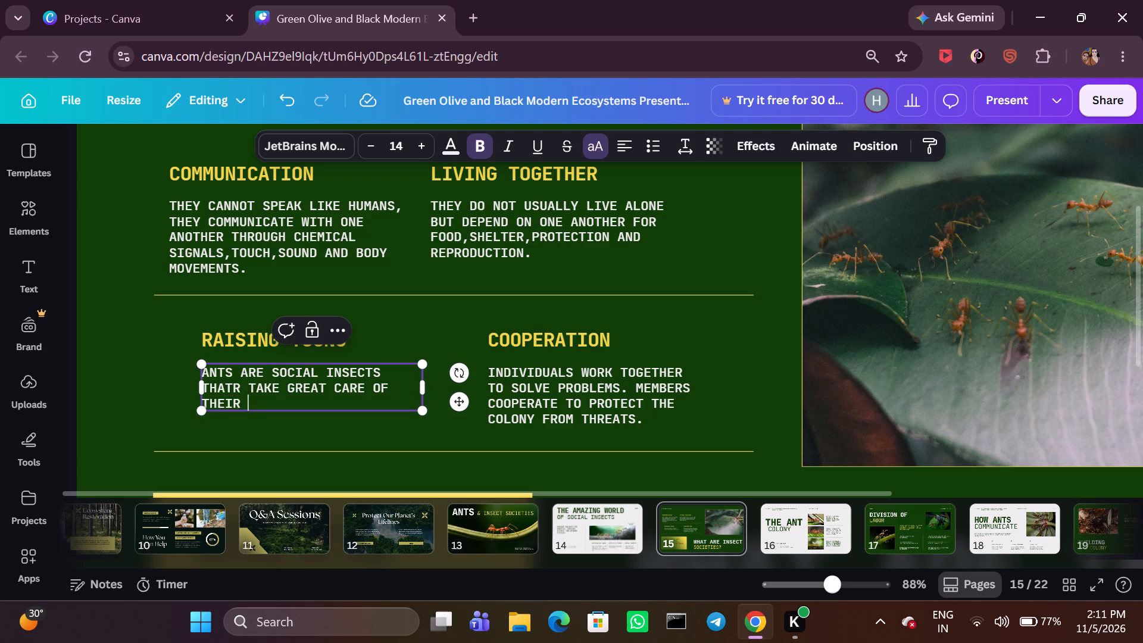
pyautogui.write('young')
pyautogui.press('space')
pyautogui.write('om')
pyautogui.press('BackSpace')
pyautogui.write('nes')
pyautogui.press('.')
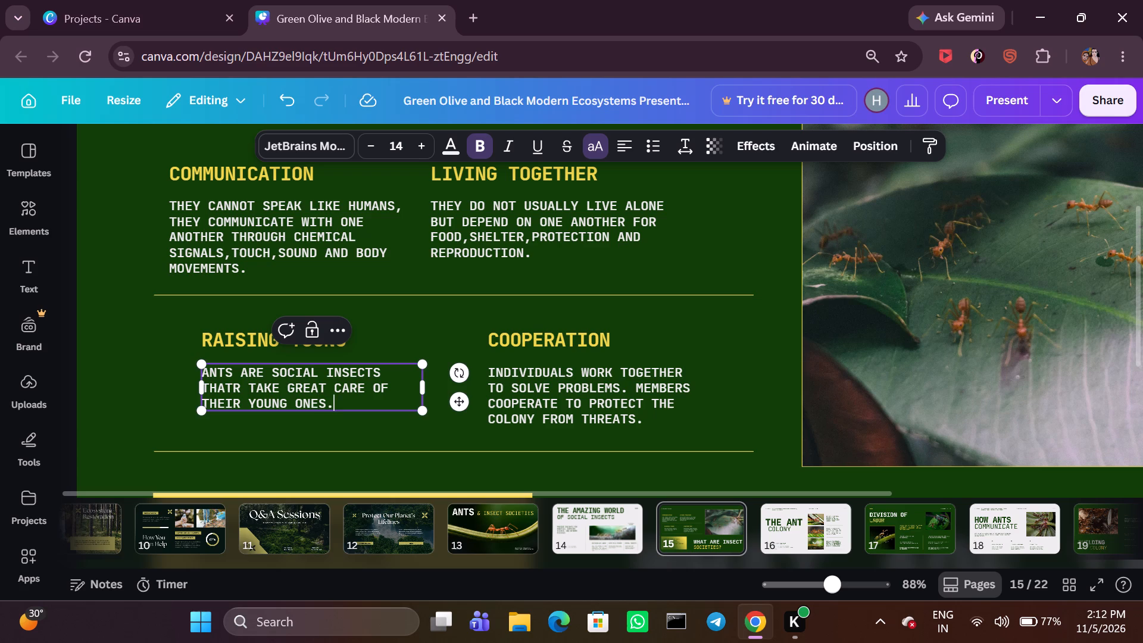
# Continue the Raising Young description with "raising young ones is an important responsibility".
pyautogui.write('rais')
pyautogui.write('ing young')
pyautogui.press('space')
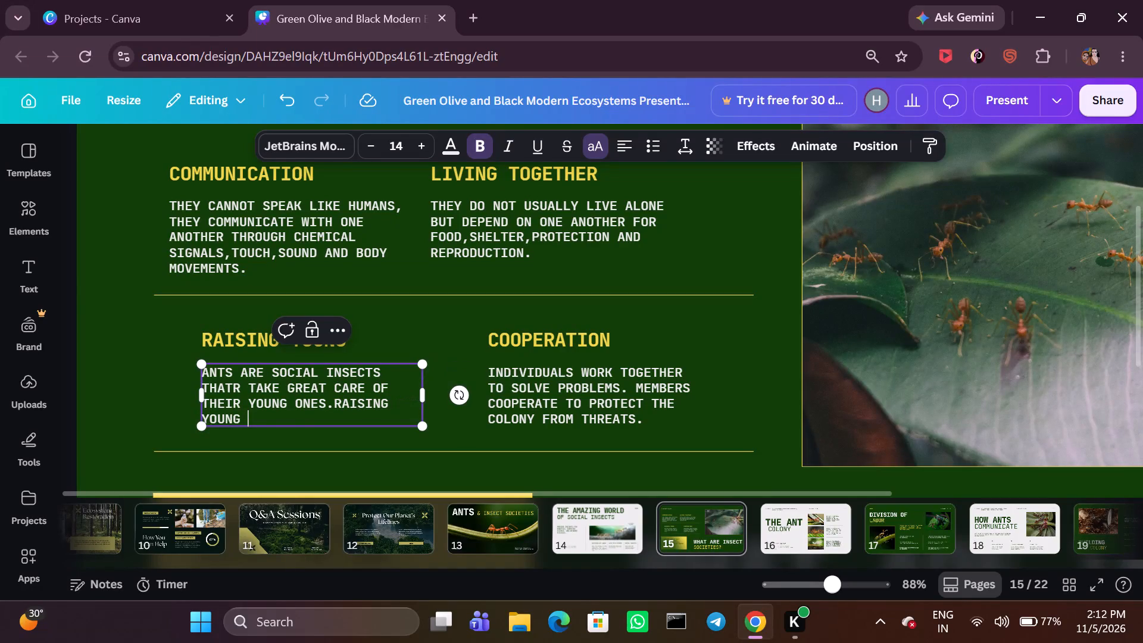
pyautogui.write('ones')
pyautogui.press('space')
pyautogui.write('is an')
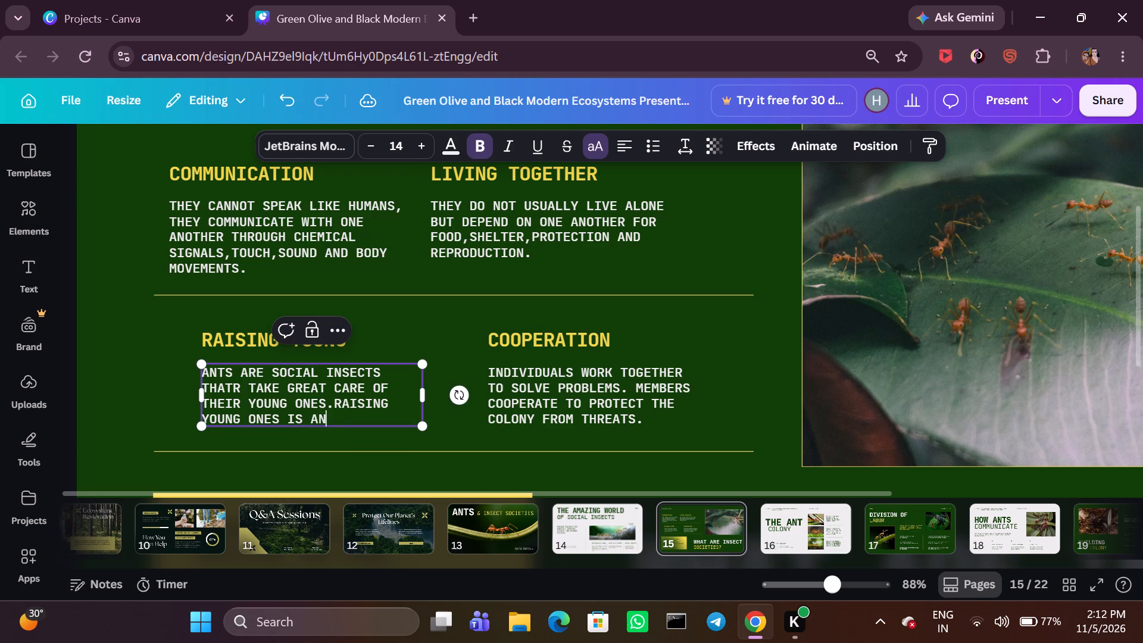
pyautogui.press('space')
pyautogui.write('important')
pyautogui.press('space')
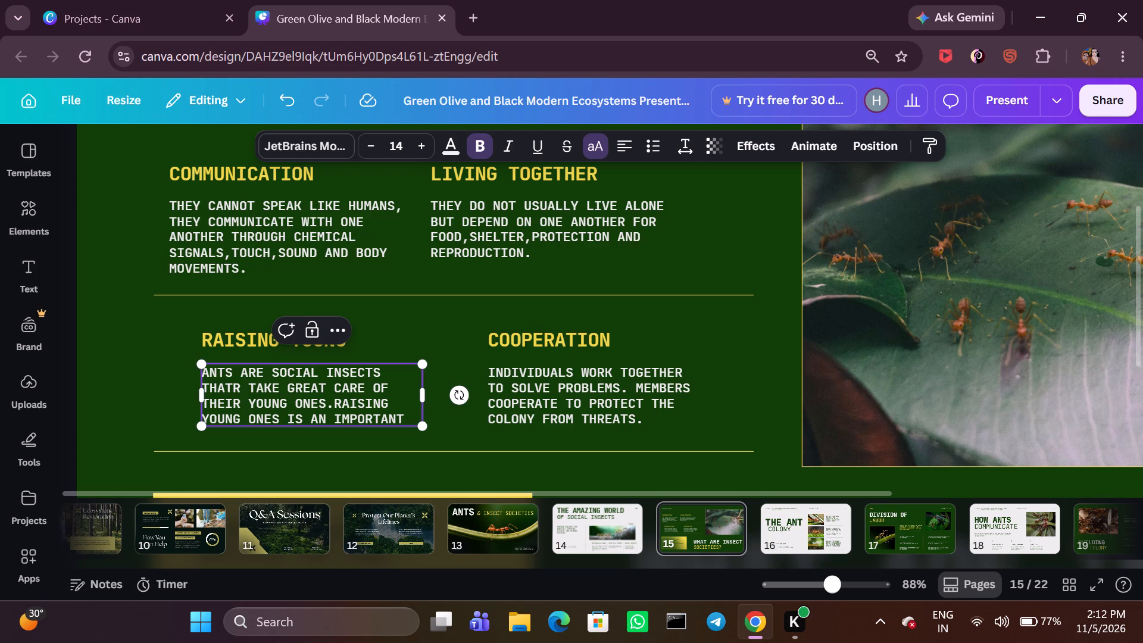
pyautogui.write('res')
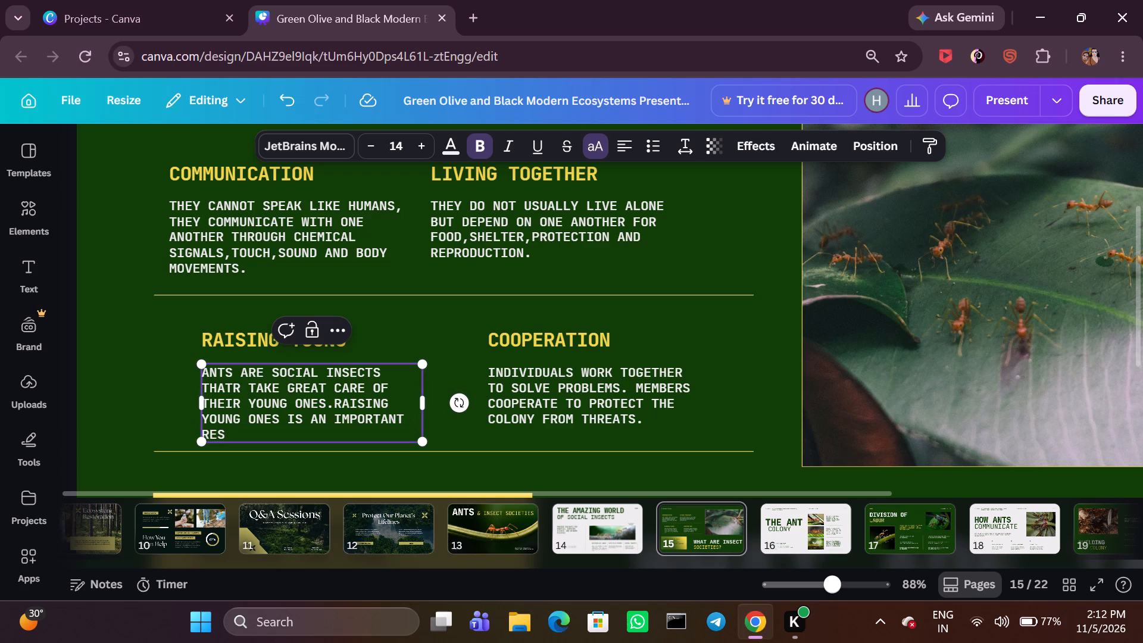
pyautogui.write('po')
pyautogui.write('nsibi')
pyautogui.write('lity')
pyautogui.press('space')
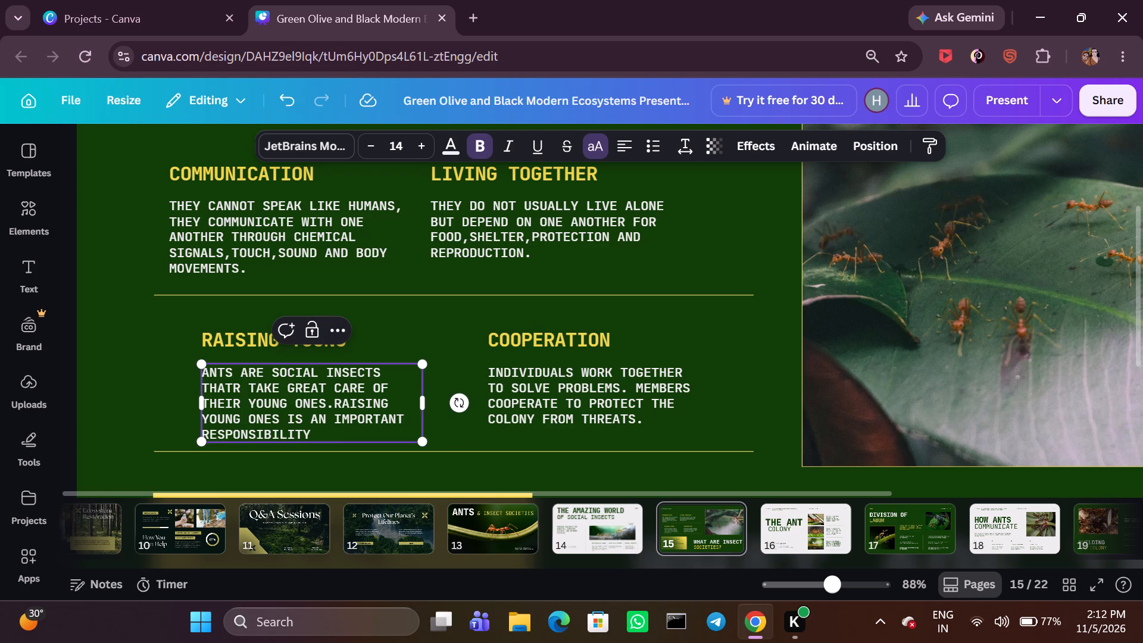
# Finish the Raising Young description with "of an ant colony.".
pyautogui.write('of an any=')
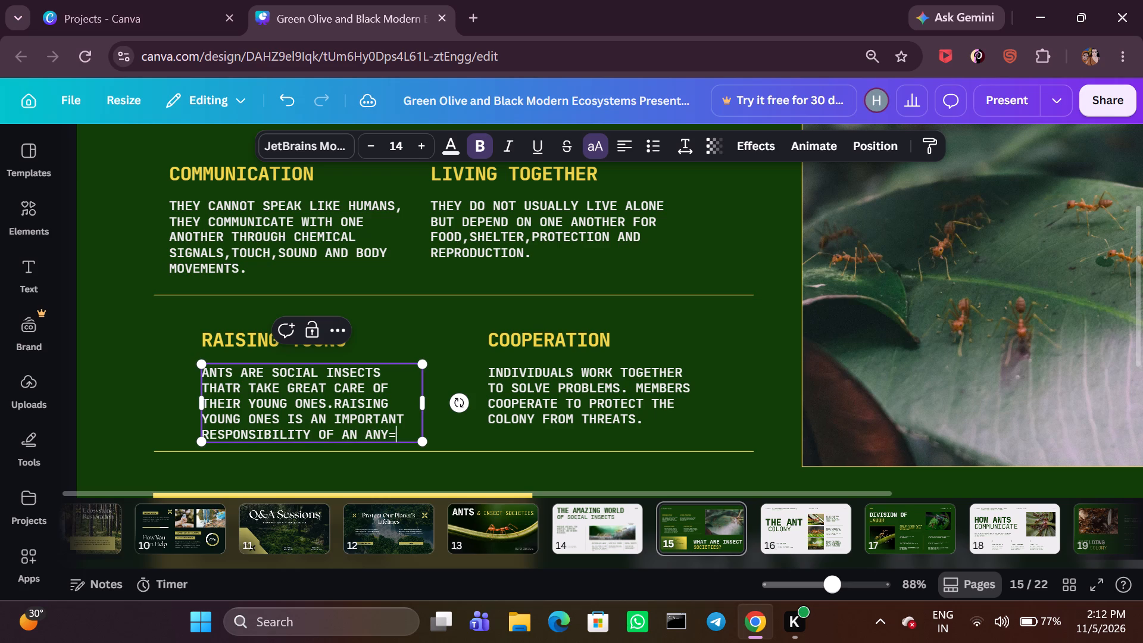
pyautogui.press('BackSpace')
pyautogui.press('BackSpace')
pyautogui.write('t')
pyautogui.press('space')
pyautogui.press('c')
pyautogui.press('p')
pyautogui.press('BackSpace')
pyautogui.write('olo')
pyautogui.write('ny')
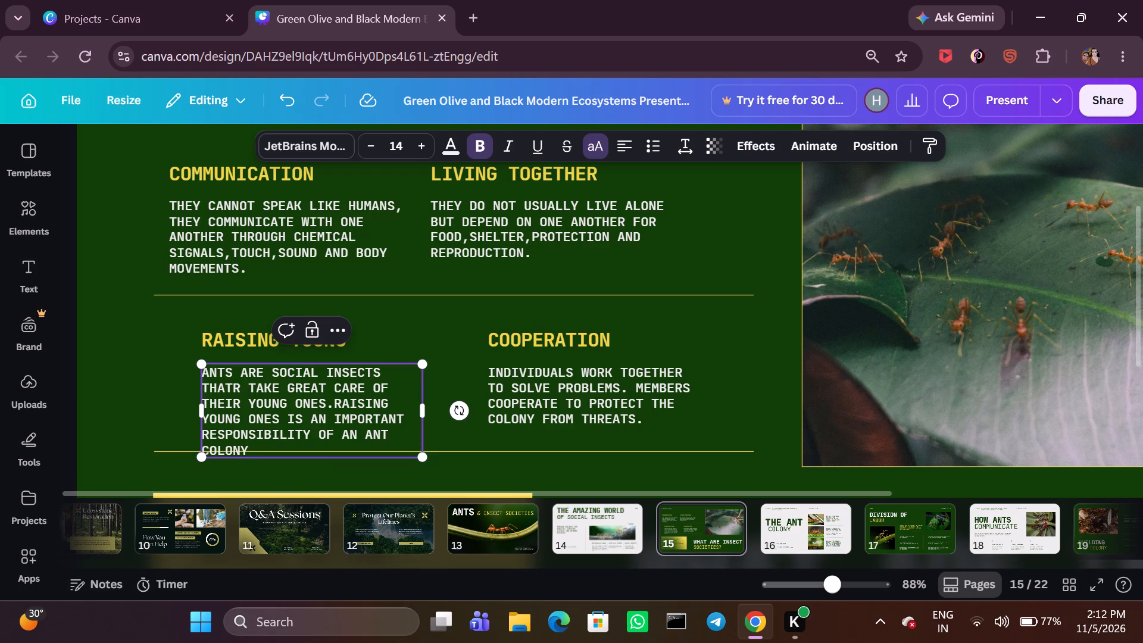
pyautogui.press('.')
# Move the Raising Young and Cooperation descriptions up so each sits directly beneath its heading.
pyautogui.moveTo(291, 459); pyautogui.dragTo(289, 445)
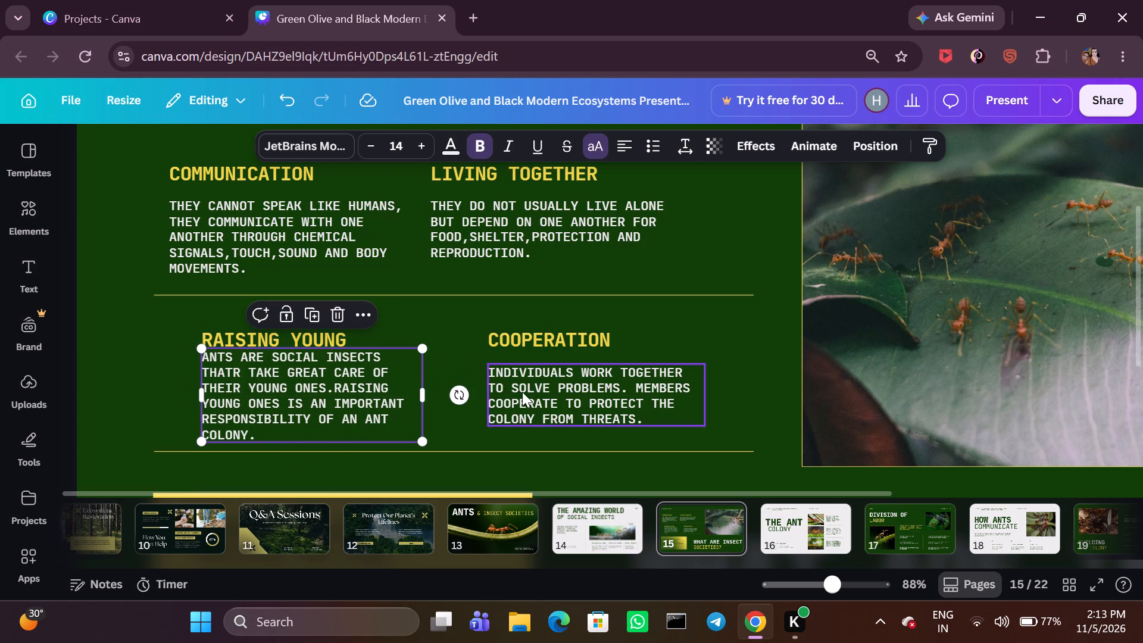
pyautogui.click(523, 392)
pyautogui.moveTo(574, 424); pyautogui.dragTo(574, 420)
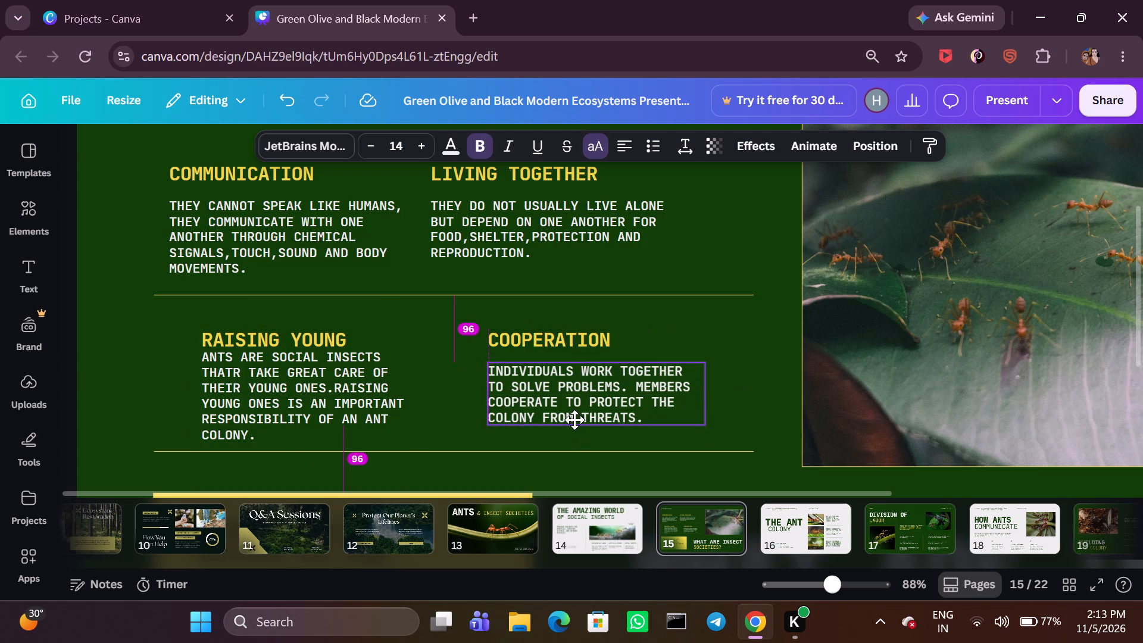
pyautogui.moveTo(574, 420); pyautogui.dragTo(574, 413)
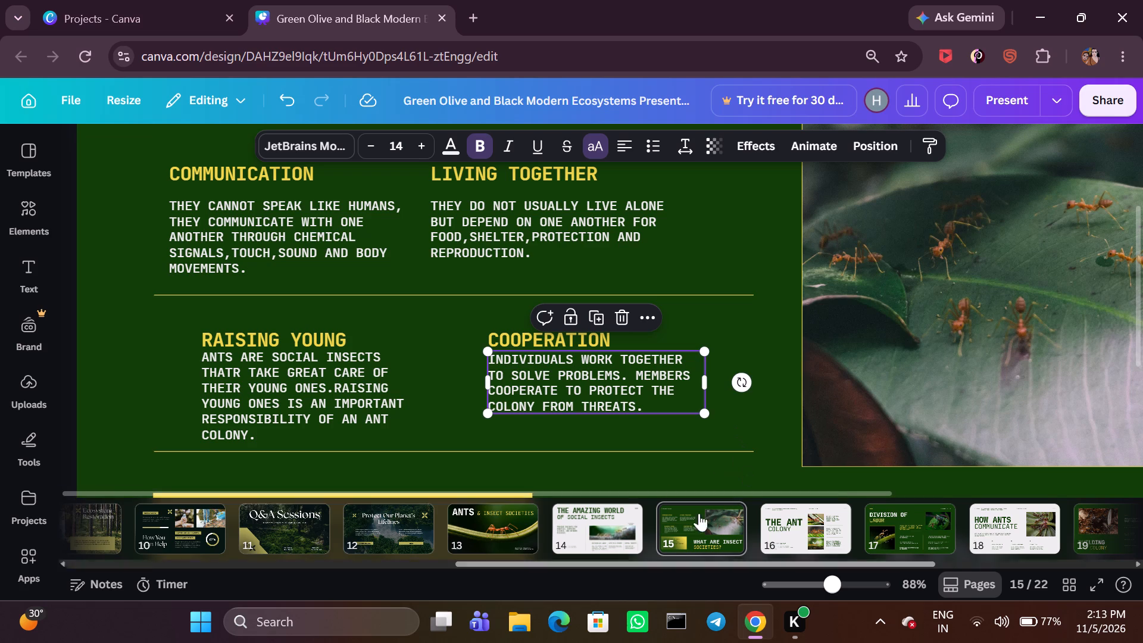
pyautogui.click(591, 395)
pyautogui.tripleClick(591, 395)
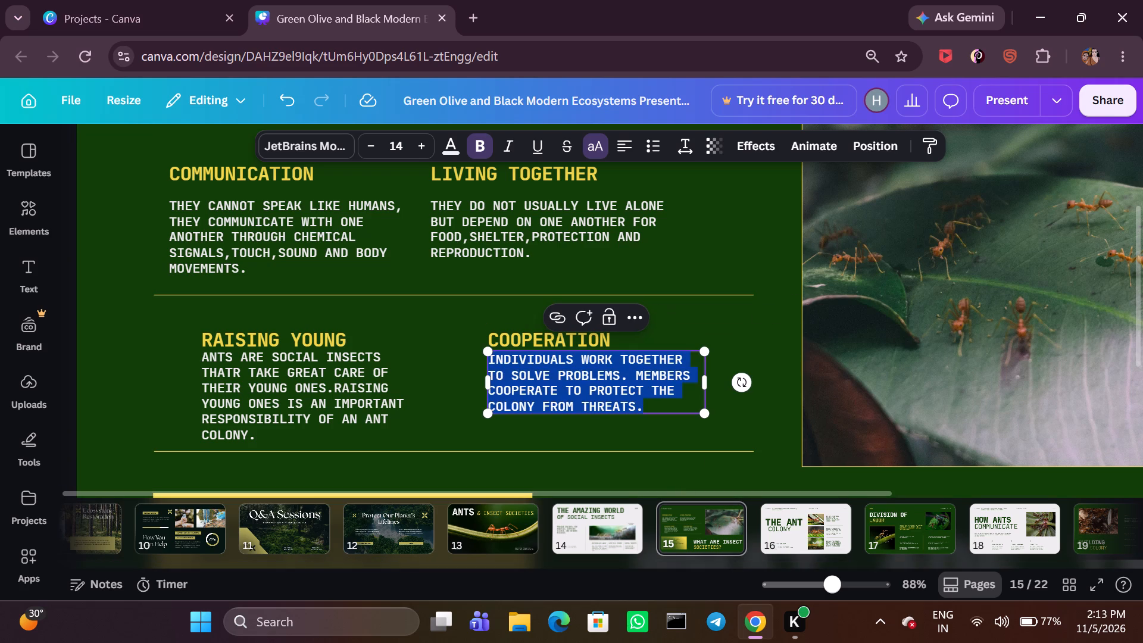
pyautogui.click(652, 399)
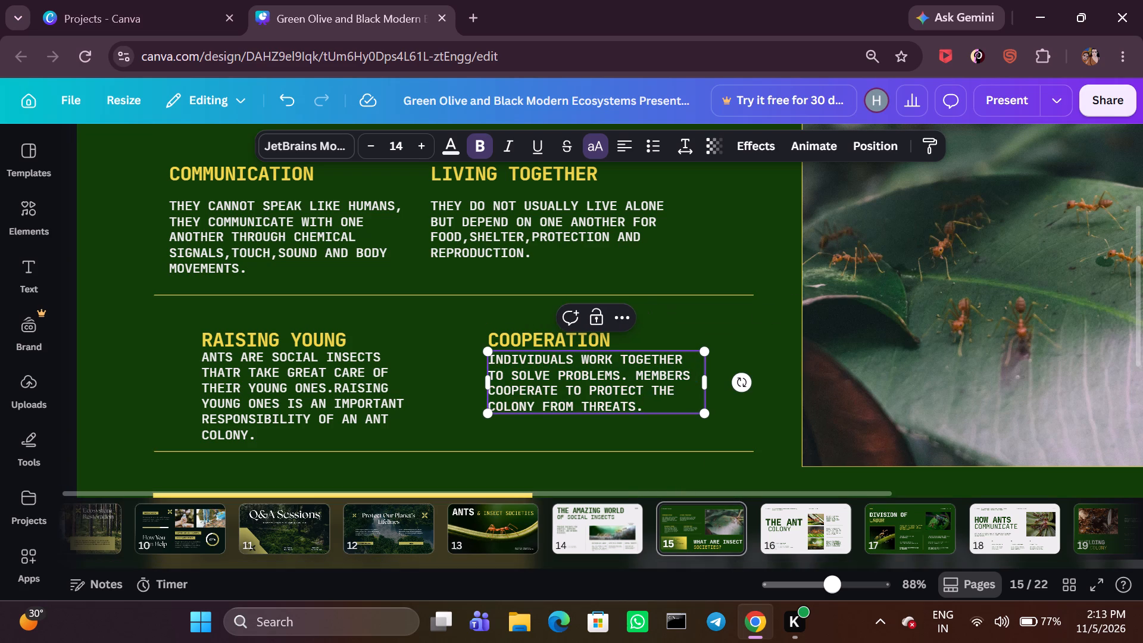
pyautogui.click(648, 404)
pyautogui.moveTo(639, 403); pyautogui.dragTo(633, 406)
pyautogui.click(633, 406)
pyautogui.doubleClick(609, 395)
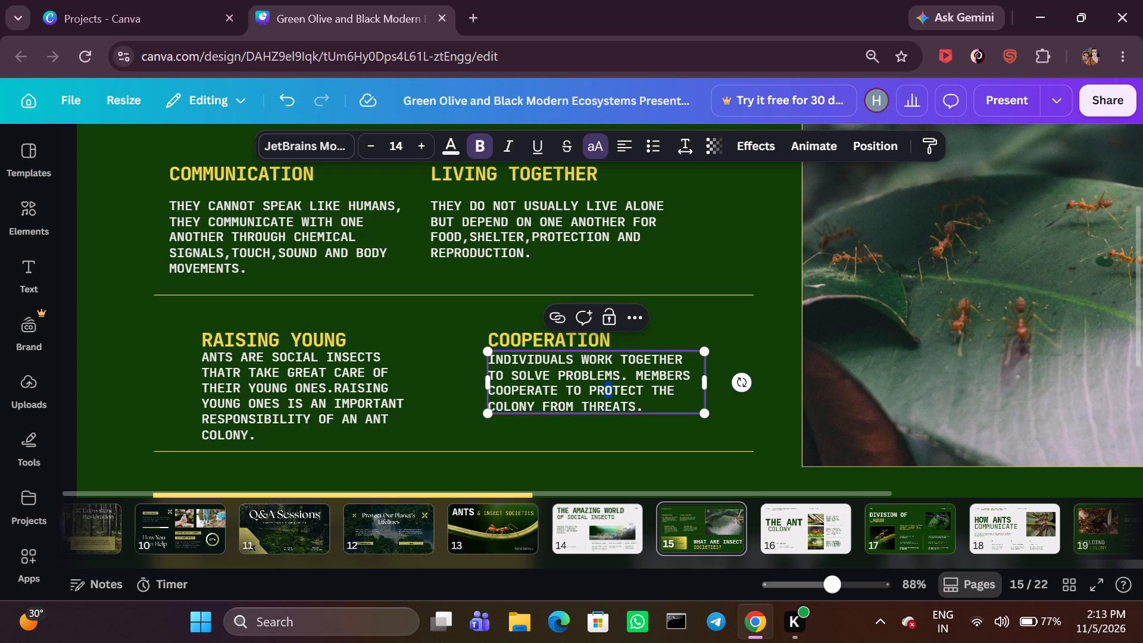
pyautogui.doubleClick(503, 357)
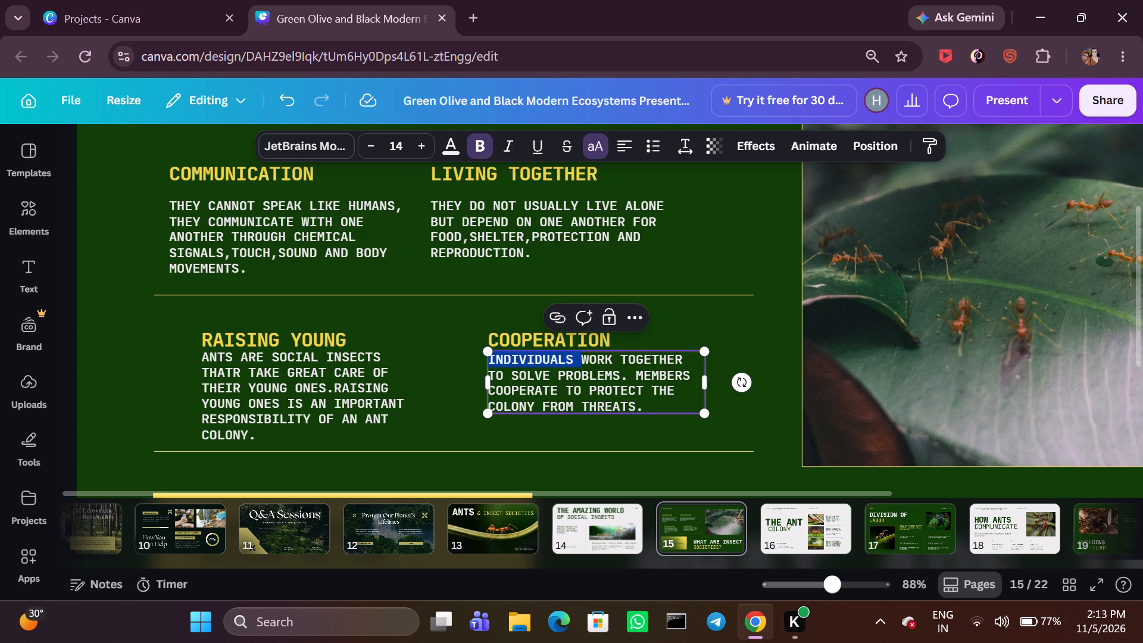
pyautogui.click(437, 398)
# Replace the whole description under page 15's Cooperation heading with the opening words "cooperation means working together".
pyautogui.doubleClick(535, 391)
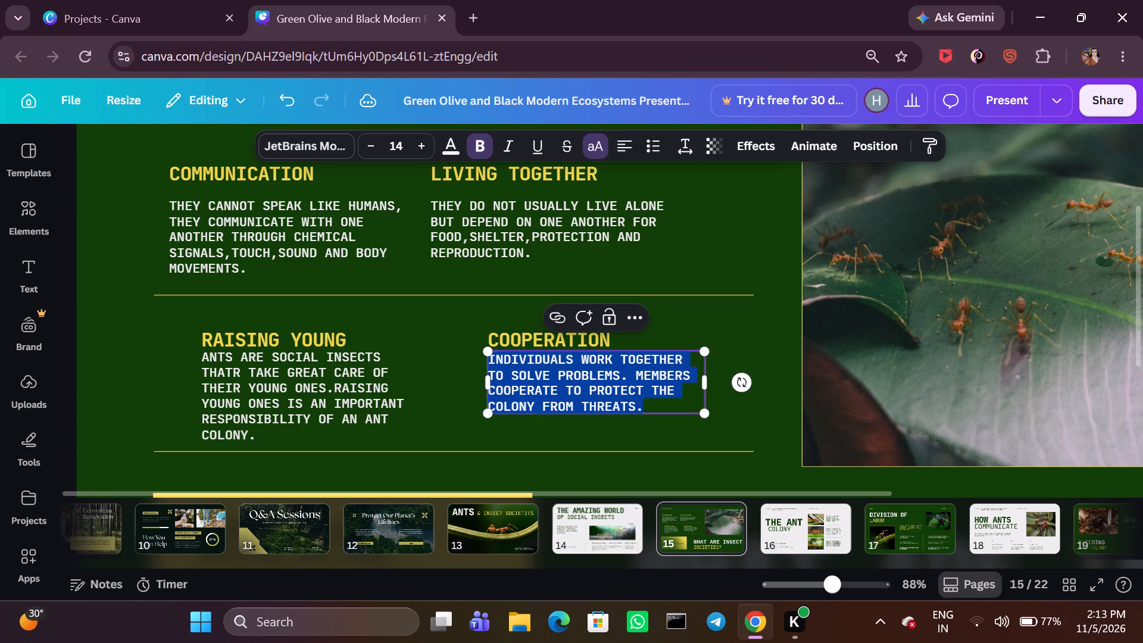
pyautogui.write('coop')
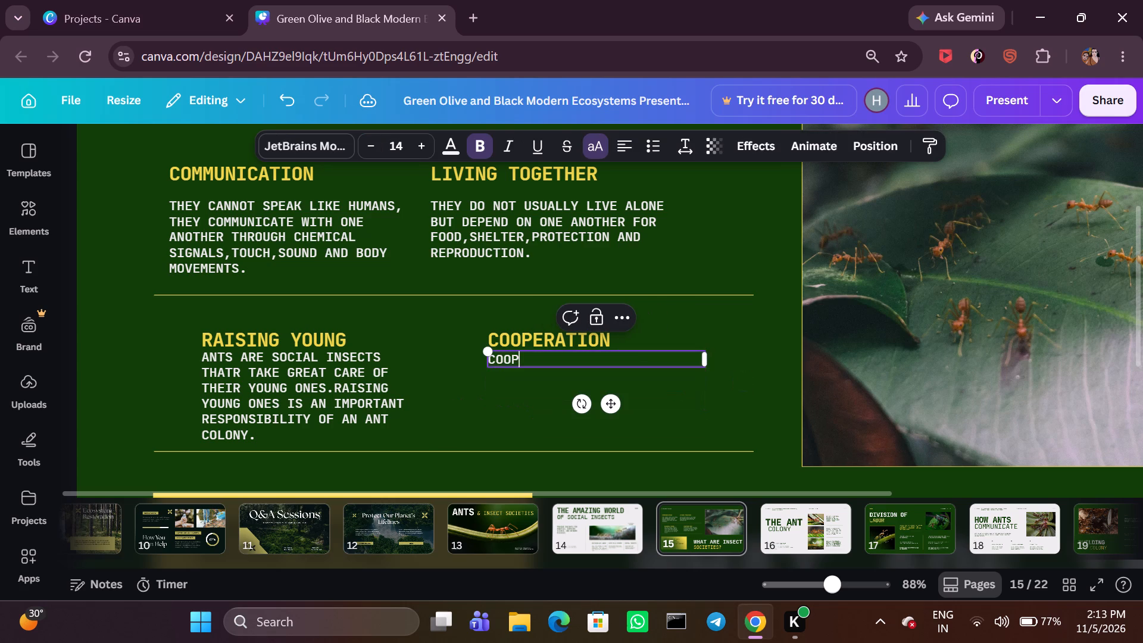
pyautogui.write('erat')
pyautogui.write('ion')
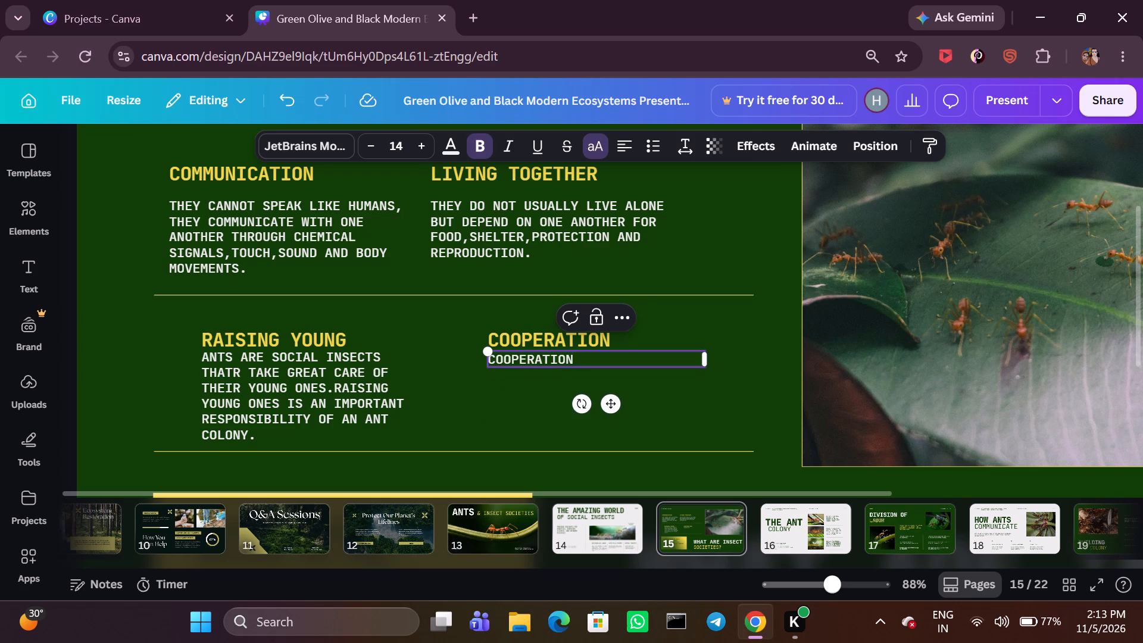
pyautogui.press('space')
pyautogui.write('means')
pyautogui.press('space')
pyautogui.write('working')
pyautogui.press('space')
pyautogui.write('together')
pyautogui.press('space')
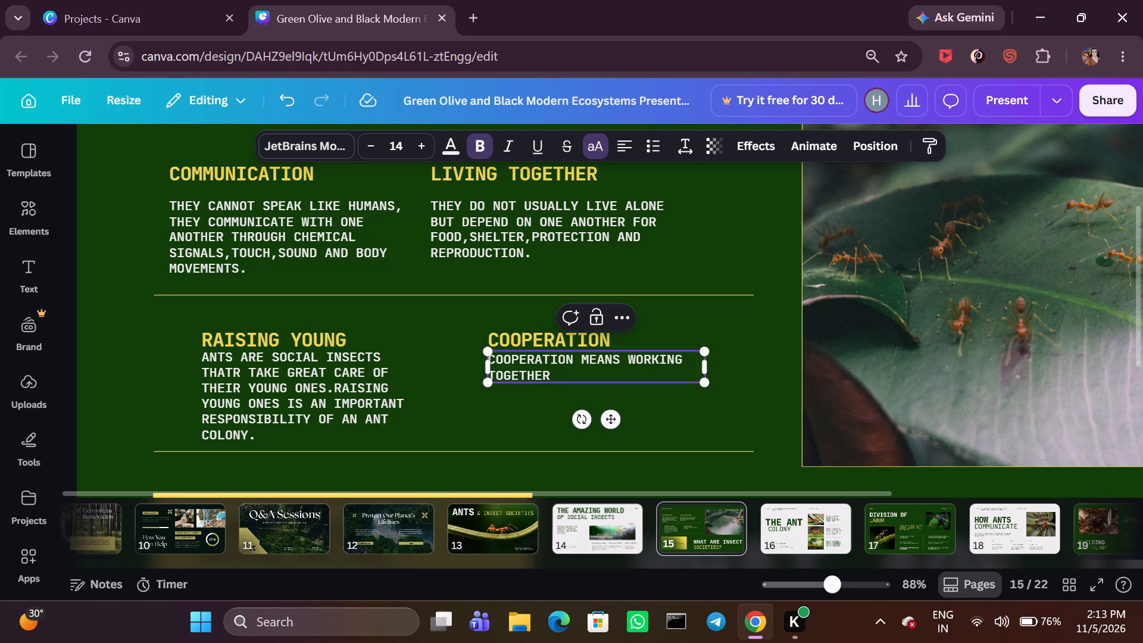
# Complete the first Cooperation sentence with "to achieve a common goal.".
pyautogui.write('to achie')
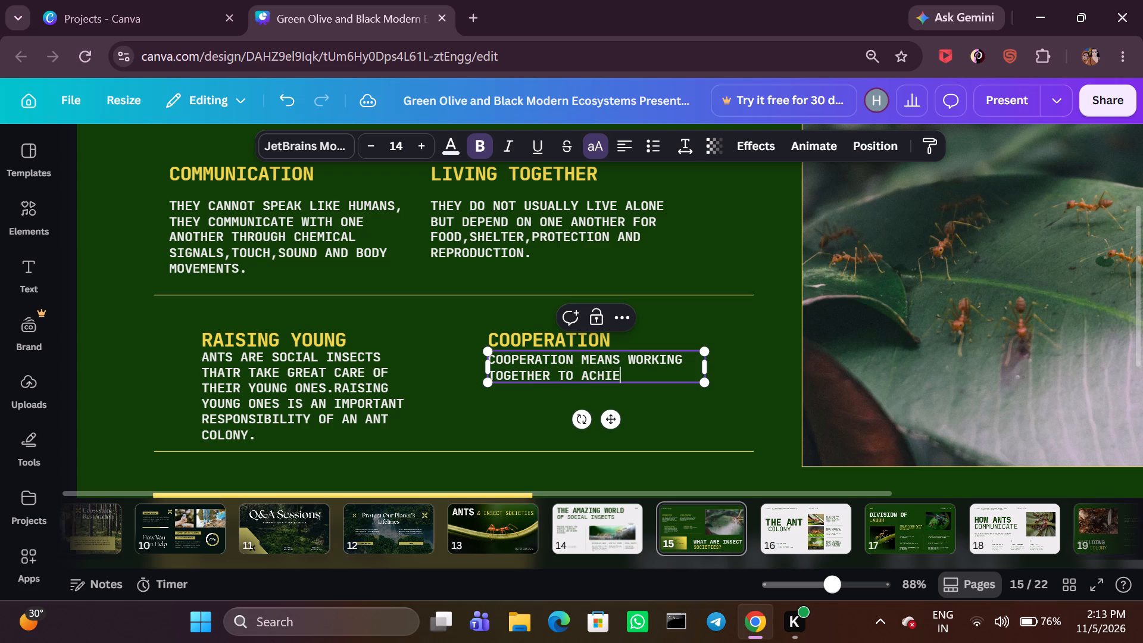
pyautogui.write('ve')
pyautogui.press('space')
pyautogui.write('a common')
pyautogui.press('space')
pyautogui.press('g')
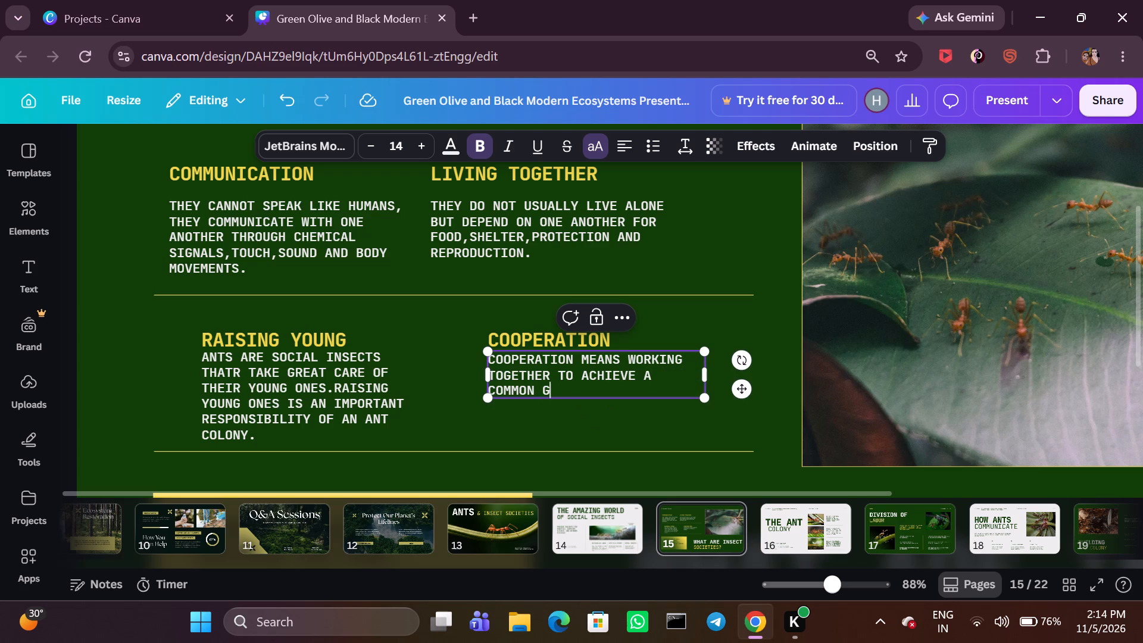
pyautogui.write('oal')
pyautogui.press('space')
pyautogui.press('BackSpace')
pyautogui.press('.')
# Begin the second Cooperation sentence on page 15 with "ants are excellent examples of cooperation".
pyautogui.press('a')
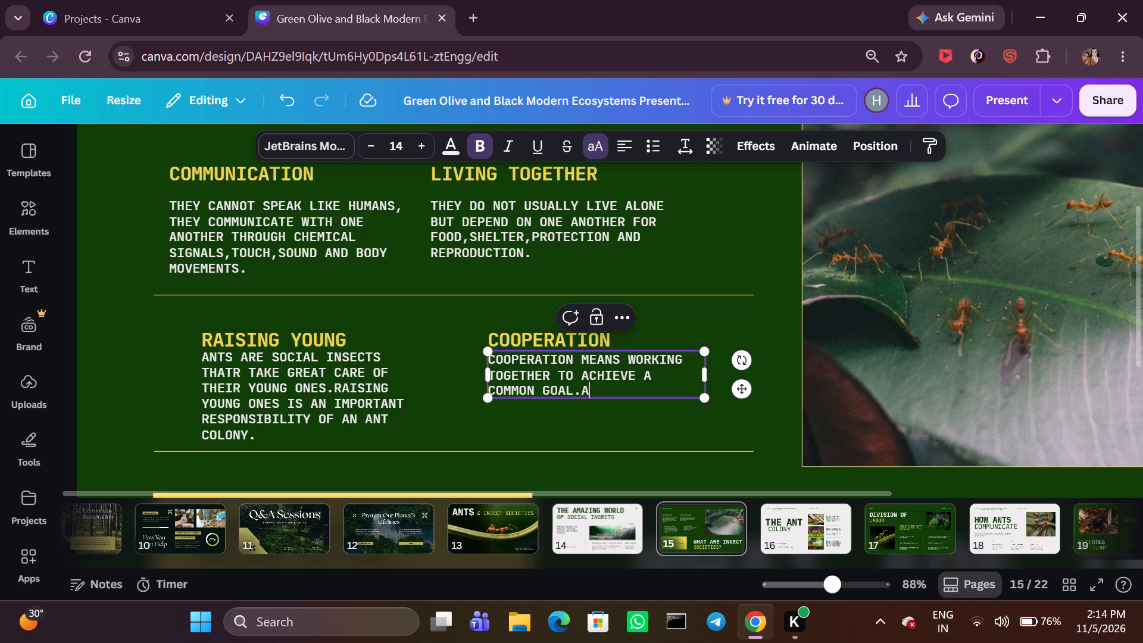
pyautogui.write('nts are exe')
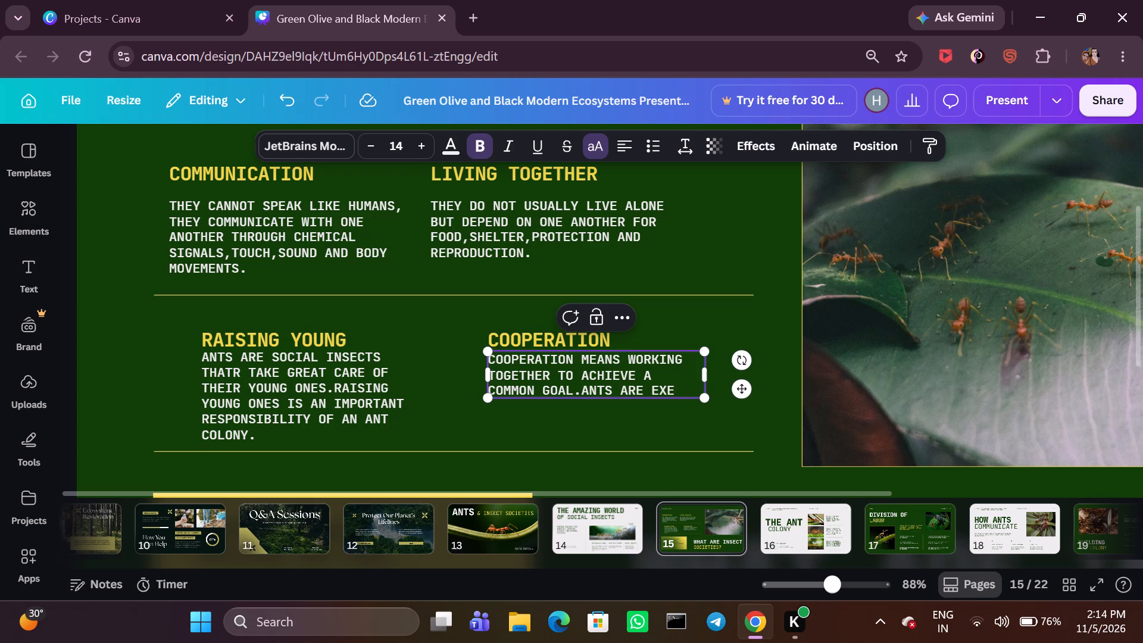
pyautogui.press('BackSpace')
pyautogui.write('cellent')
pyautogui.press('space')
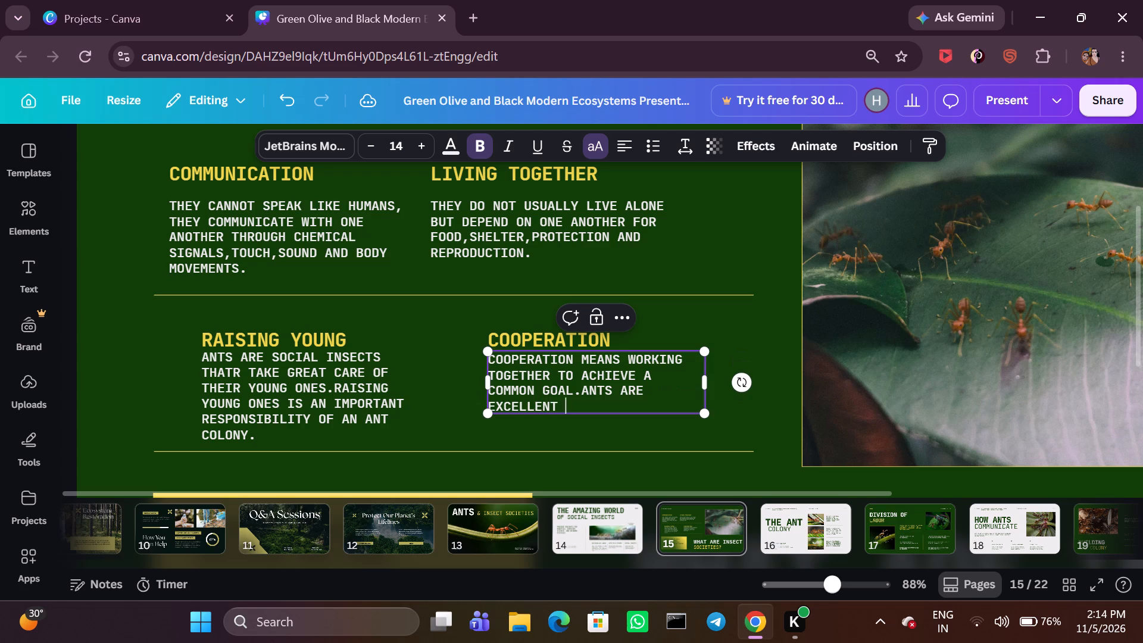
pyautogui.write('exampe')
pyautogui.press('BackSpace')
pyautogui.press('l')
pyautogui.press('e')
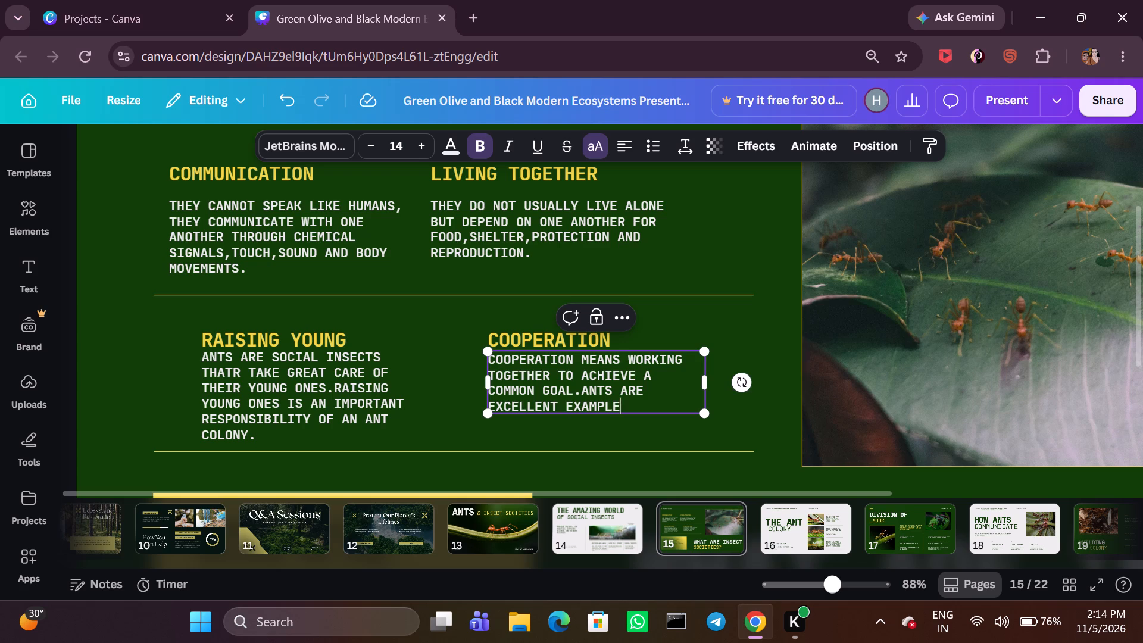
pyautogui.write('s of')
pyautogui.press('space')
pyautogui.write('coo')
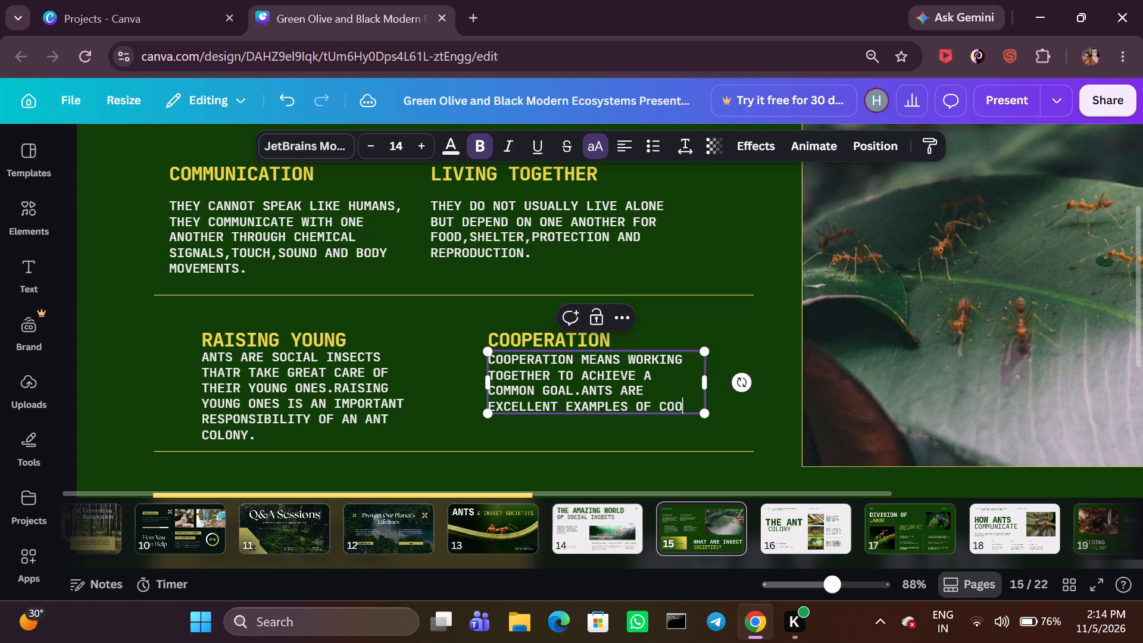
pyautogui.write('per')
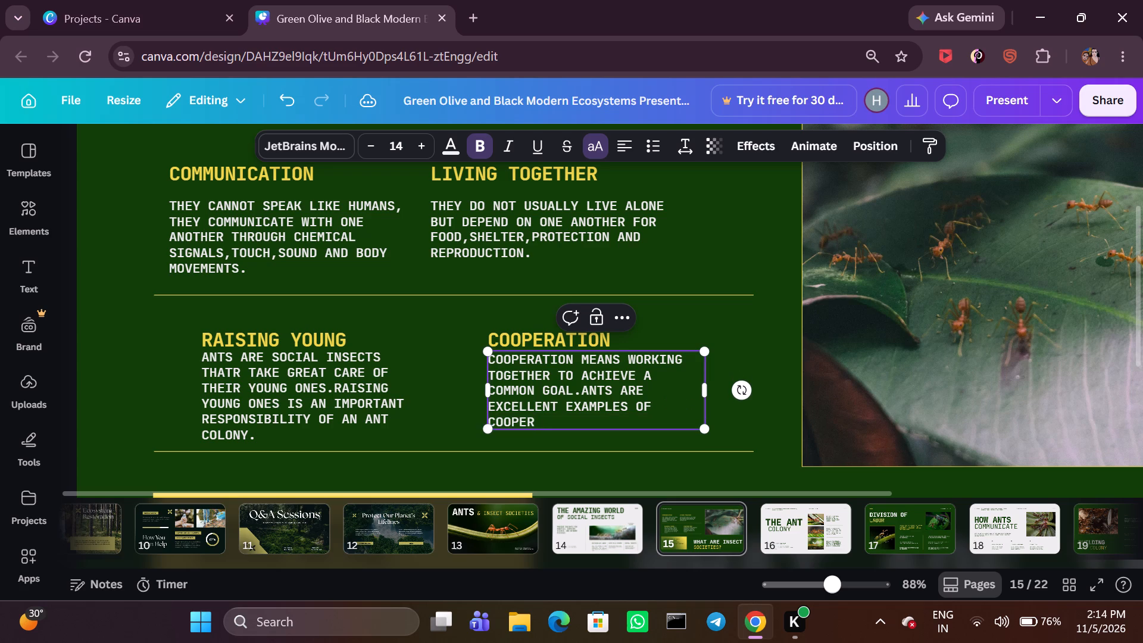
pyautogui.write('ati')
pyautogui.write('on')
pyautogui.press('space')
# Continue the Cooperation sentence with "because they work together", removing the stray space inside "together".
pyautogui.write('be')
pyautogui.write('cause')
pyautogui.press('space')
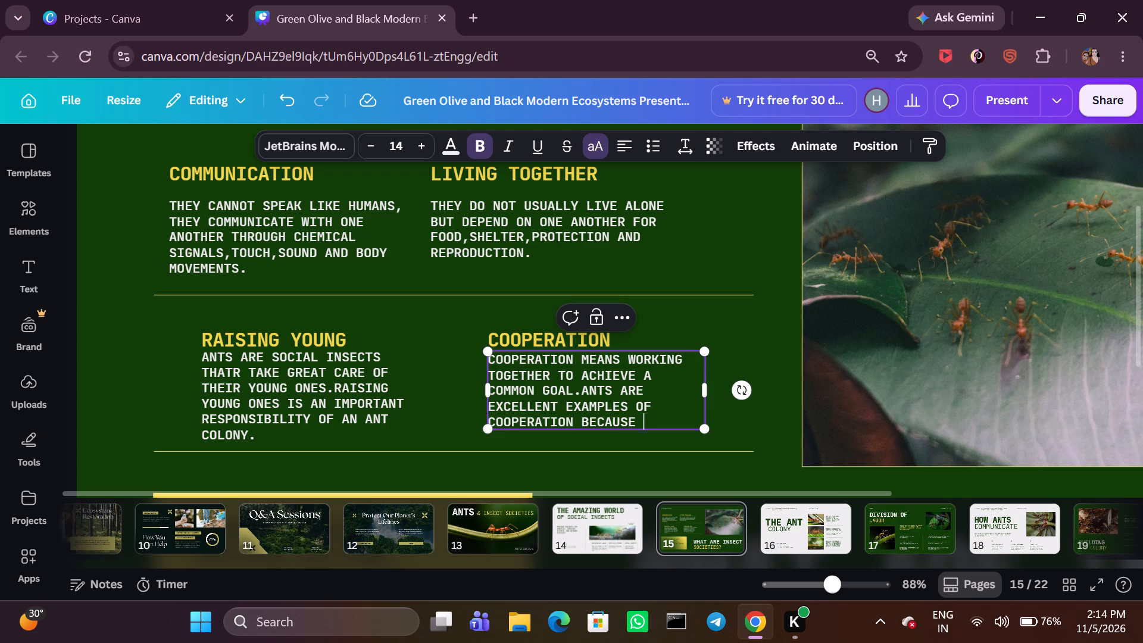
pyautogui.write('they we')
pyautogui.press('BackSpace')
pyautogui.write('or')
pyautogui.press('k')
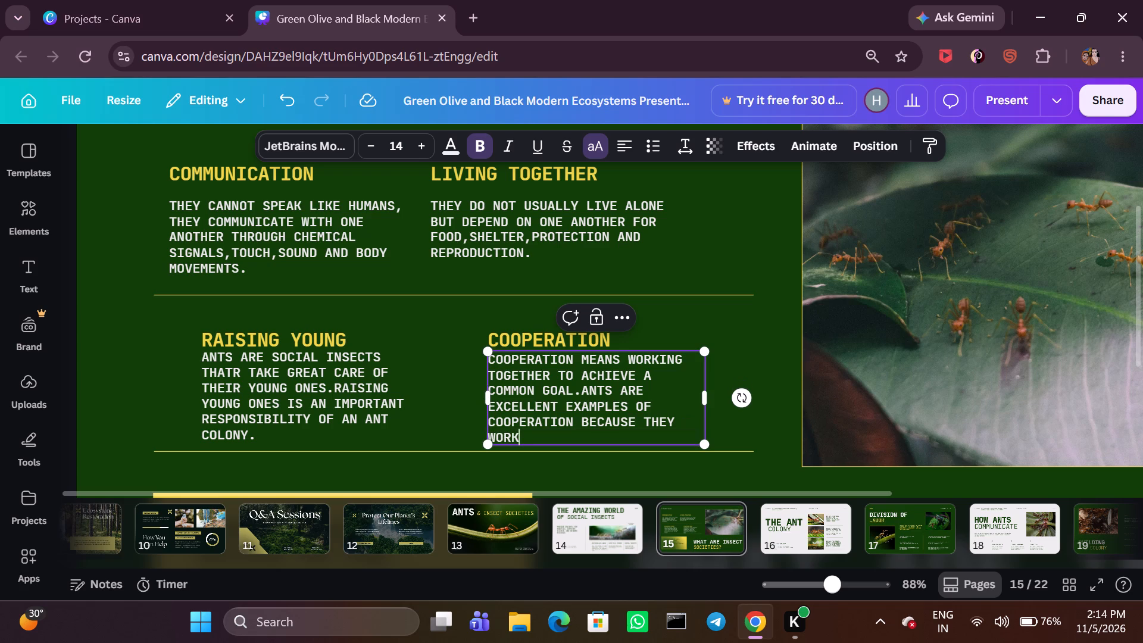
pyautogui.press('space')
pyautogui.write('togh')
pyautogui.press('BackSpace')
pyautogui.write('e ther')
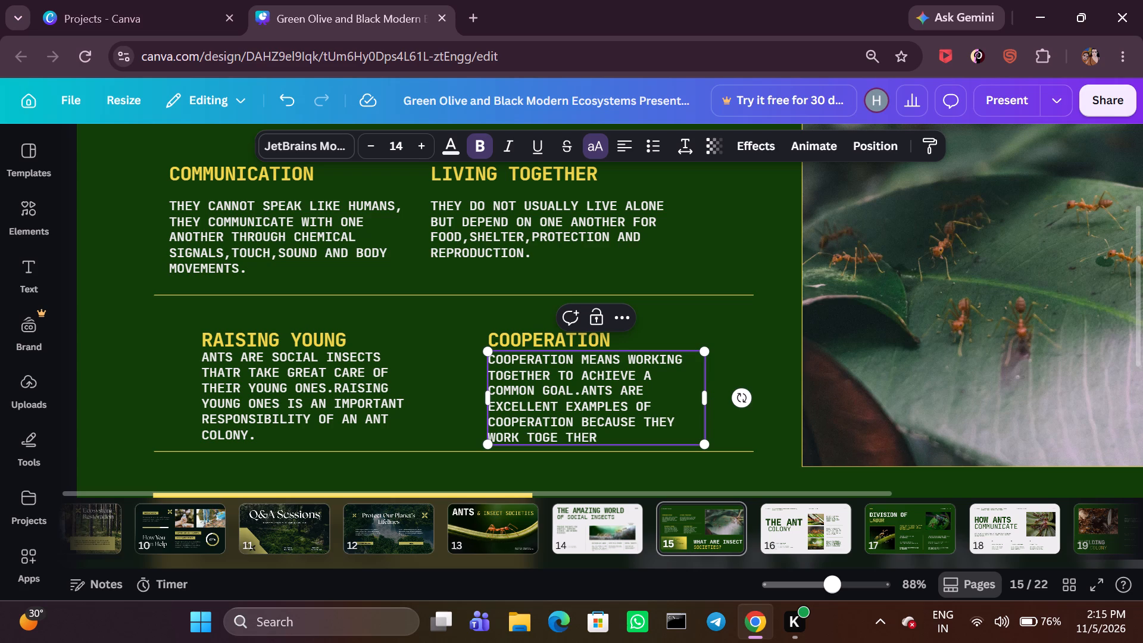
pyautogui.press('Left')
pyautogui.press('Left')
pyautogui.press('Left')
pyautogui.press('Left')
pyautogui.press('BackSpace')
pyautogui.press('Down')
pyautogui.press('Right')
pyautogui.press('Right')
pyautogui.press('Right')
# Extend the Cooperation sentence with "to find food, build nests,".
pyautogui.press('space')
pyautogui.press('t')
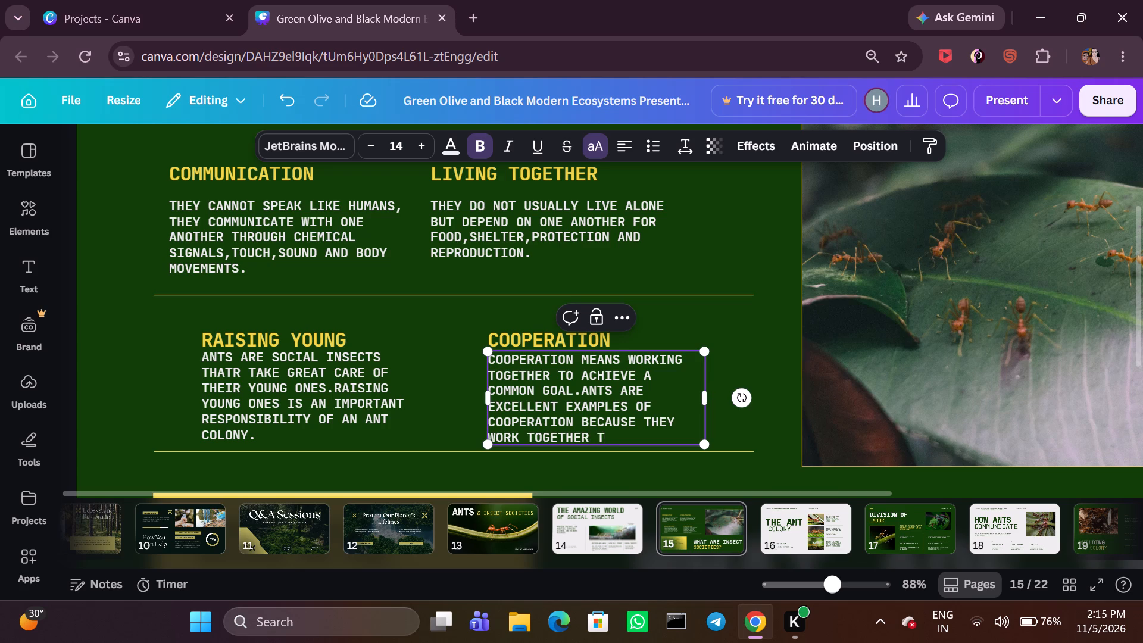
pyautogui.write('o fin')
pyautogui.press('d')
pyautogui.press('space')
pyautogui.write('food')
pyautogui.press('space')
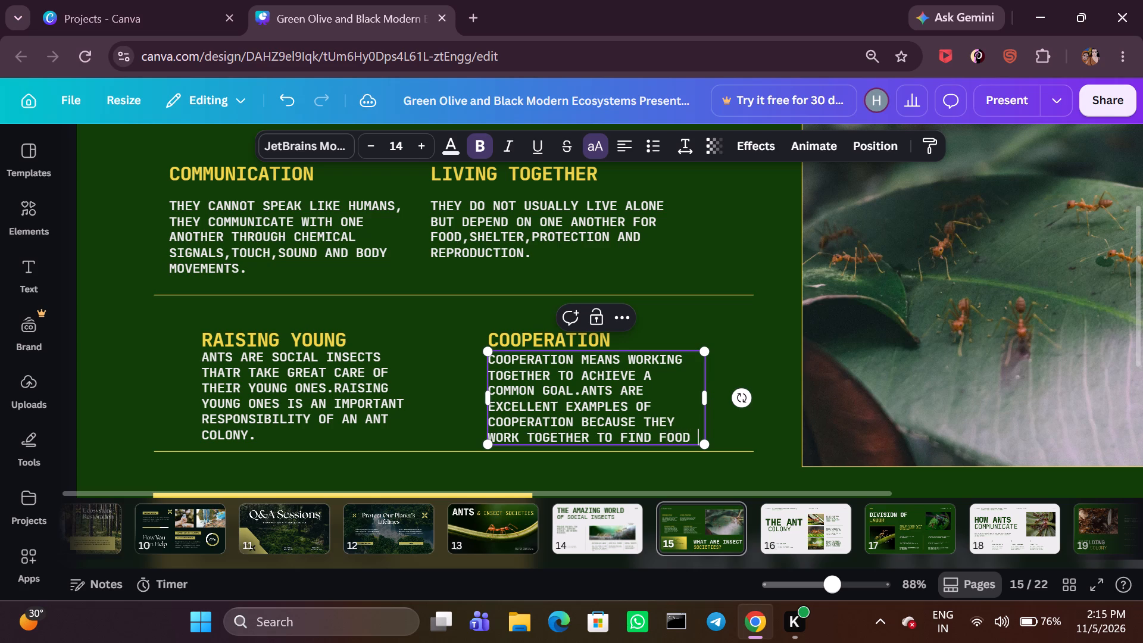
pyautogui.press('BackSpace')
pyautogui.write(',')
pyautogui.press('space')
pyautogui.write('build nest')
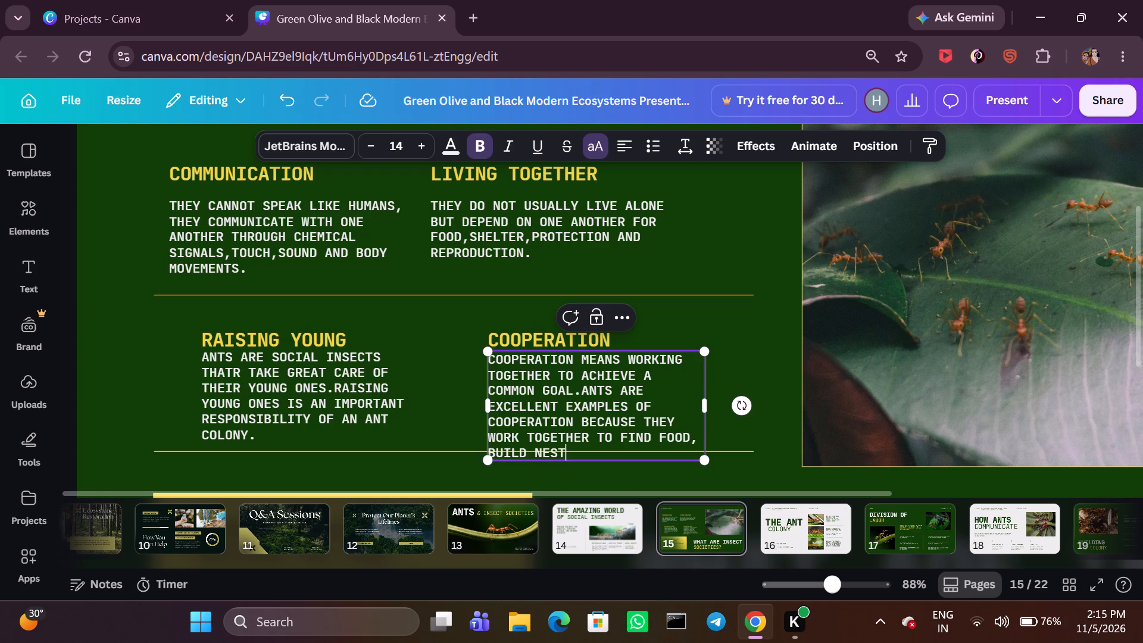
pyautogui.write('s,')
# Continue the second Cooperation sentence on page 15 with "protect their colony".
pyautogui.write('pr')
pyautogui.write('ote')
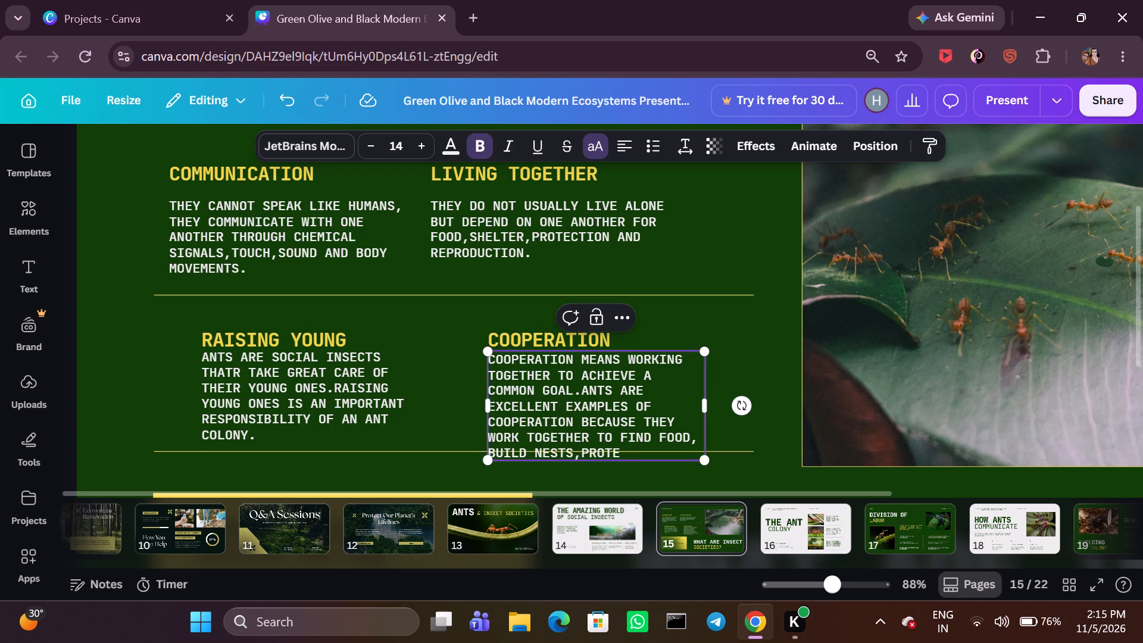
pyautogui.write('ct')
pyautogui.press('space')
pyautogui.write('their')
pyautogui.write('colo')
pyautogui.write('n y')
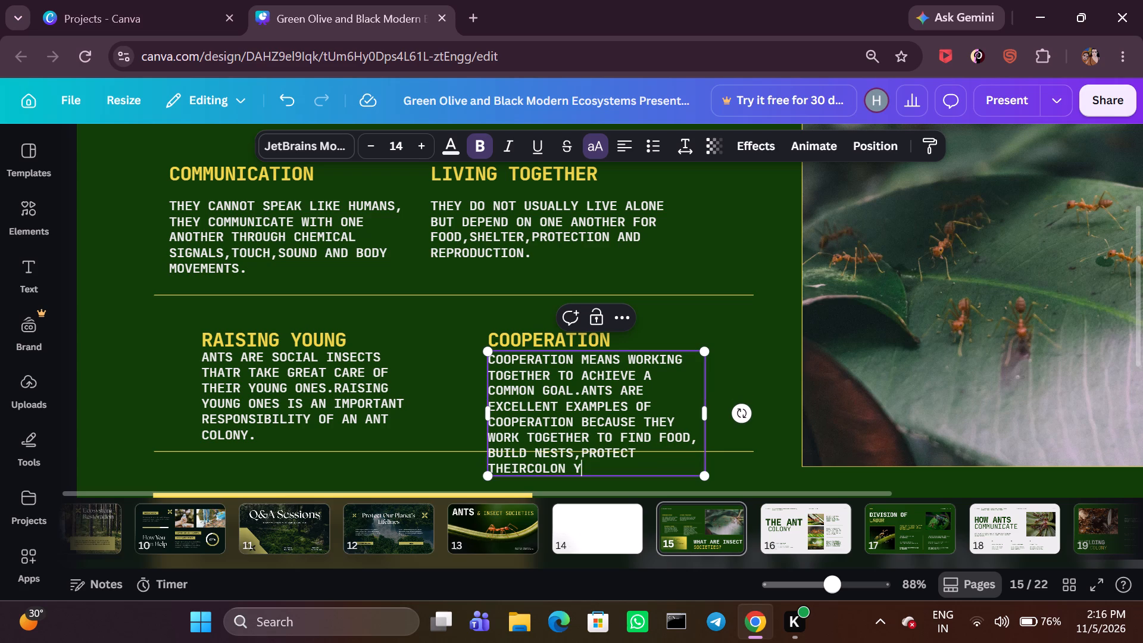
pyautogui.press('BackSpace')
pyautogui.press('BackSpace')
pyautogui.press('space')
pyautogui.press('y')
# Insert the missing space between "their" and "colony" and remove the stray space inside "colony".
pyautogui.press('Left')
pyautogui.press('Left')
pyautogui.press('Left')
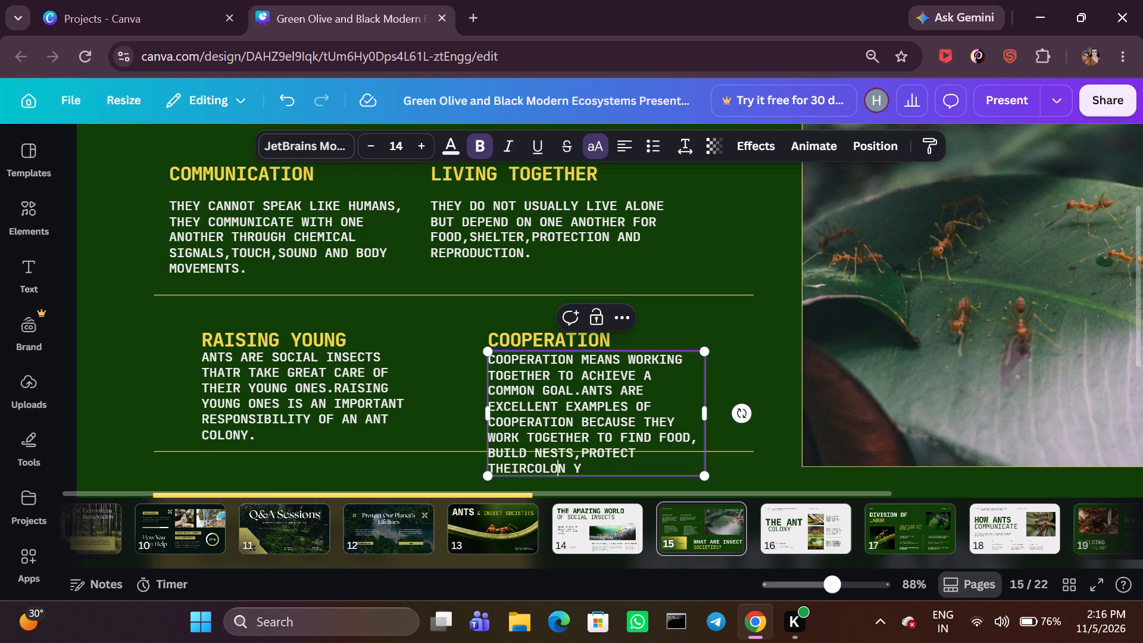
pyautogui.press('Left')
pyautogui.press('Left')
pyautogui.press('Left')
pyautogui.press('Left')
pyautogui.press('space')
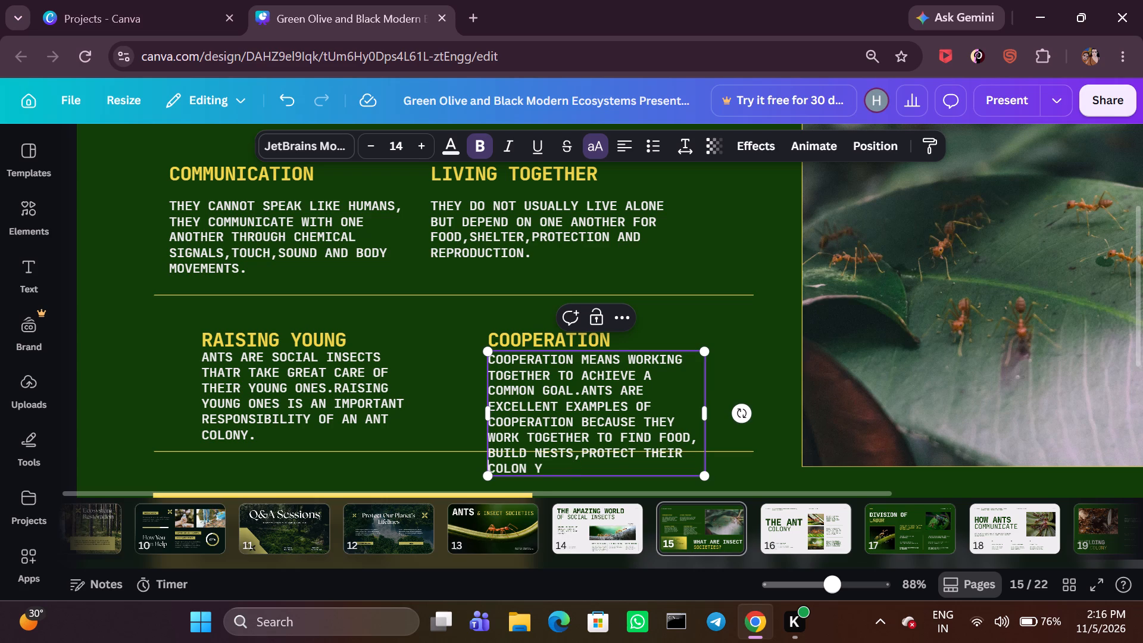
pyautogui.press('Right')
pyautogui.press('Right')
pyautogui.press('Right')
pyautogui.press('Right')
pyautogui.press('Right')
pyautogui.press('Right')
pyautogui.press('BackSpace')
pyautogui.press('Right')
# Complete the second Cooperation sentence with "and raise their young ones." and finish editing the text.
pyautogui.press('space')
pyautogui.press('a')
pyautogui.write('nd raise')
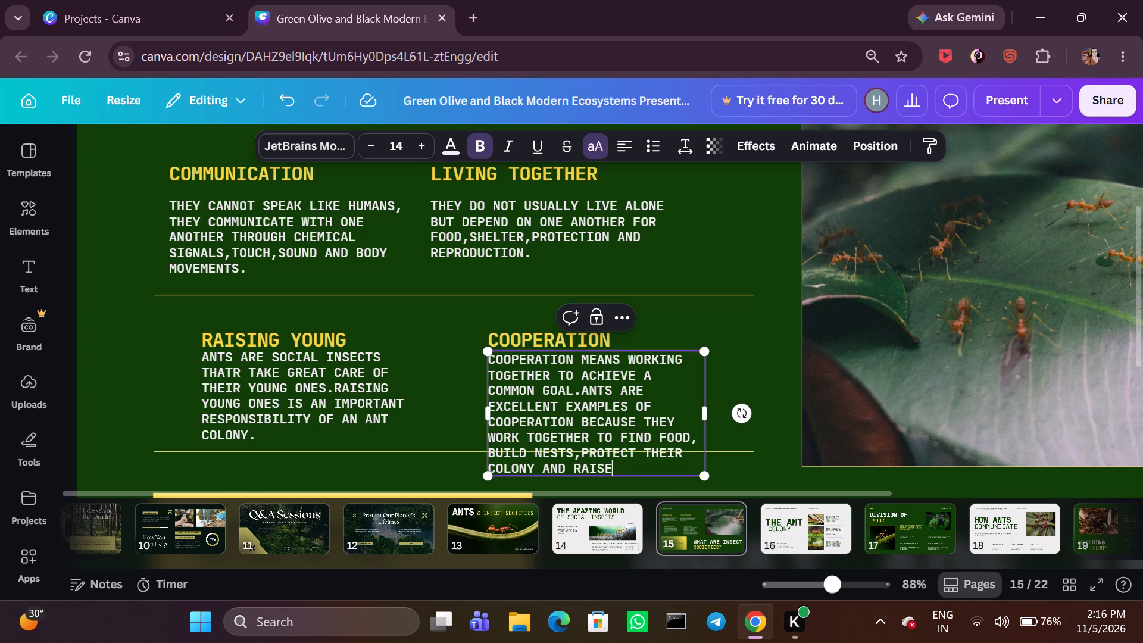
pyautogui.press('space')
pyautogui.write('the')
pyautogui.write('ir')
pyautogui.press('space')
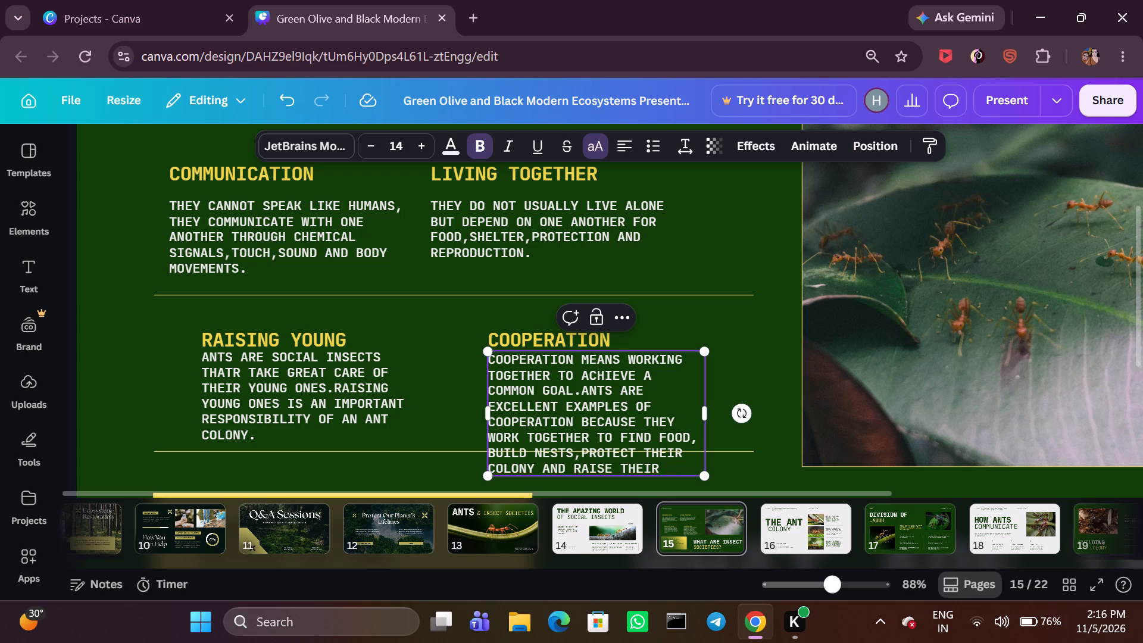
pyautogui.write('young')
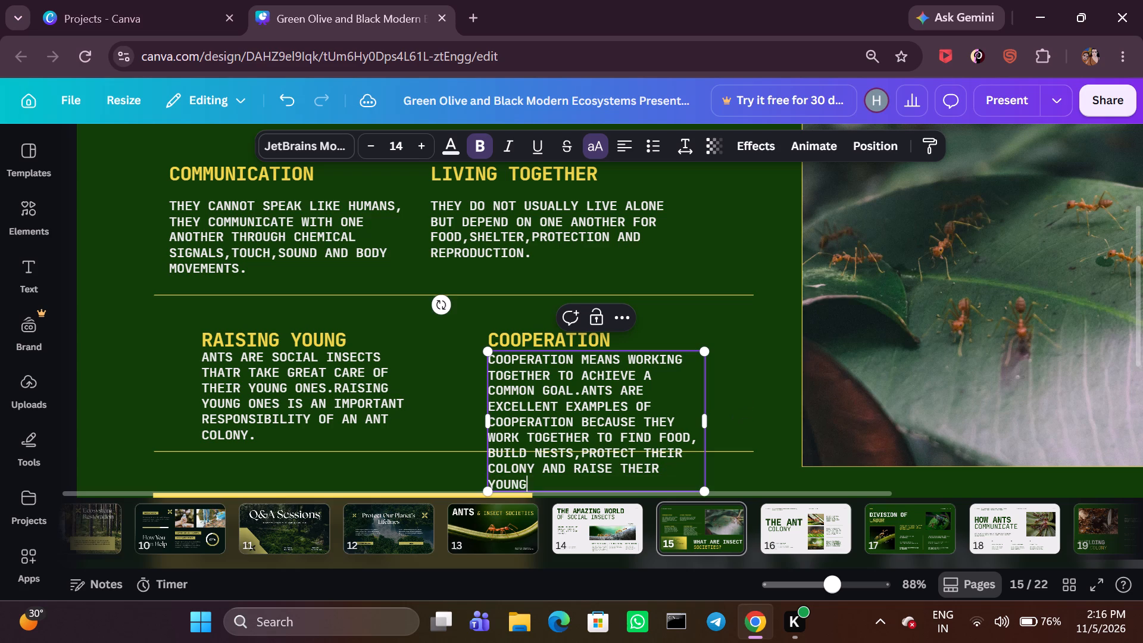
pyautogui.press('space')
pyautogui.write('on')
pyautogui.write('es')
pyautogui.press('.')
pyautogui.press('space')
pyautogui.press('space')
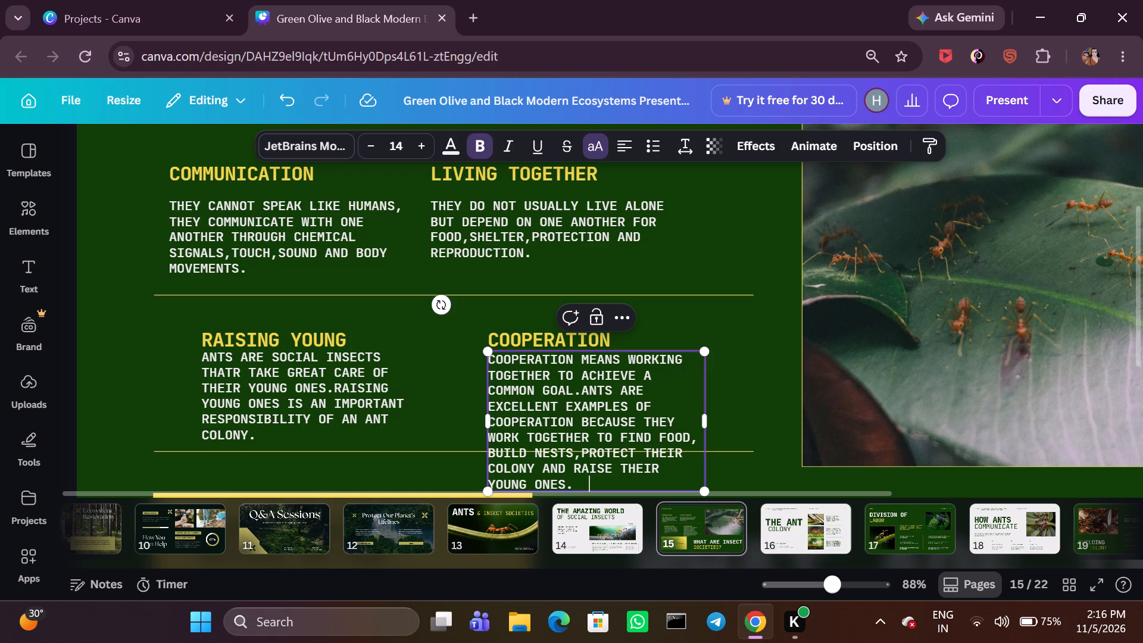
pyautogui.press('space')
pyautogui.click(779, 375)
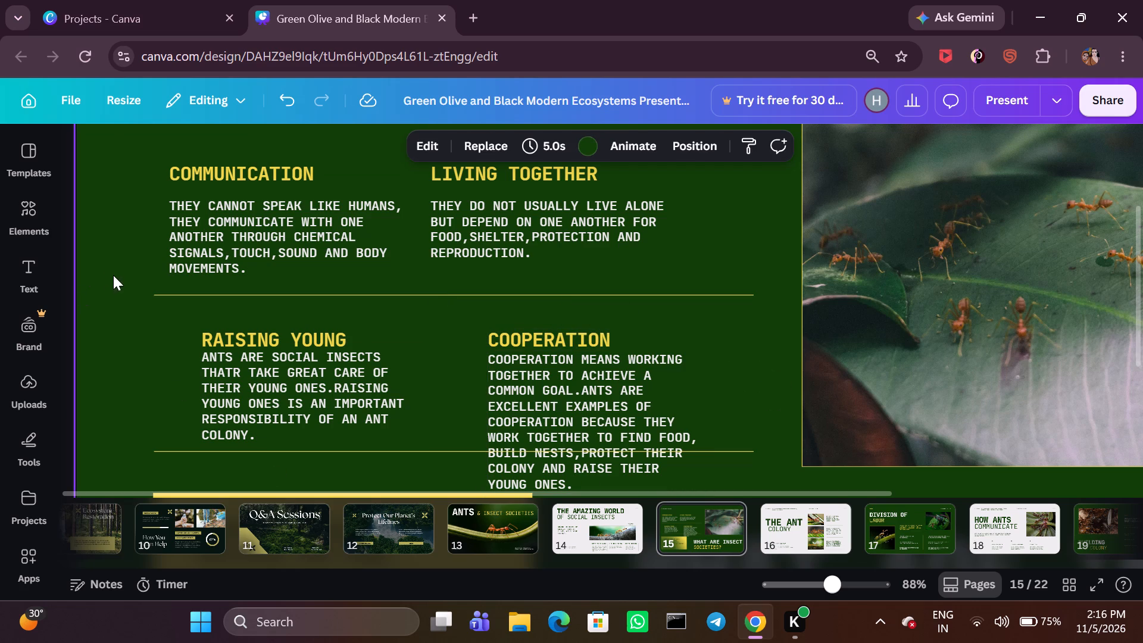
# Move the lower divider line down so it sits just beneath the Cooperation description.
pyautogui.keyDown('ctrl'); pyautogui.scroll(-4, 210, 261); pyautogui.keyUp('ctrl')
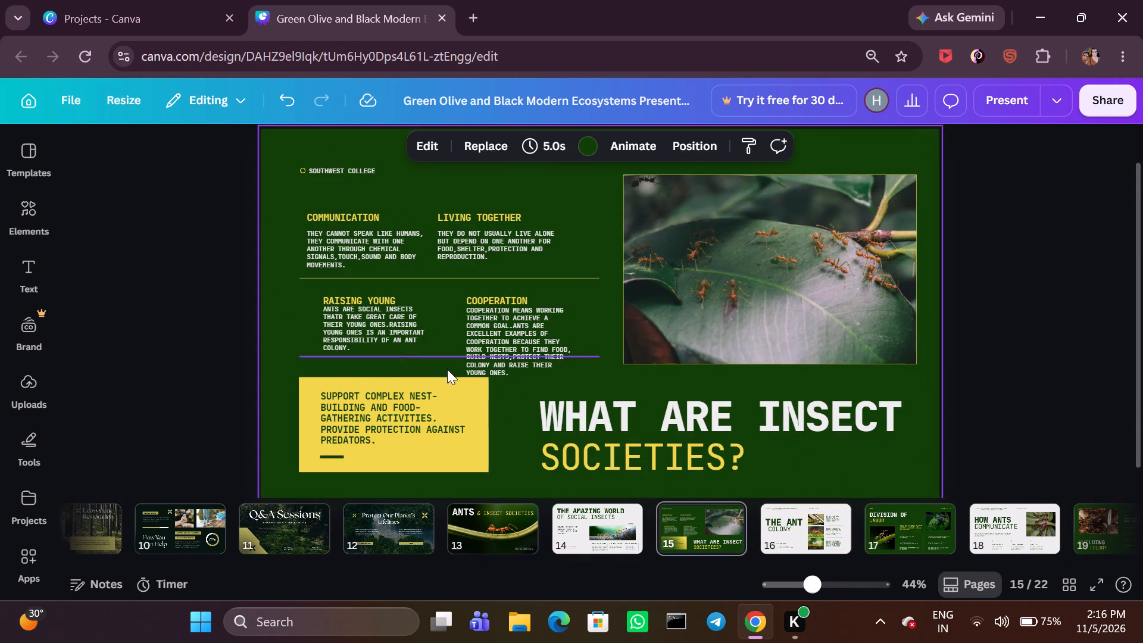
pyautogui.moveTo(428, 355); pyautogui.dragTo(429, 362)
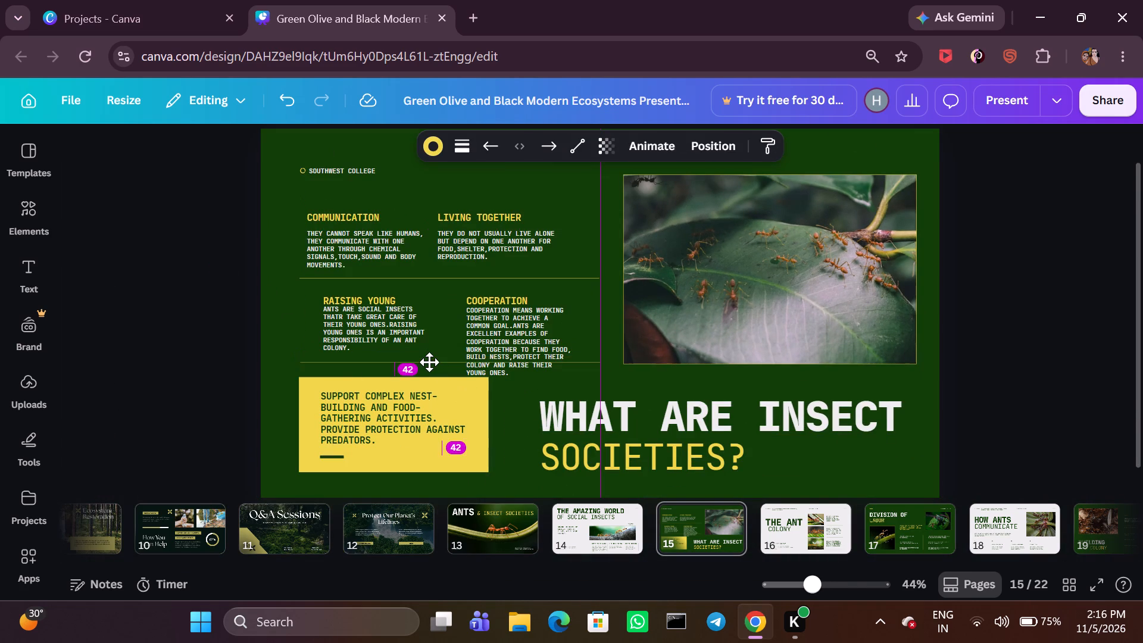
pyautogui.moveTo(429, 362); pyautogui.dragTo(430, 376)
# Move the yellow box down slightly so it clears the lower divider line.
pyautogui.moveTo(407, 461); pyautogui.dragTo(405, 470)
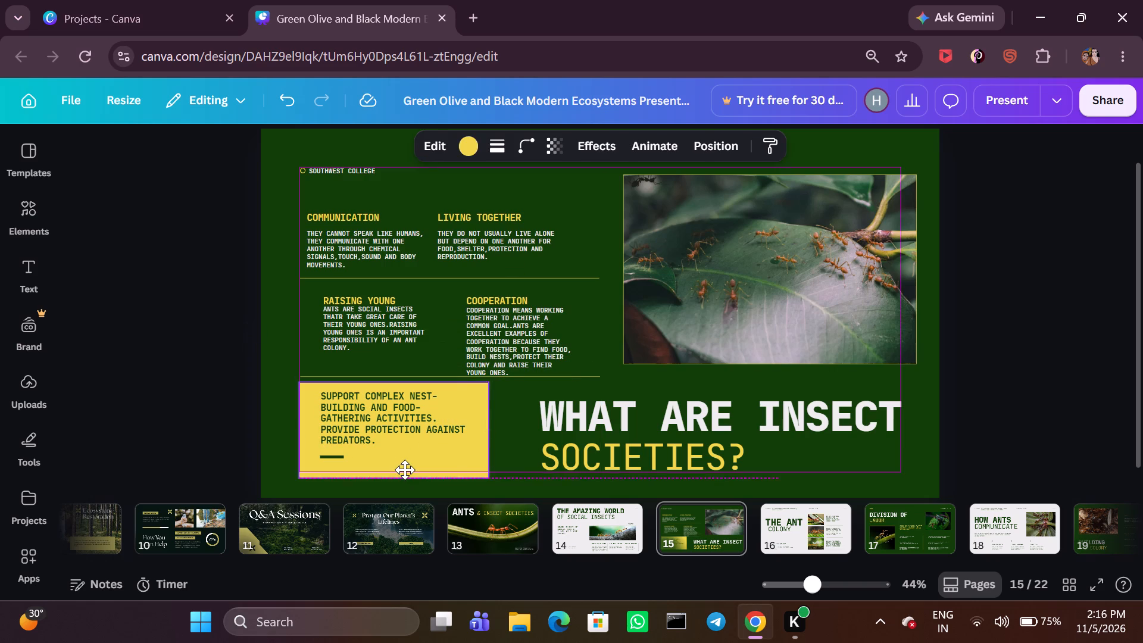
pyautogui.moveTo(405, 470); pyautogui.dragTo(405, 477)
pyautogui.click(396, 423)
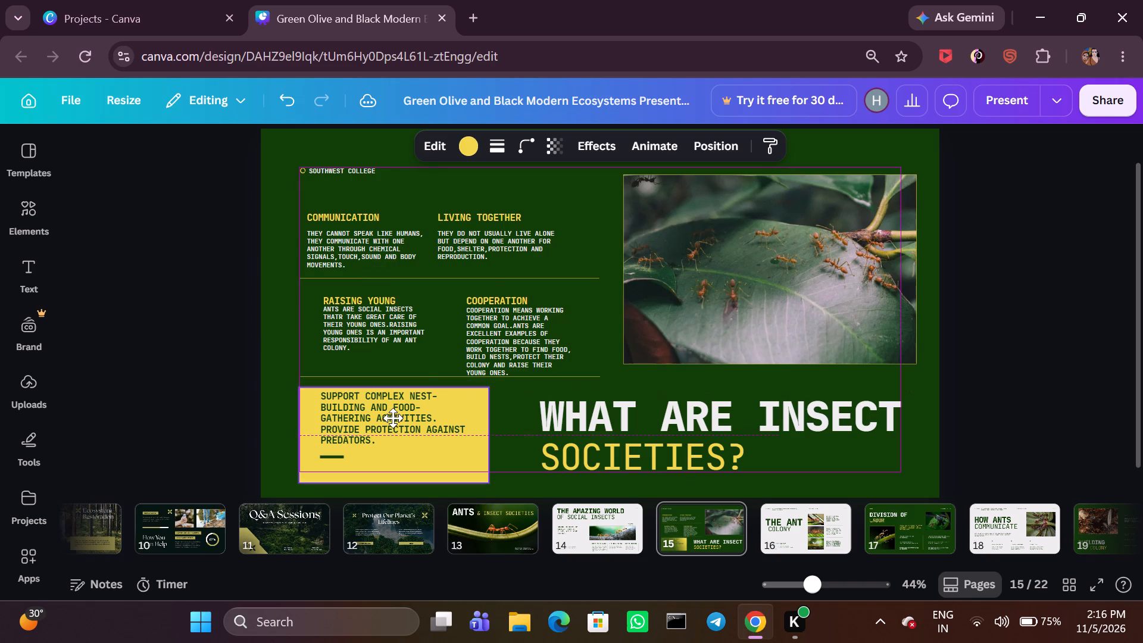
pyautogui.click(393, 420)
pyautogui.click(414, 457)
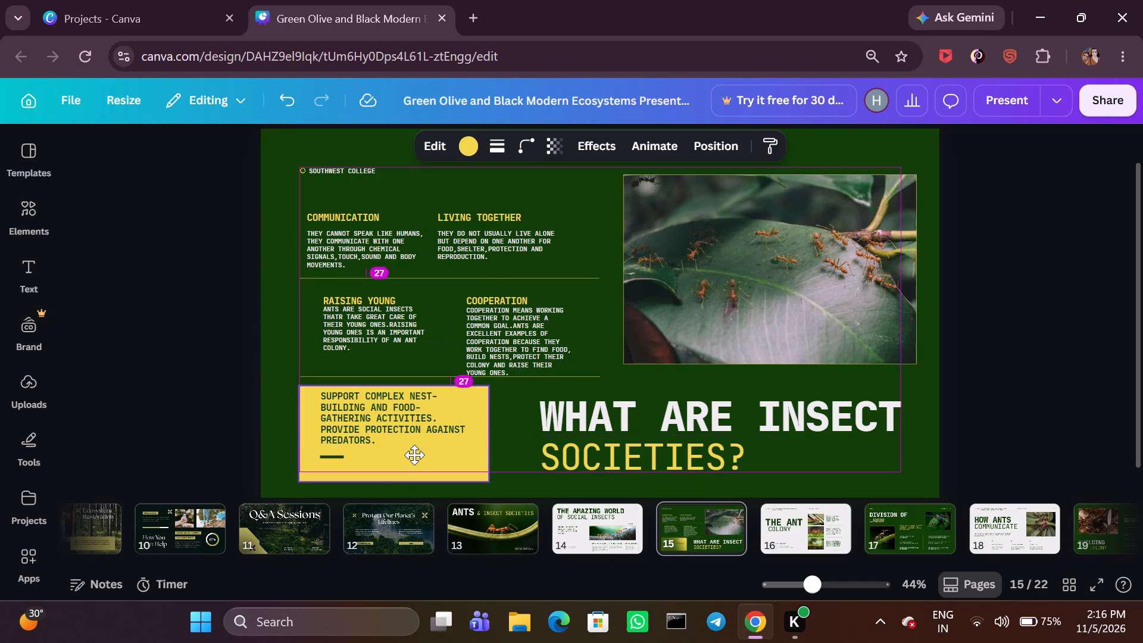
# Move the "Support complex nest-building and food-gathering activities" text down within the yellow box.
pyautogui.moveTo(394, 425); pyautogui.dragTo(394, 433)
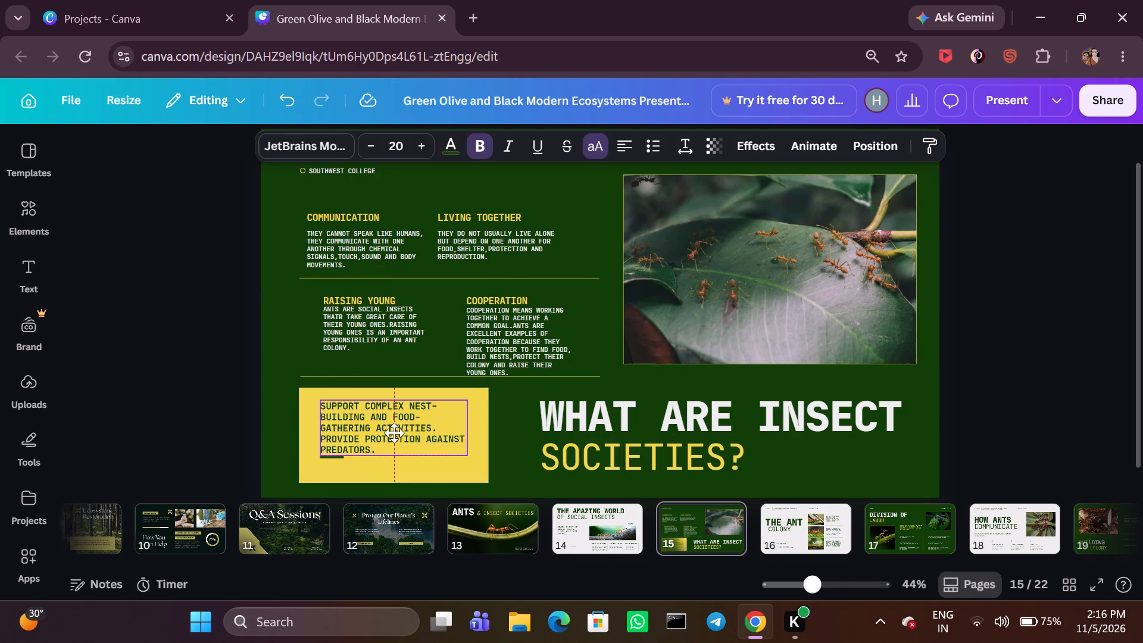
pyautogui.moveTo(394, 433); pyautogui.dragTo(394, 441)
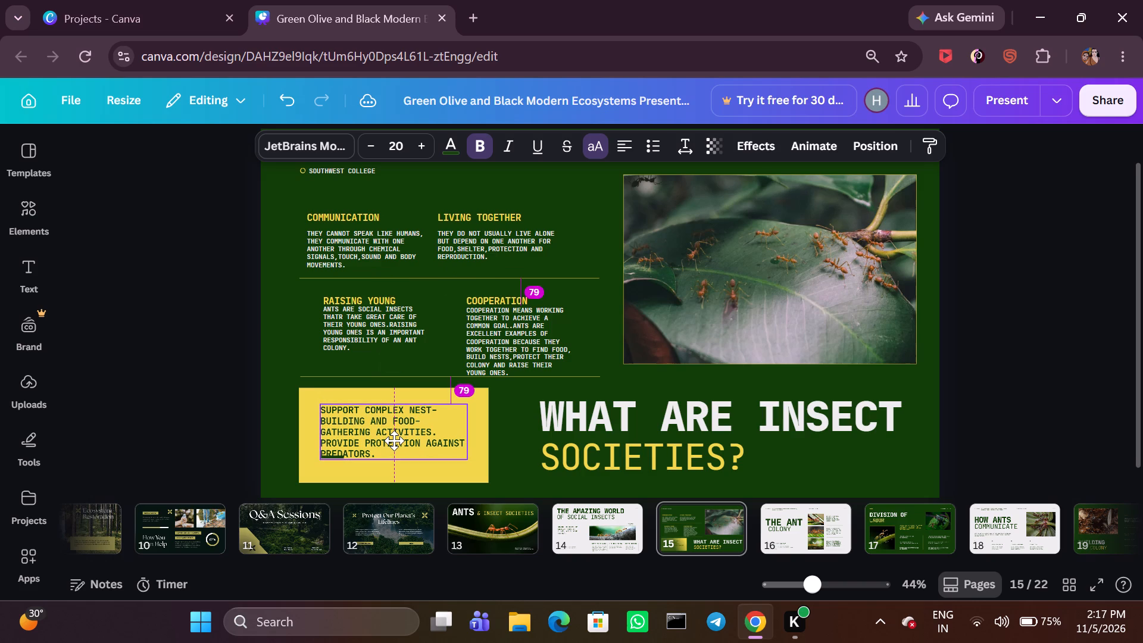
pyautogui.moveTo(394, 441); pyautogui.dragTo(394, 442)
pyautogui.click(336, 457)
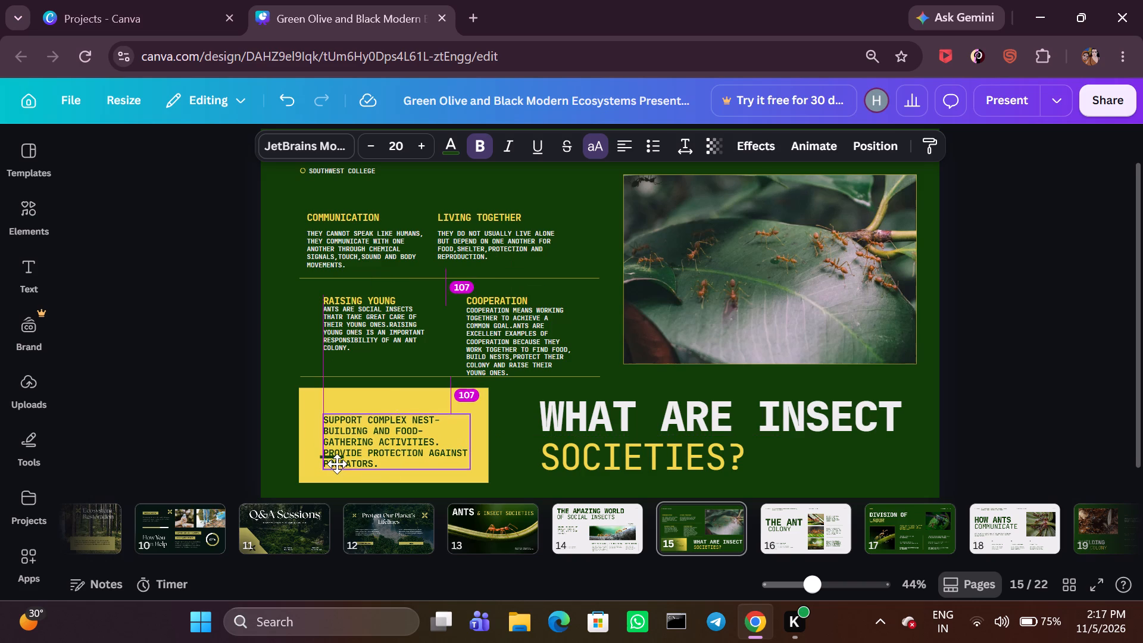
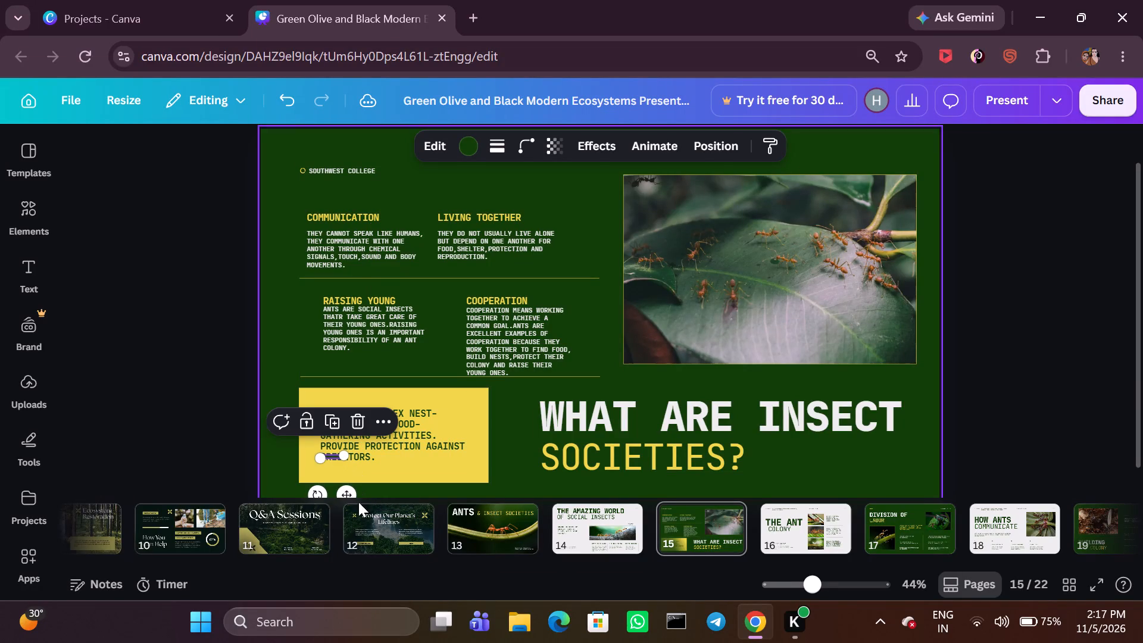
# Move the short green dash in the yellow box down so it sits just beneath the text.
pyautogui.moveTo(349, 492); pyautogui.dragTo(346, 506)
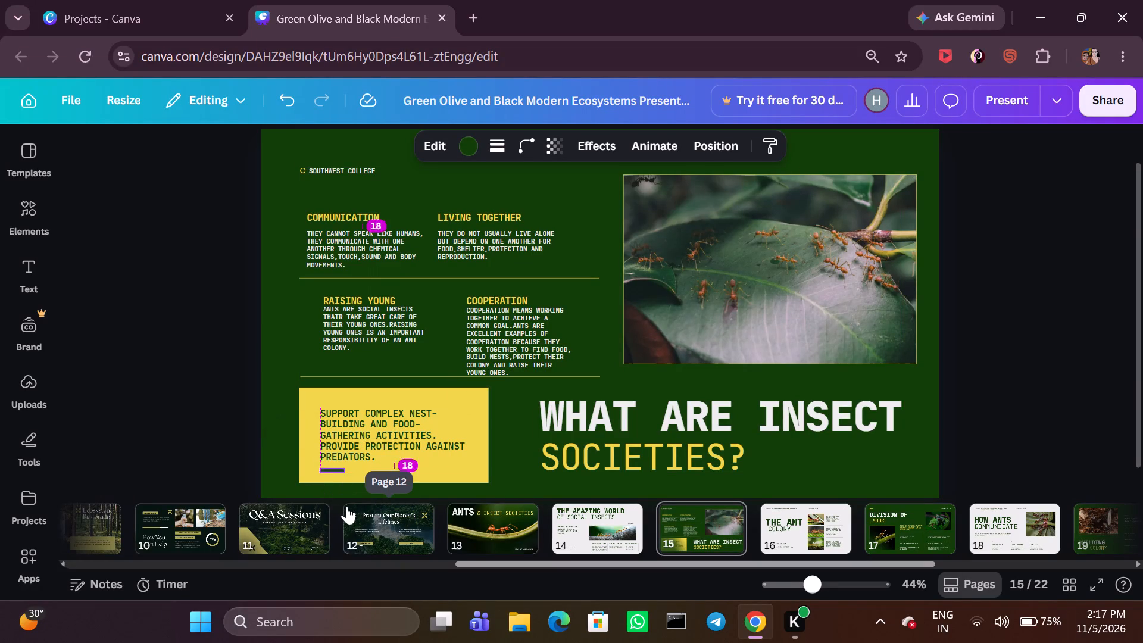
pyautogui.moveTo(346, 506); pyautogui.dragTo(350, 504)
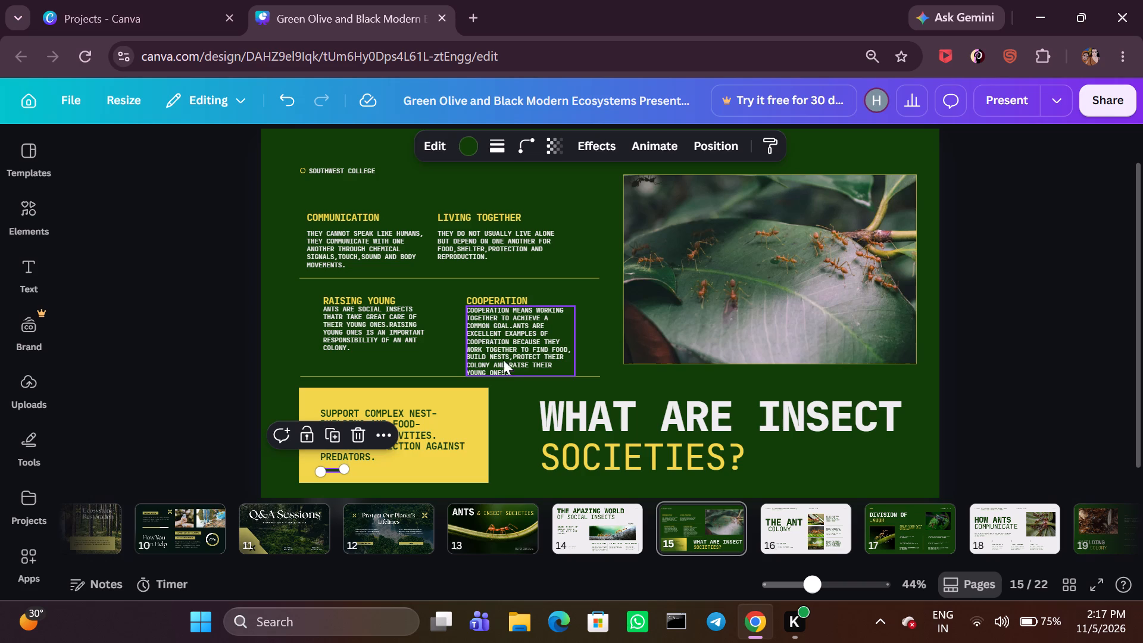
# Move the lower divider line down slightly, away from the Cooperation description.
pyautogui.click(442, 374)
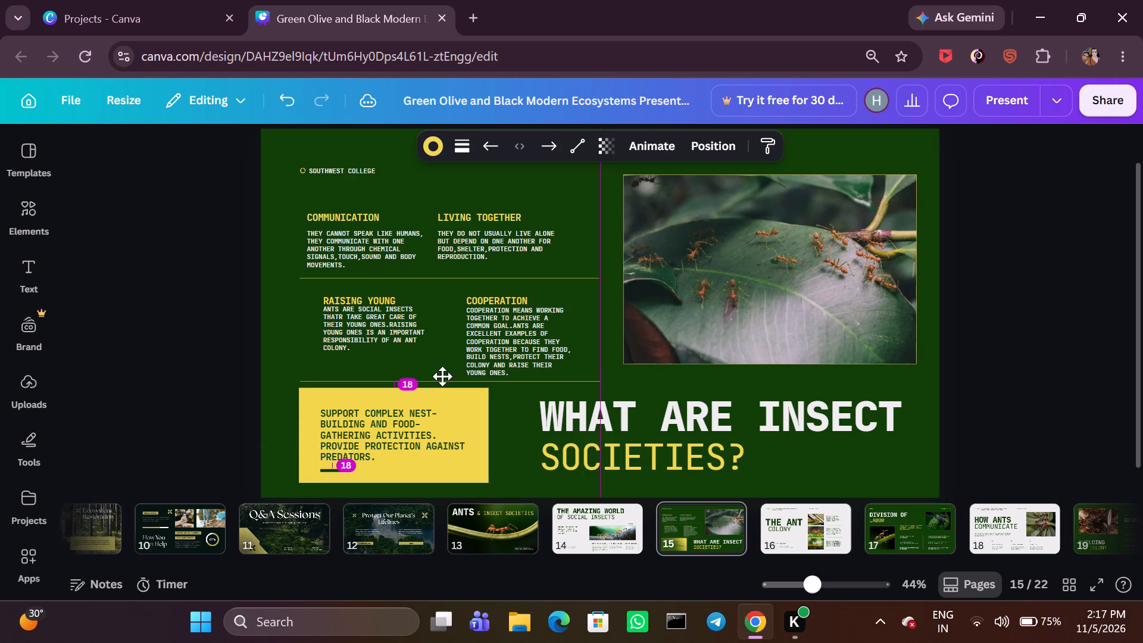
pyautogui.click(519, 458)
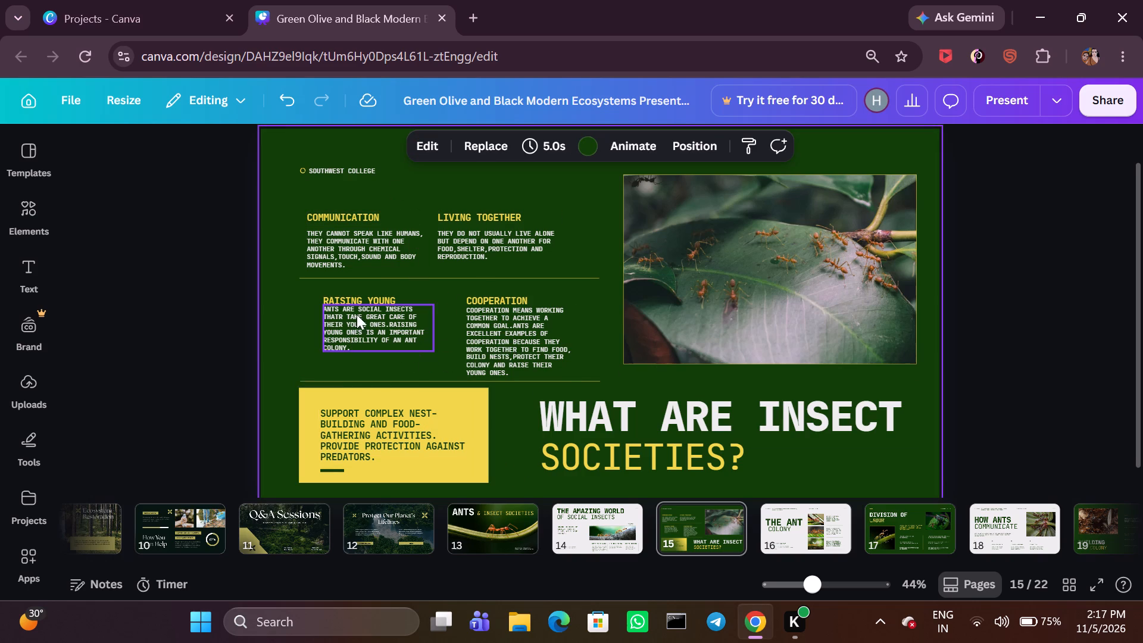
# Align the Raising Young heading and its description with the Communication column's left edge, leaving a small gap between them.
pyautogui.moveTo(359, 298); pyautogui.dragTo(345, 298)
pyautogui.moveTo(371, 313); pyautogui.dragTo(352, 314)
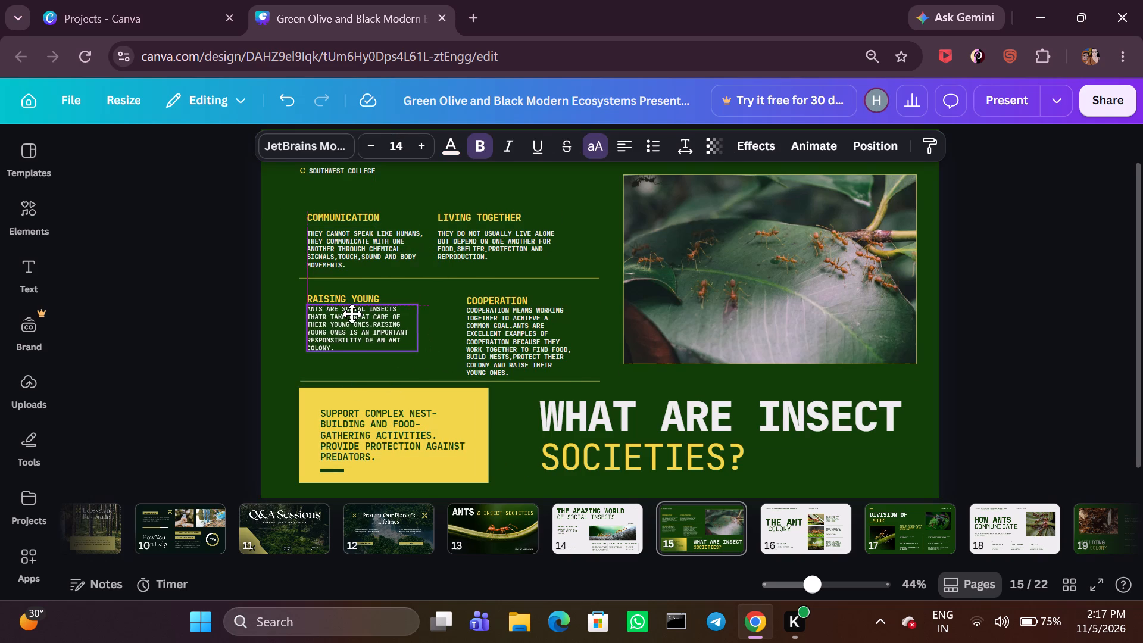
pyautogui.moveTo(352, 314); pyautogui.dragTo(352, 316)
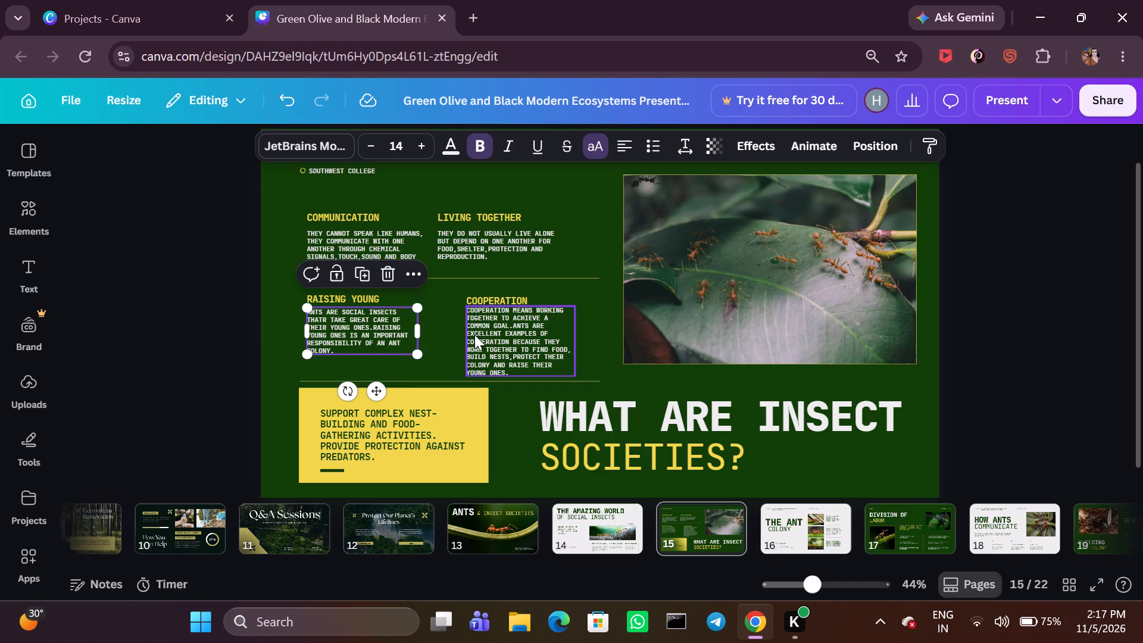
# Align the Cooperation description and its heading with the Living Together column's left edge, level with the Raising Young block.
pyautogui.moveTo(476, 335); pyautogui.dragTo(476, 338)
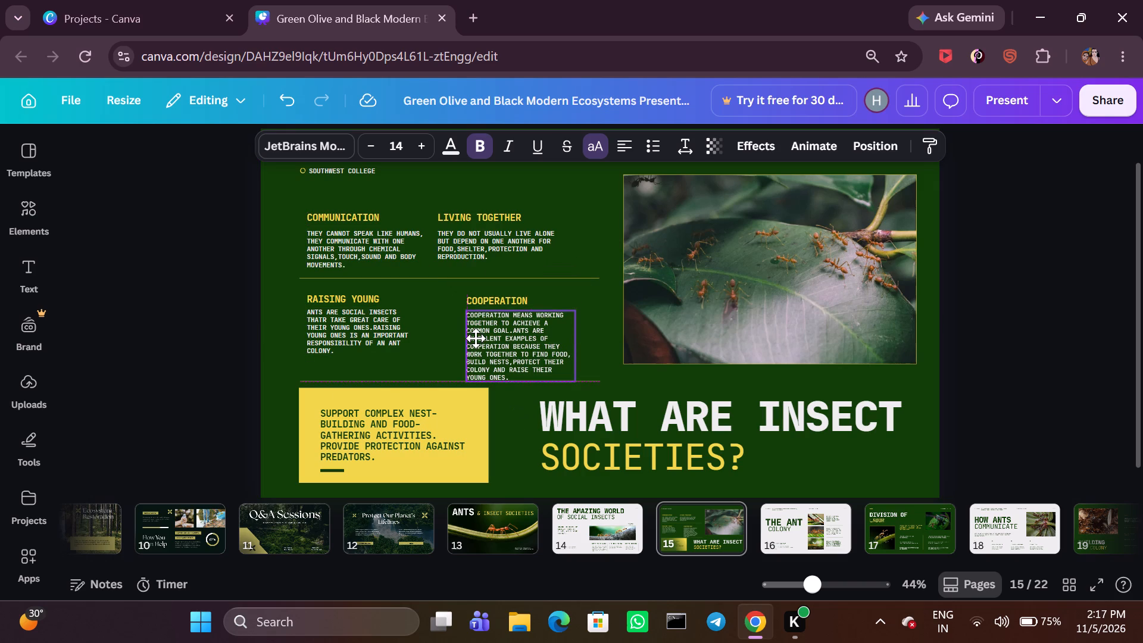
pyautogui.moveTo(476, 338); pyautogui.dragTo(477, 336)
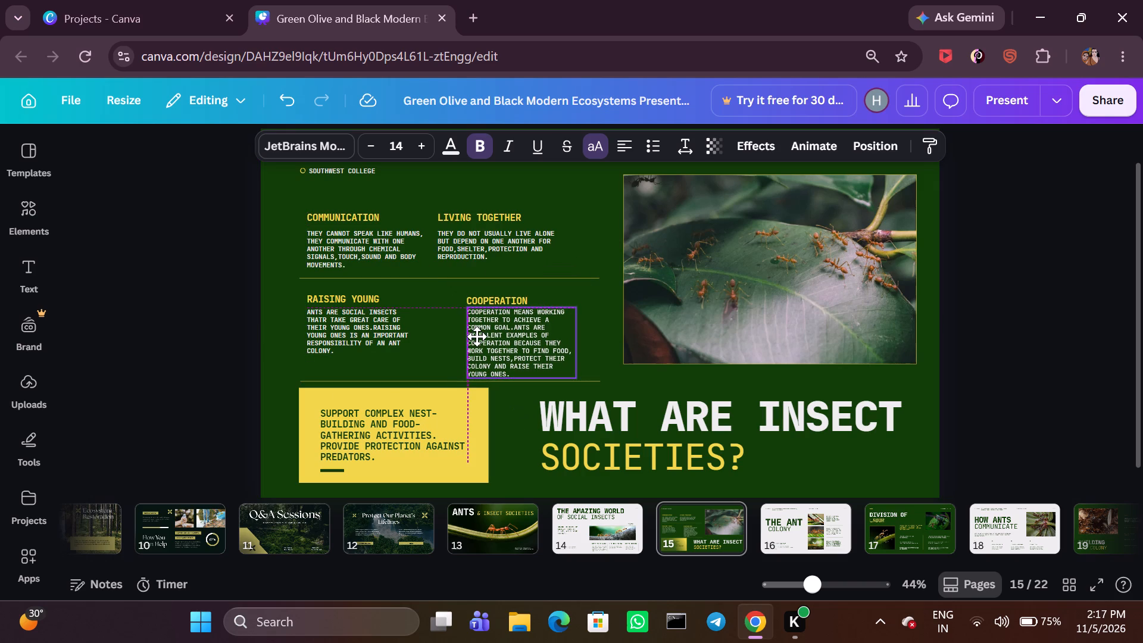
pyautogui.moveTo(477, 336); pyautogui.dragTo(463, 337)
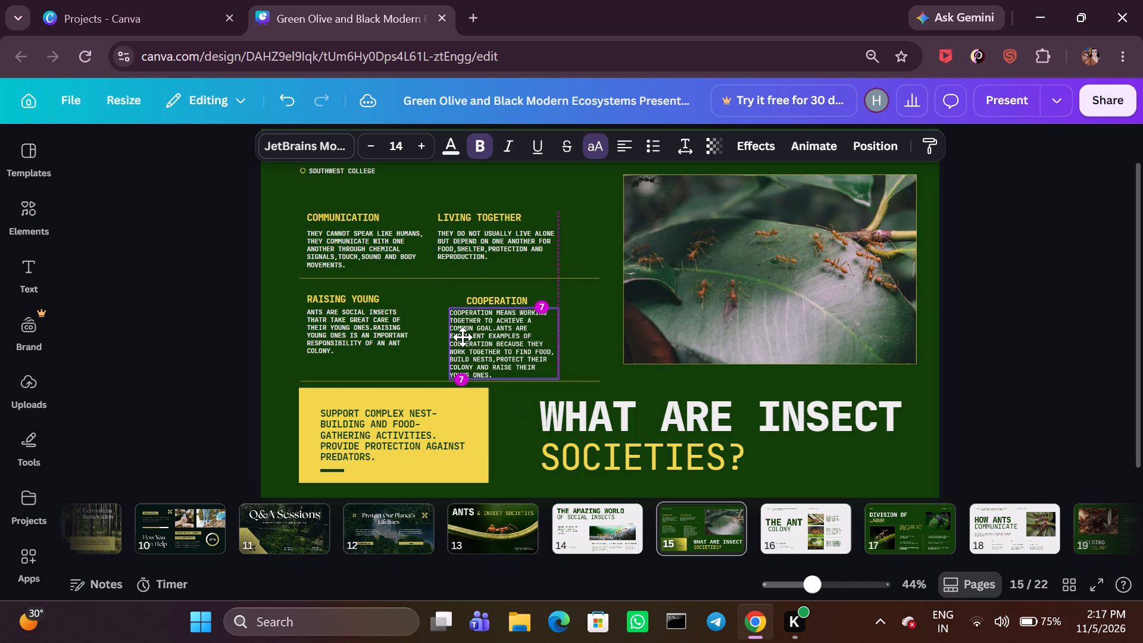
pyautogui.moveTo(463, 337); pyautogui.dragTo(455, 336)
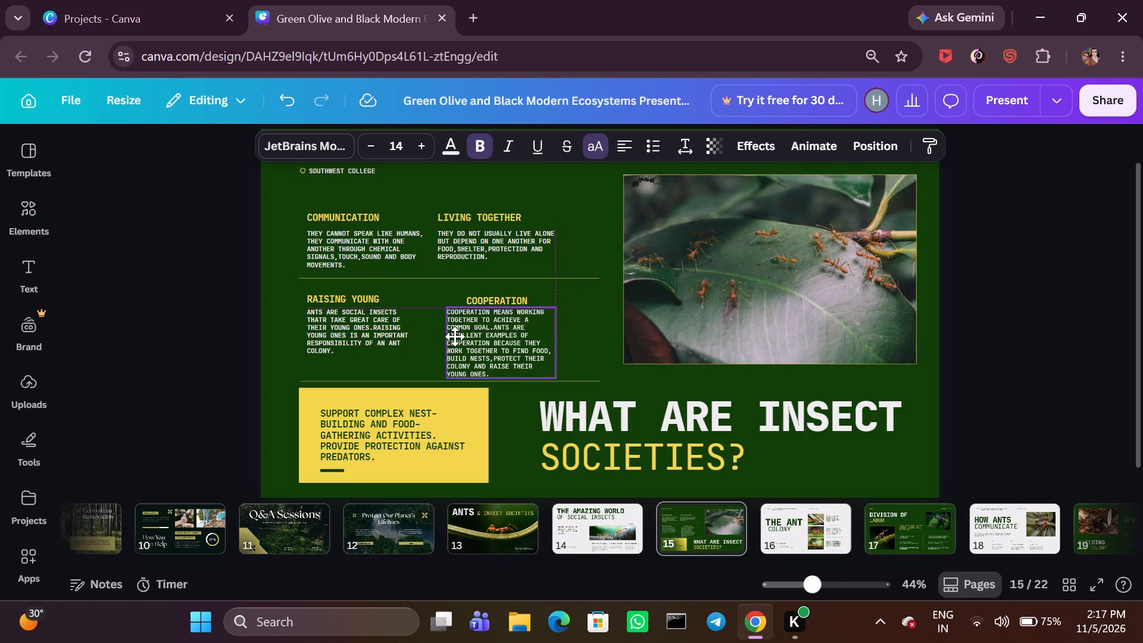
pyautogui.moveTo(455, 336); pyautogui.dragTo(448, 336)
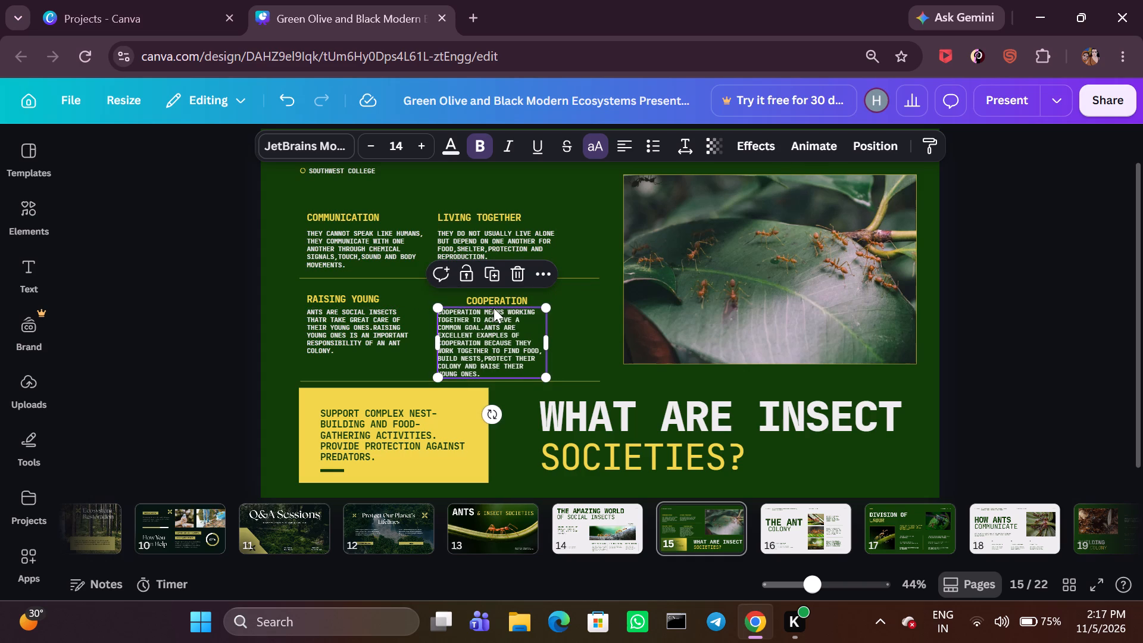
pyautogui.moveTo(495, 305); pyautogui.dragTo(474, 302)
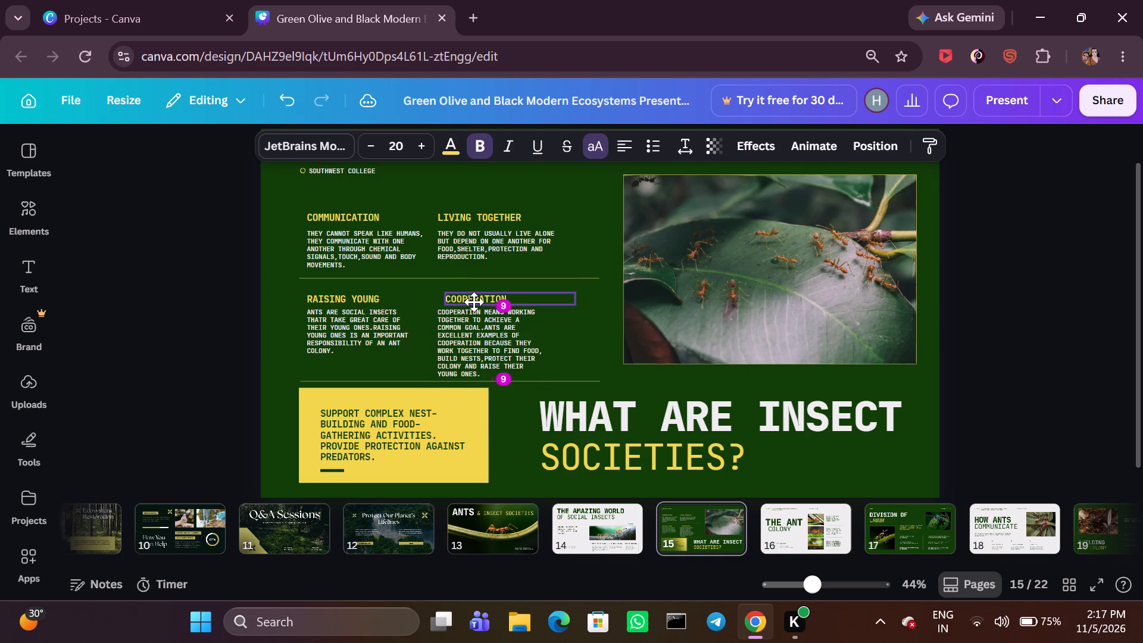
pyautogui.moveTo(474, 302); pyautogui.dragTo(466, 301)
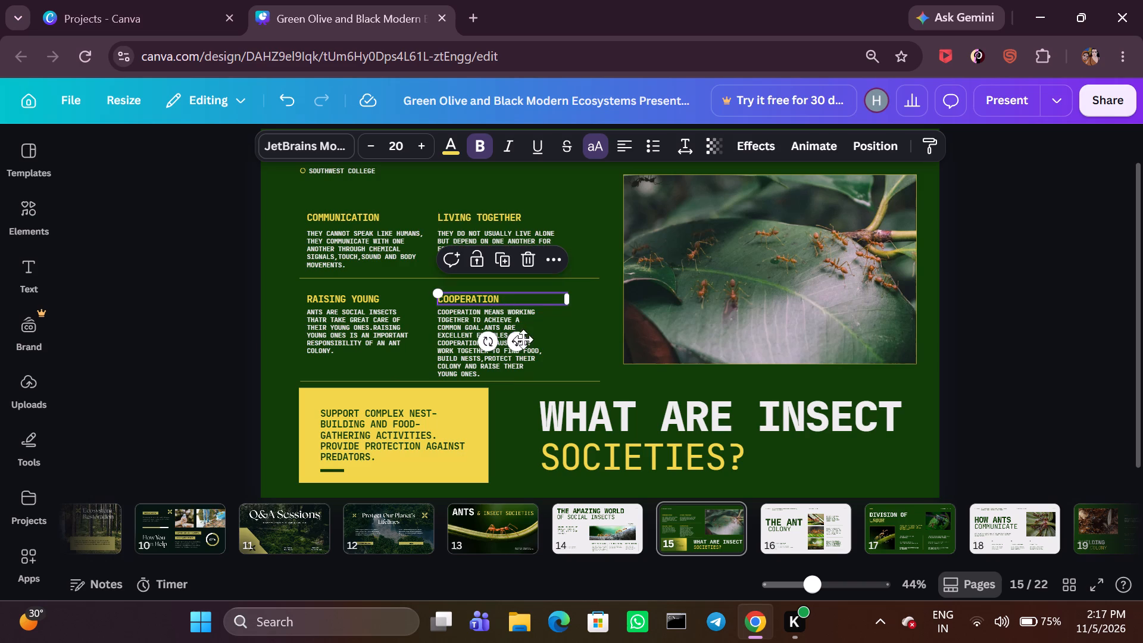
# Widen the Cooperation and Raising Young description text boxes slightly so their lines rewrap.
pyautogui.click(546, 335)
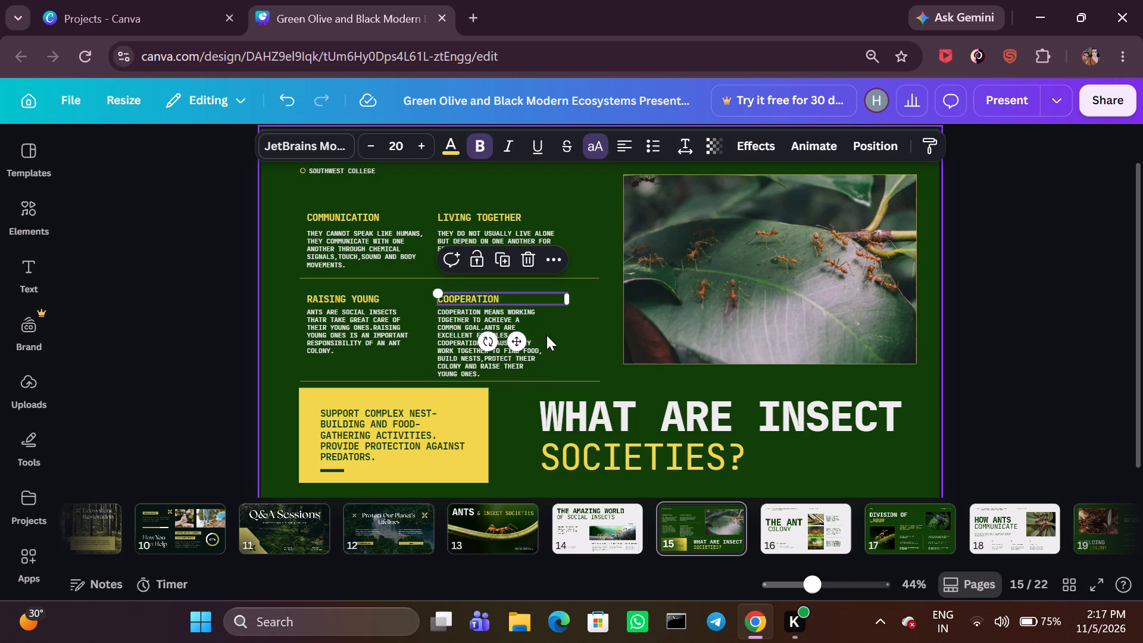
pyautogui.click(529, 339)
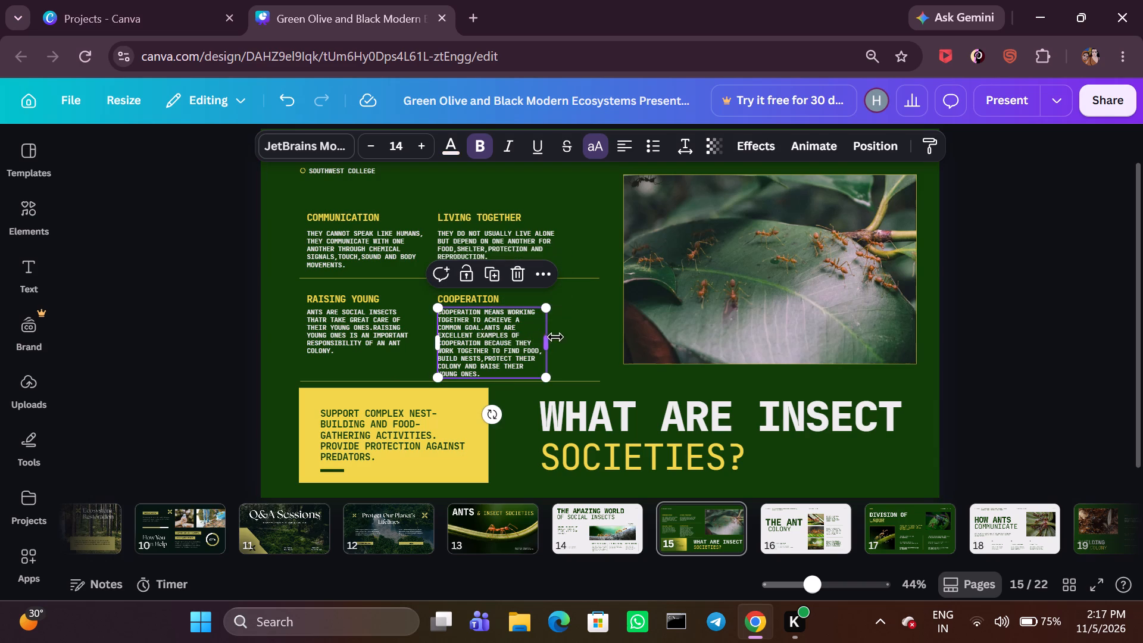
pyautogui.moveTo(548, 339); pyautogui.dragTo(564, 338)
pyautogui.click(398, 326)
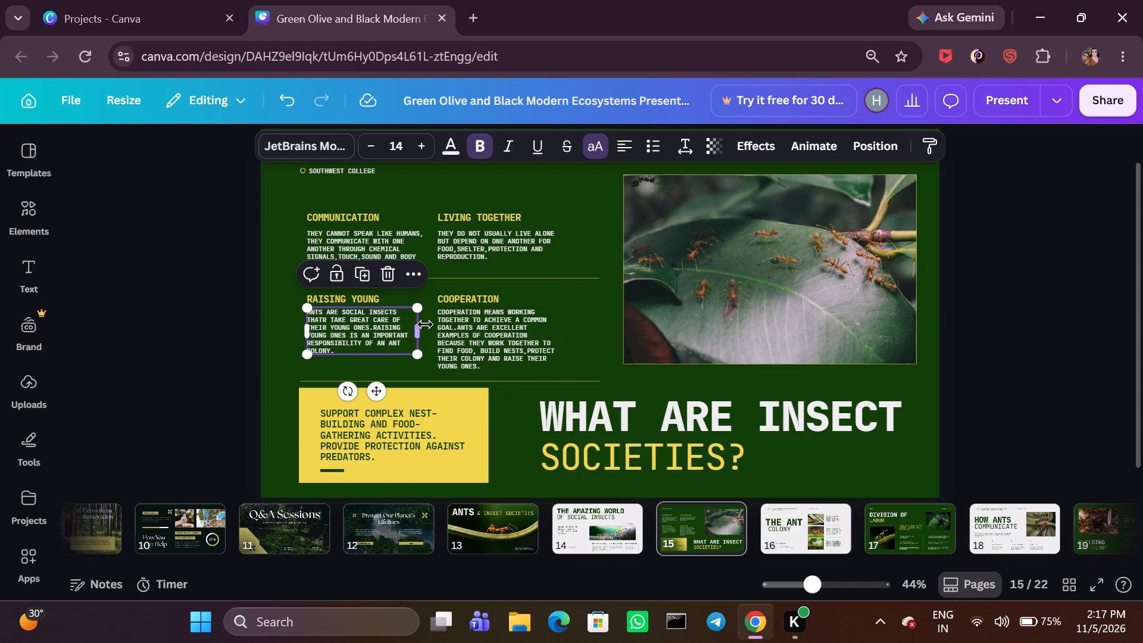
pyautogui.click(422, 331)
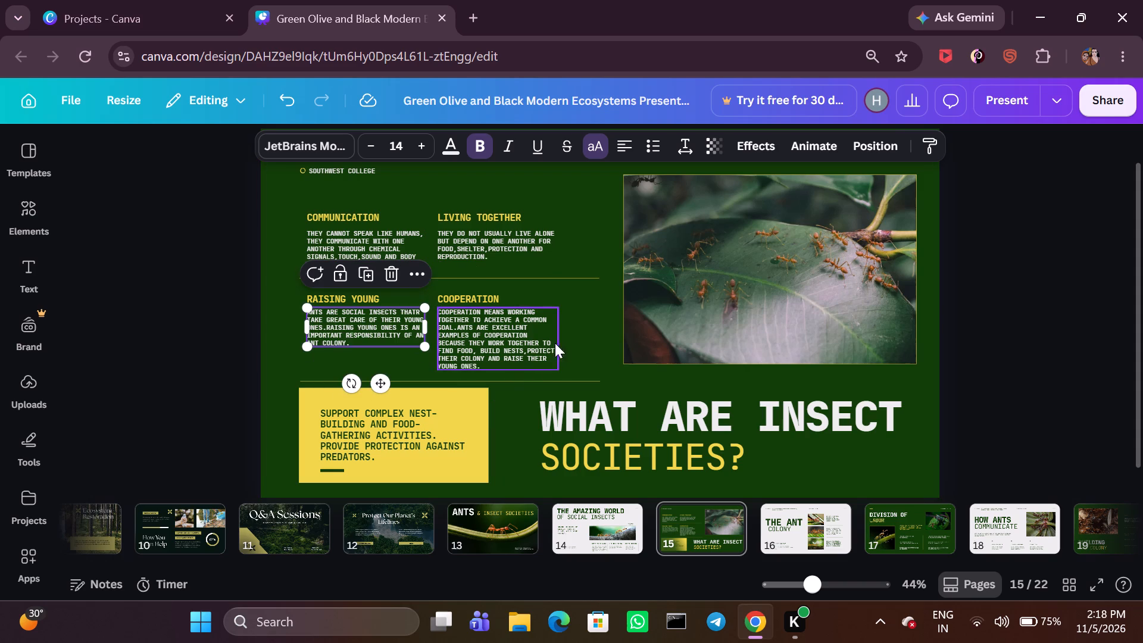
# Move the lower divider line up so it sits just beneath the Cooperation description.
pyautogui.click(496, 382)
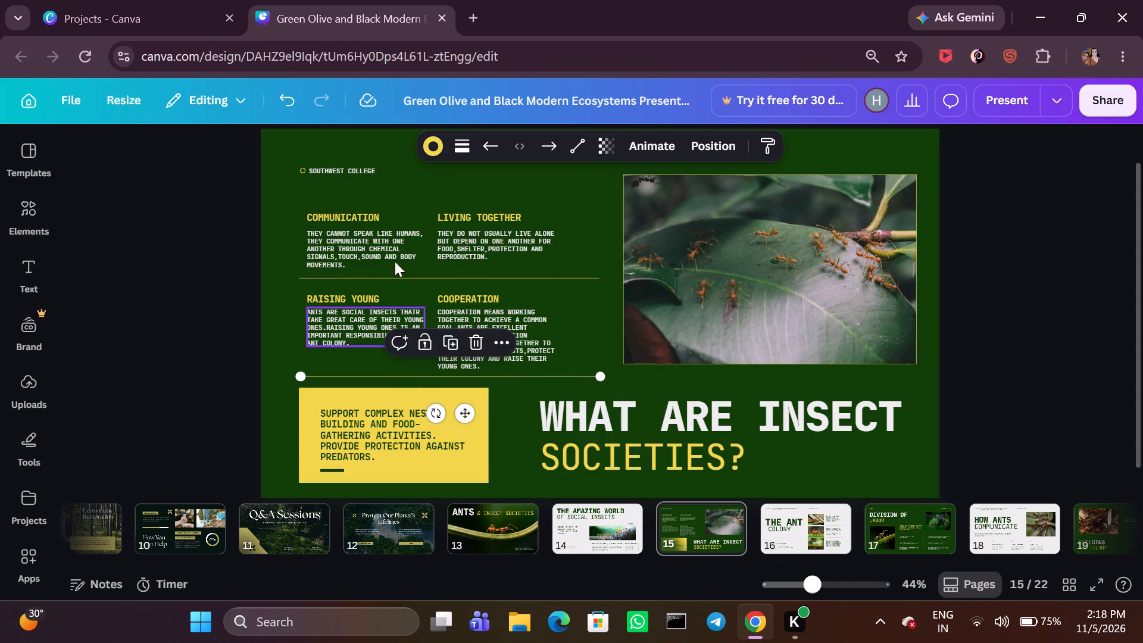
pyautogui.click(534, 374)
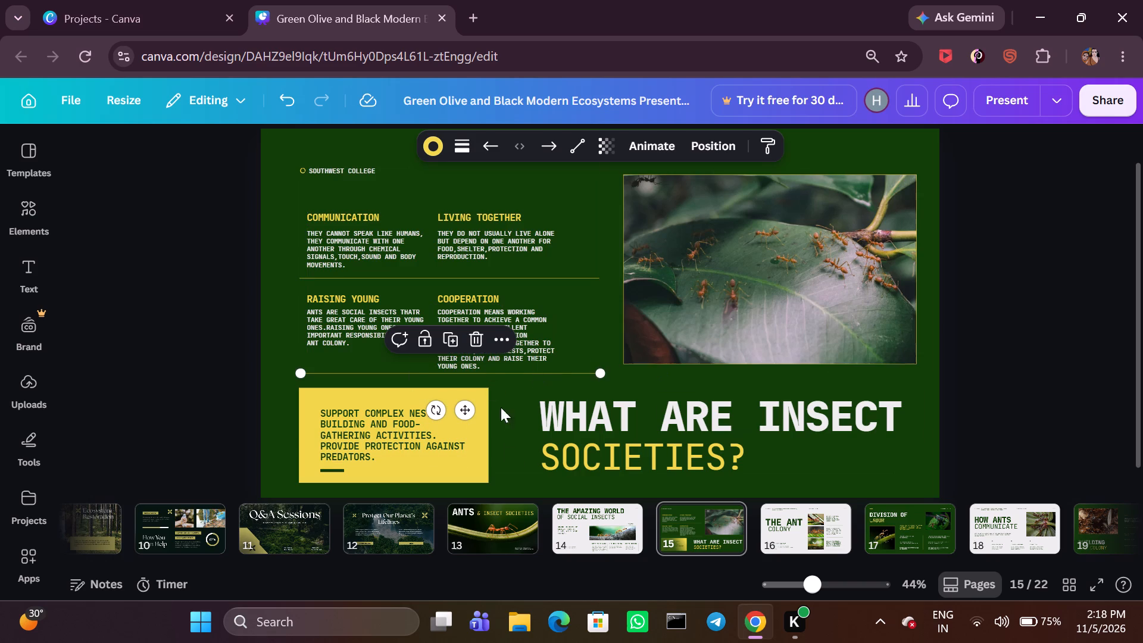
pyautogui.scroll(-3, 730, 323)
pyautogui.scroll(3, 712, 331)
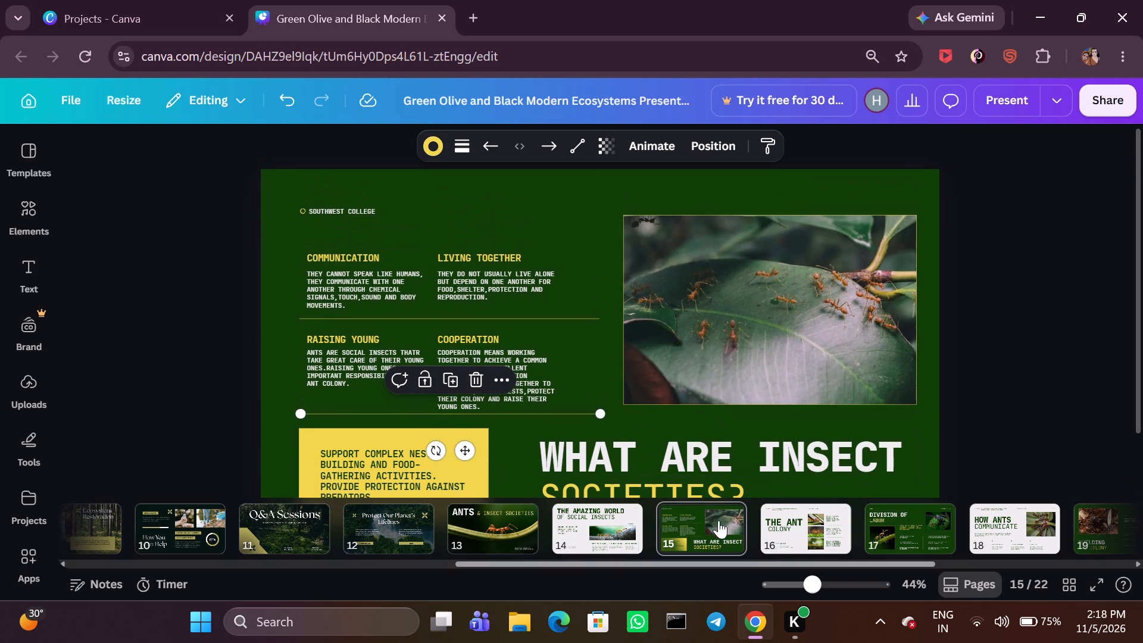
# On page 16, replace the queen description beside the top ant photo with "the queens is the".
pyautogui.click(785, 516)
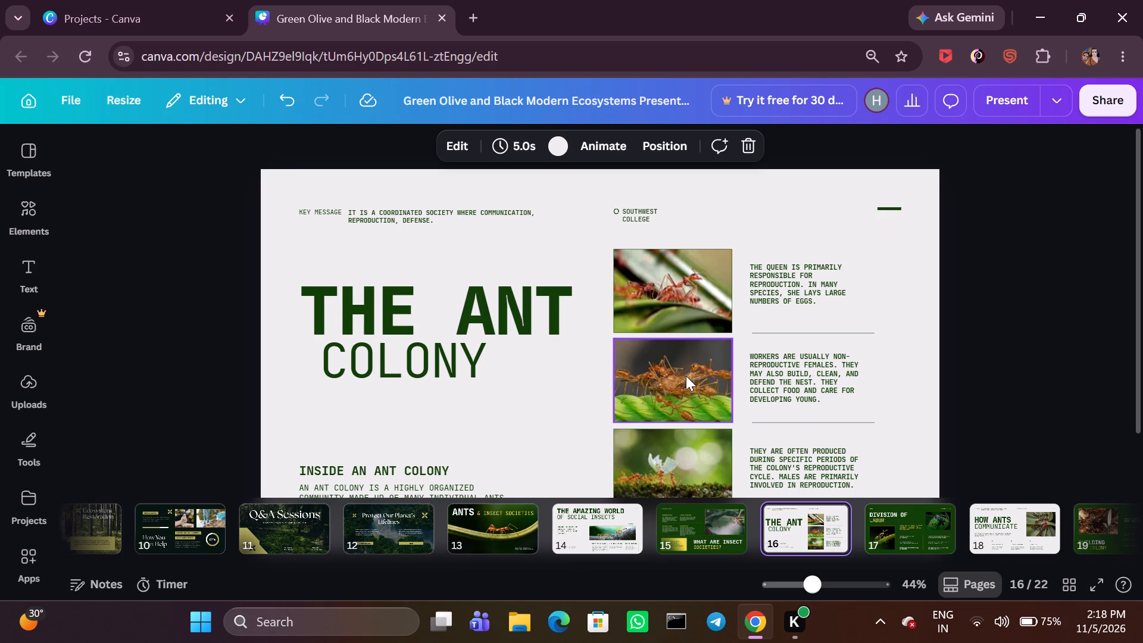
pyautogui.keyDown('ctrl'); pyautogui.scroll(4, 697, 378); pyautogui.keyUp('ctrl')
pyautogui.keyDown('ctrl'); pyautogui.scroll(-1, 834, 376); pyautogui.keyUp('ctrl')
pyautogui.keyDown('ctrl'); pyautogui.scroll(1, 966, 335); pyautogui.keyUp('ctrl')
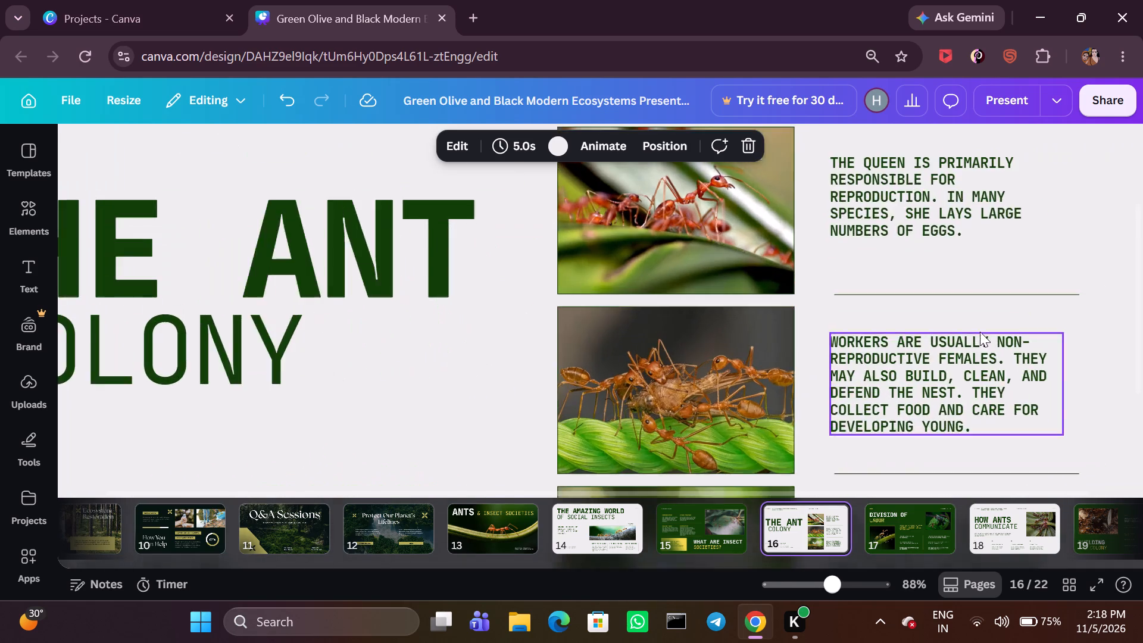
pyautogui.keyDown('ctrl'); pyautogui.scroll(1, 980, 332); pyautogui.keyUp('ctrl')
pyautogui.keyDown('ctrl'); pyautogui.scroll(-2, 972, 269); pyautogui.keyUp('ctrl')
pyautogui.keyDown('ctrl'); pyautogui.click(918, 199); pyautogui.keyUp('ctrl')
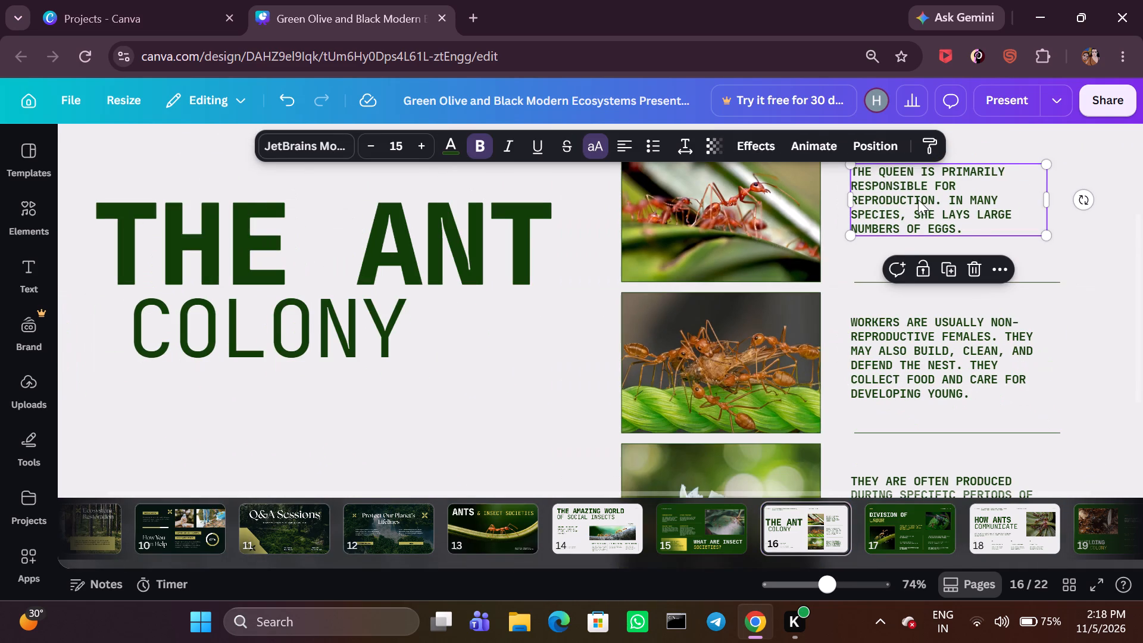
pyautogui.doubleClick(917, 199)
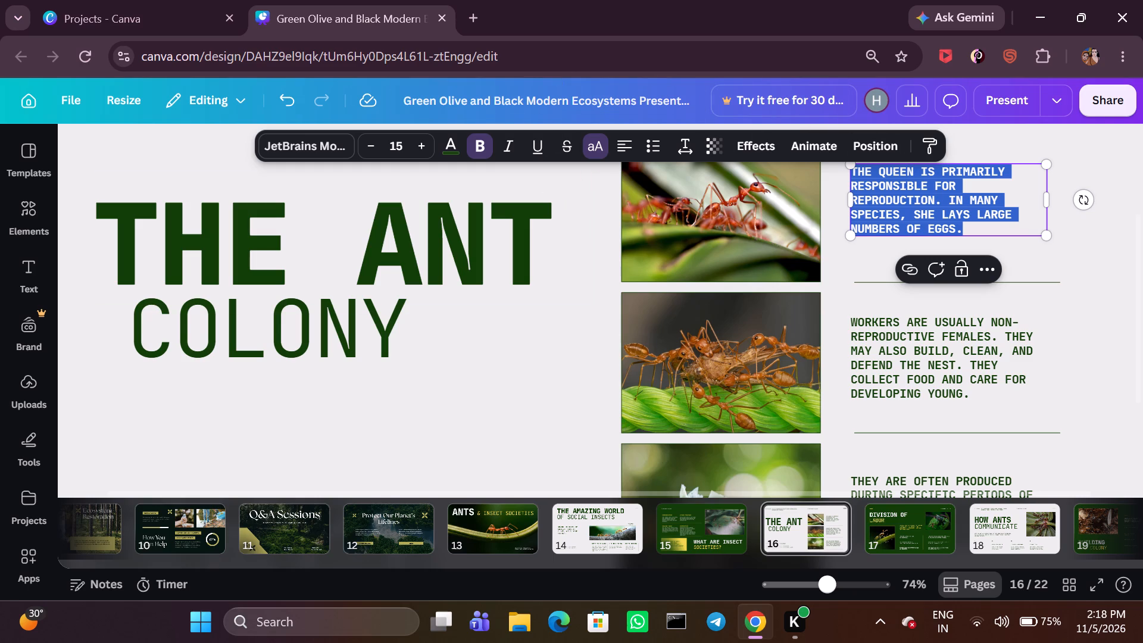
pyautogui.write('the')
pyautogui.press('space')
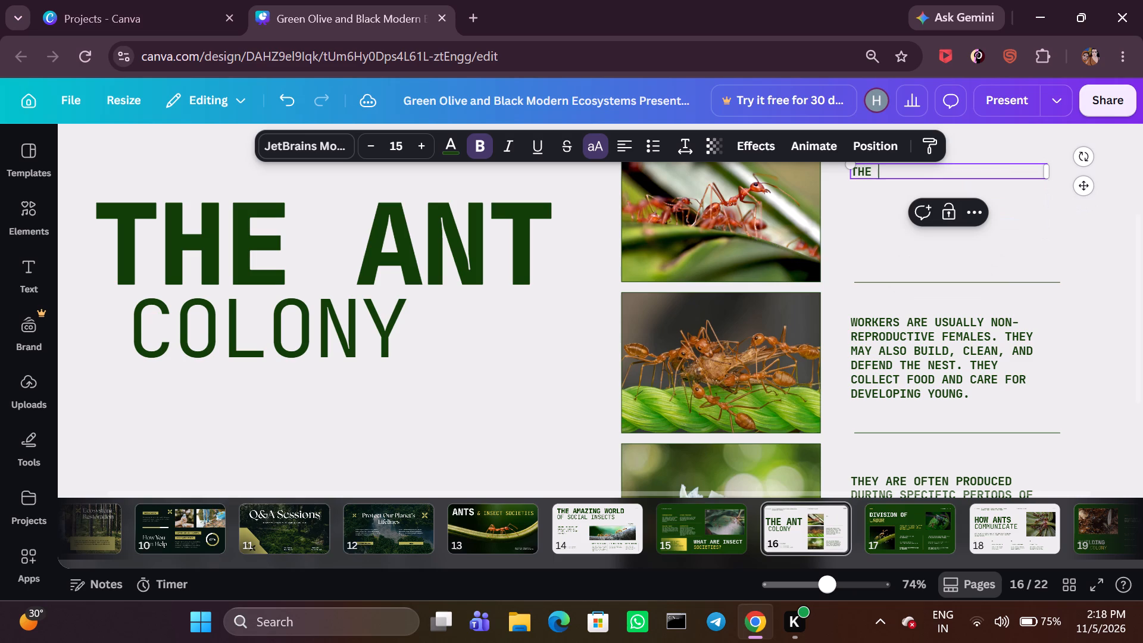
pyautogui.write('qu')
pyautogui.press('e')
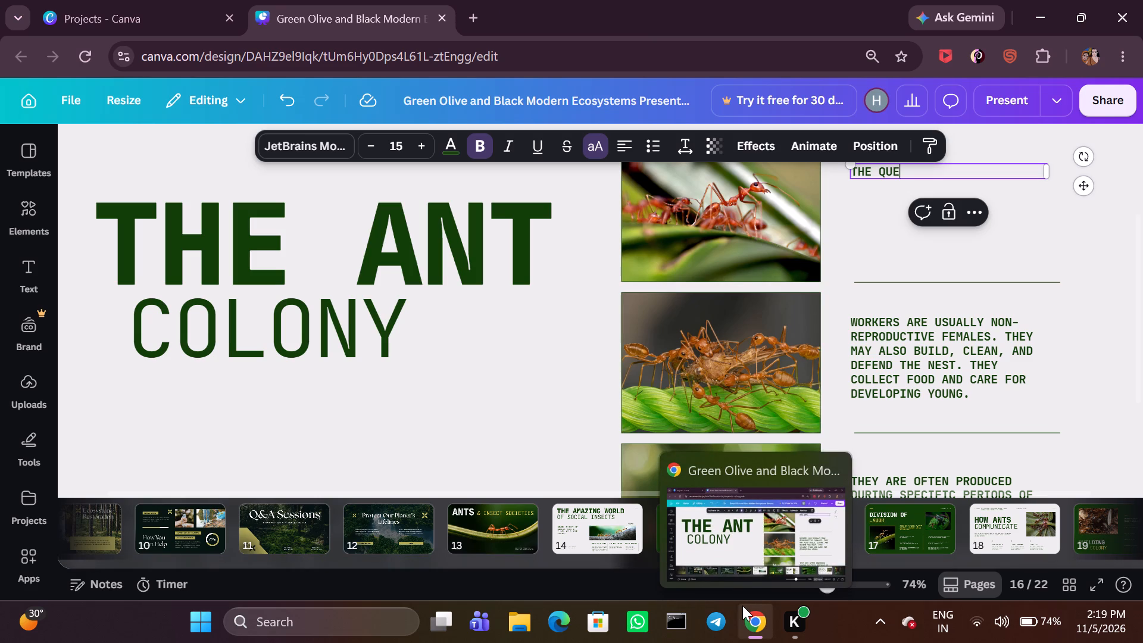
pyautogui.write('ens')
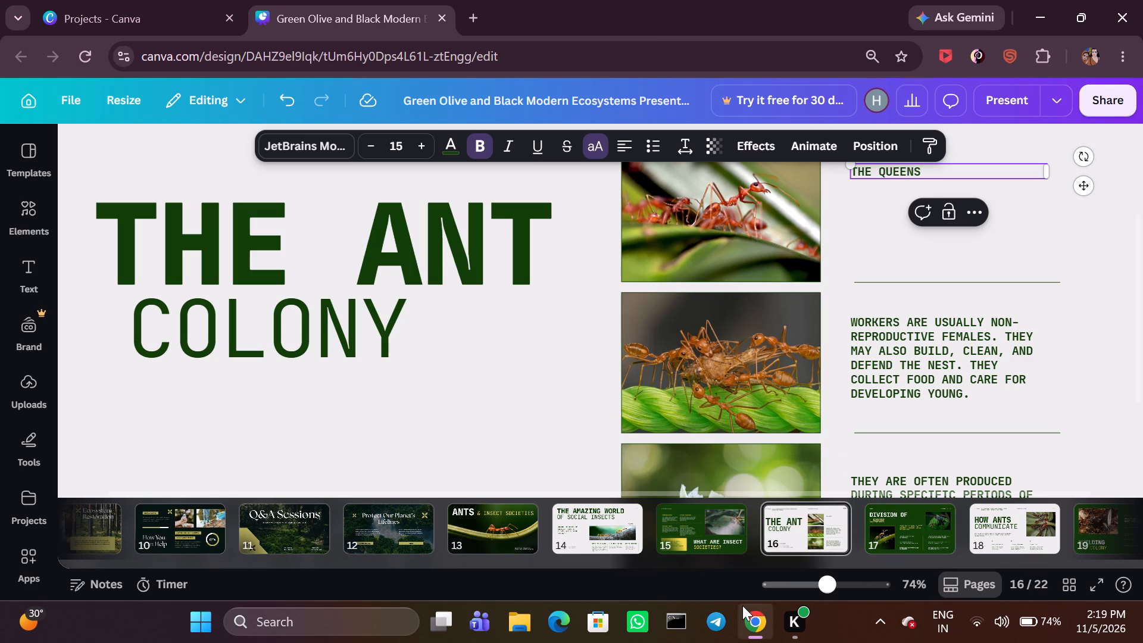
pyautogui.press('space')
pyautogui.write('is the')
pyautogui.press('space')
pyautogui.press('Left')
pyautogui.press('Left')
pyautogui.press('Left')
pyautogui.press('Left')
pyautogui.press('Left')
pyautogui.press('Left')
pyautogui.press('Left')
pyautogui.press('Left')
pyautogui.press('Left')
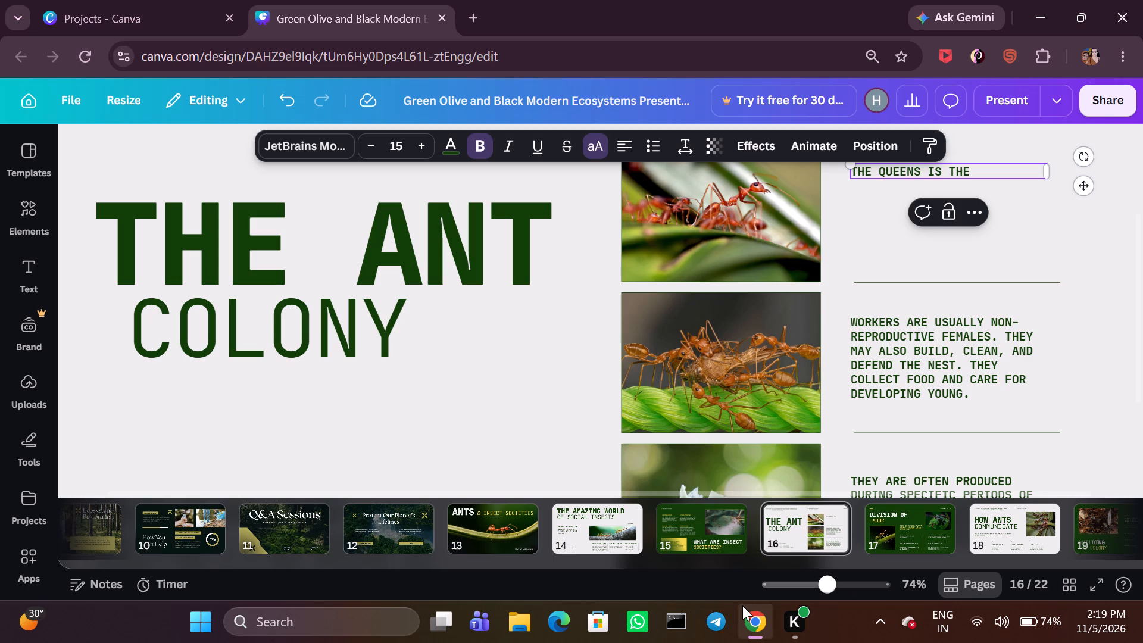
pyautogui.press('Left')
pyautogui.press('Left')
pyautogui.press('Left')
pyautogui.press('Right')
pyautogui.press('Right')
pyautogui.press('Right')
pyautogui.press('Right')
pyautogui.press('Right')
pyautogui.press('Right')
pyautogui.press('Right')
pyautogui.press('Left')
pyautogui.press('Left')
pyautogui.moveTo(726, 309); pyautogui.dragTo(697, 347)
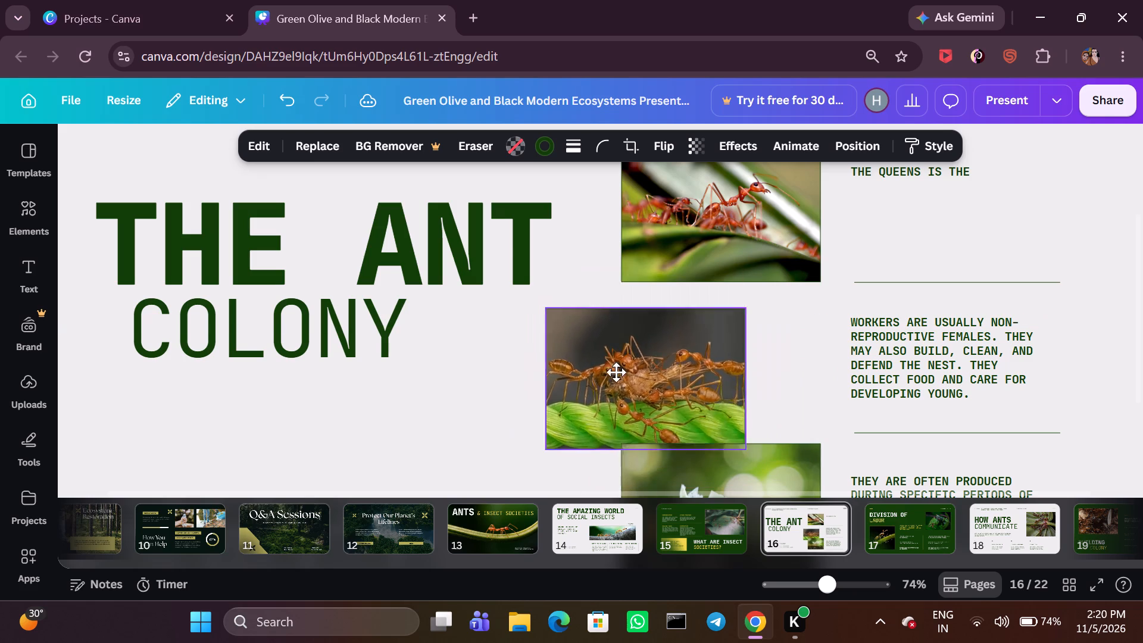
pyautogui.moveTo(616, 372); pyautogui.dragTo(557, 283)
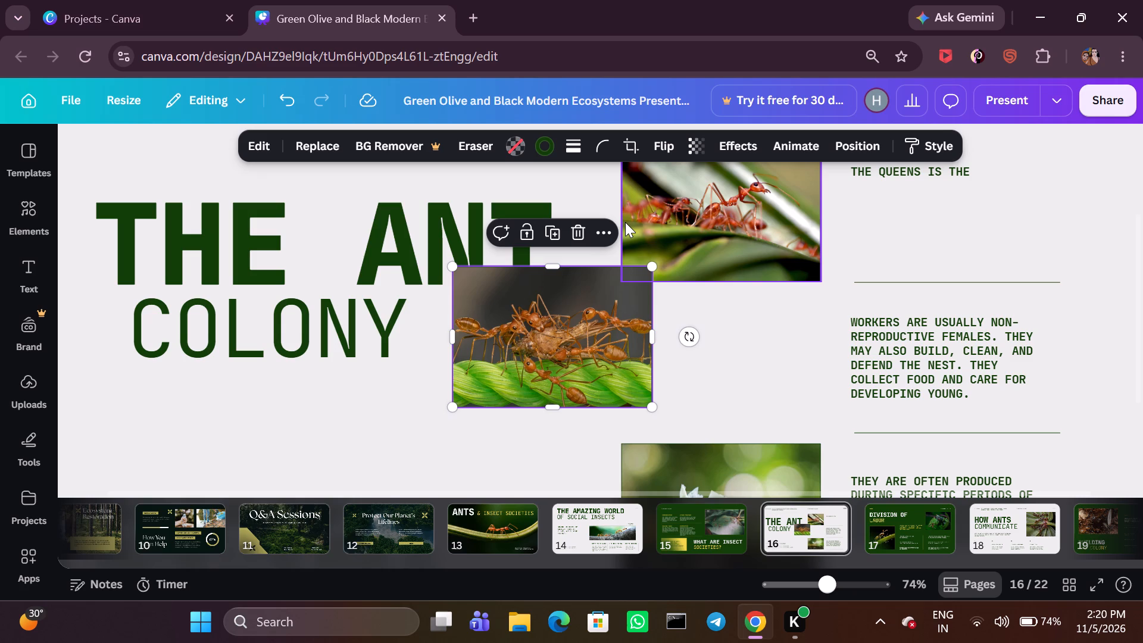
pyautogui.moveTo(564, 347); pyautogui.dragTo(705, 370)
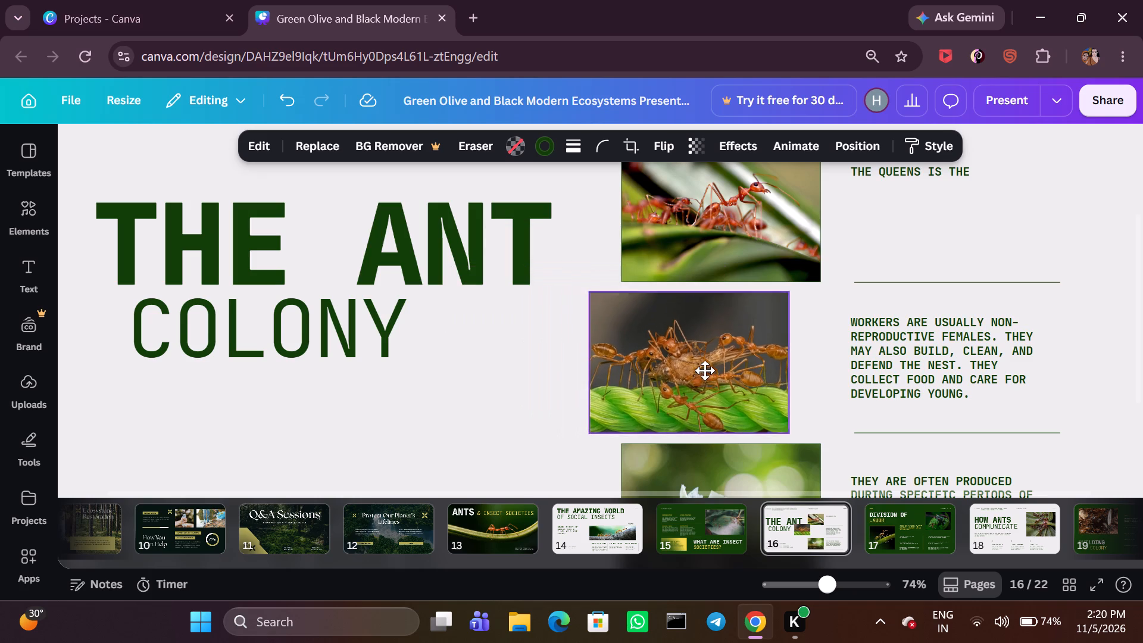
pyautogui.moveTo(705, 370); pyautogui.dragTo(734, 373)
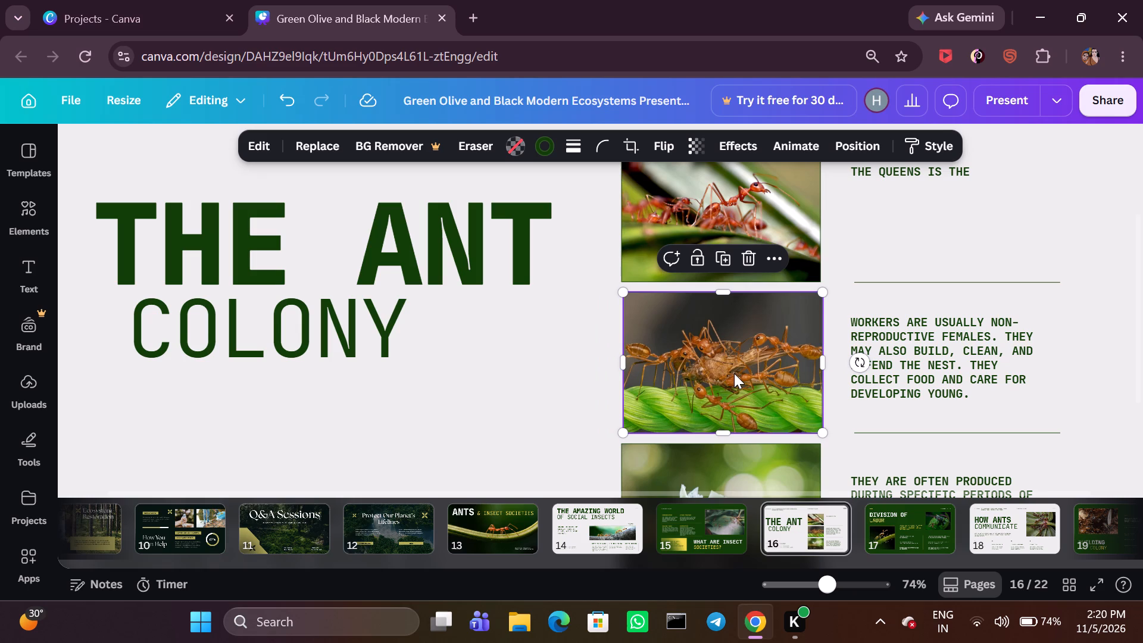
# Continue the queen description beside the top ant photo with "the main reproduction".
pyautogui.click(924, 169)
pyautogui.click(986, 171)
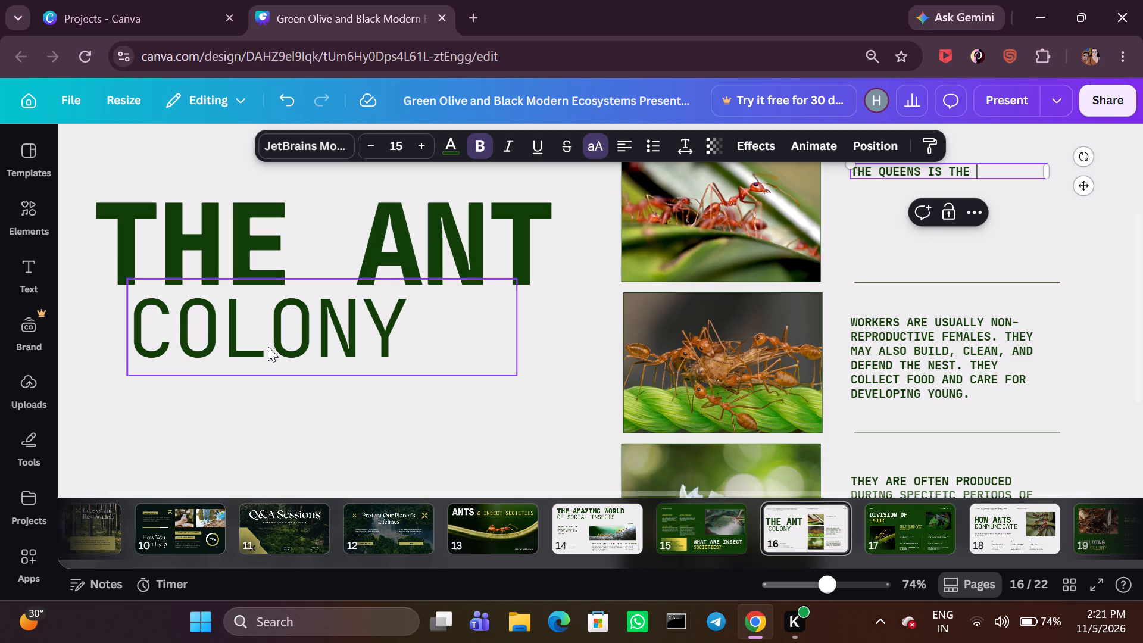
pyautogui.press('space')
pyautogui.press('space')
pyautogui.write('the')
pyautogui.press('space')
pyautogui.press('space')
pyautogui.press('BackSpace')
pyautogui.write('main')
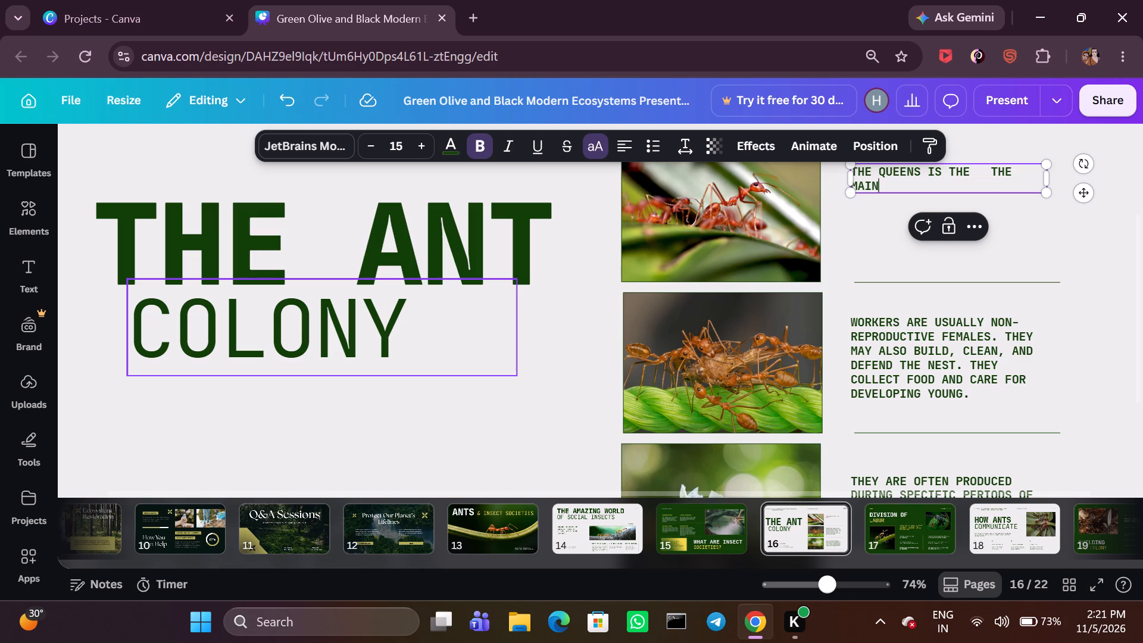
pyautogui.press('space')
pyautogui.write('re')
pyautogui.write('production')
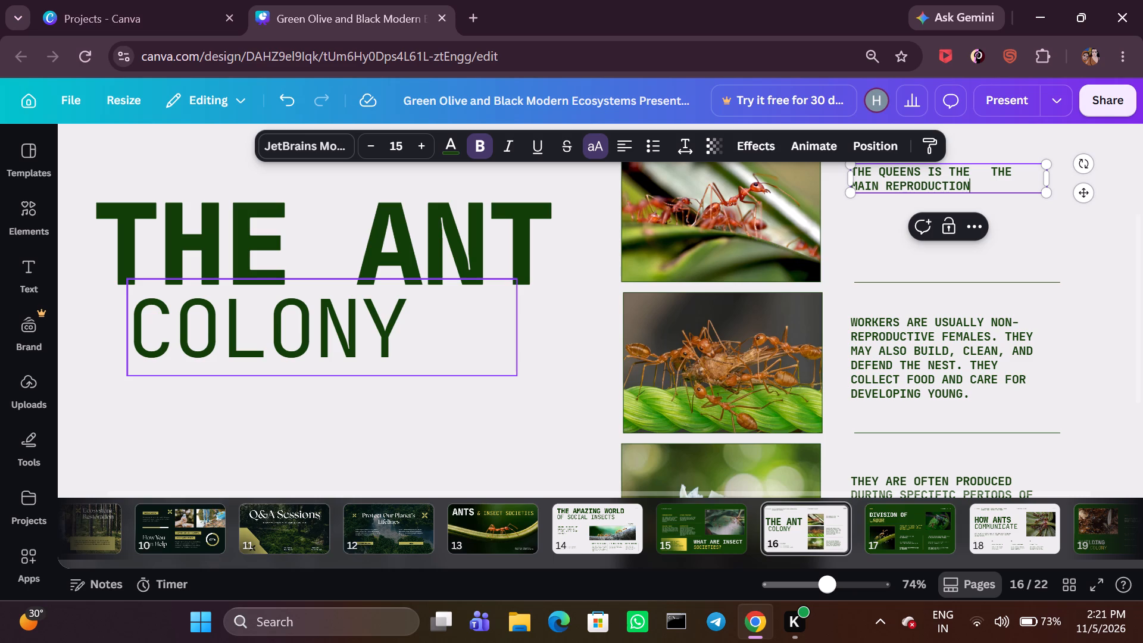
# Change the last word of the queen description to "reproductive".
pyautogui.press('BackSpace')
pyautogui.press('BackSpace')
pyautogui.press('space')
pyautogui.write('v')
pyautogui.press('BackSpace')
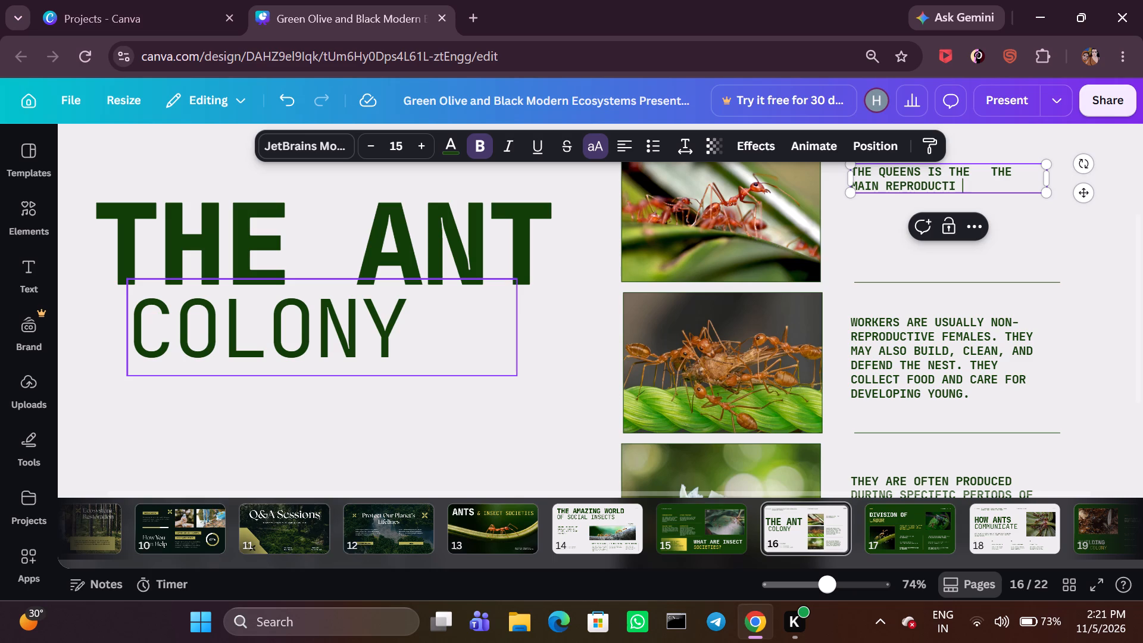
pyautogui.press('BackSpace')
pyautogui.write('ve')
# Continue the queen description beside the top ant photo with "female of the colony,".
pyautogui.press('space')
pyautogui.write('females')
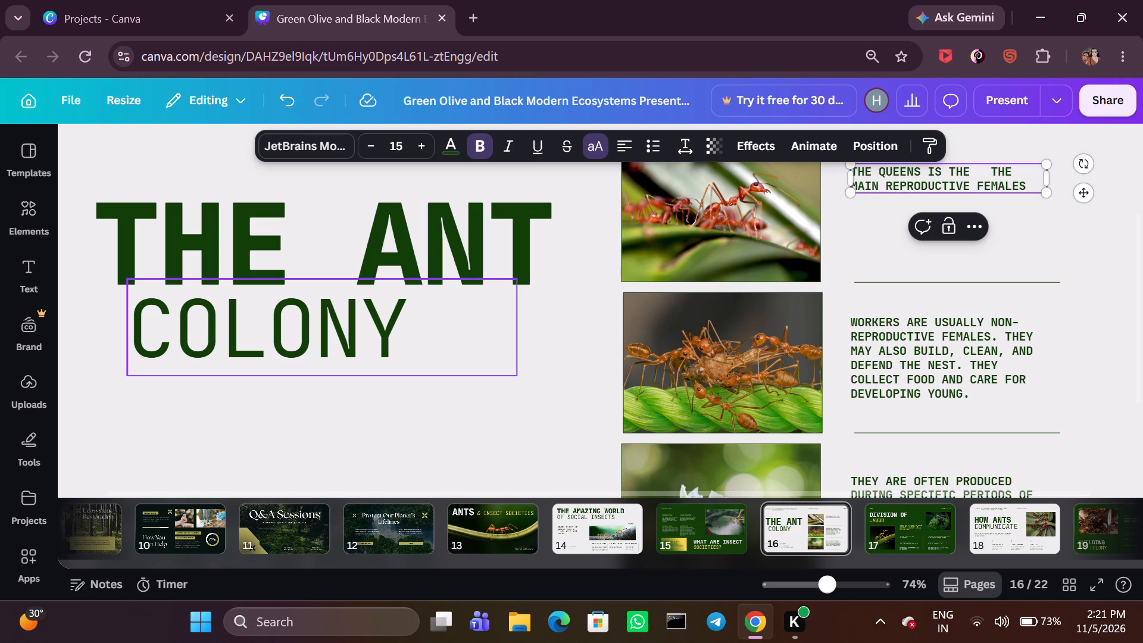
pyautogui.press('BackSpace')
pyautogui.press('space')
pyautogui.press('space')
pyautogui.write('of')
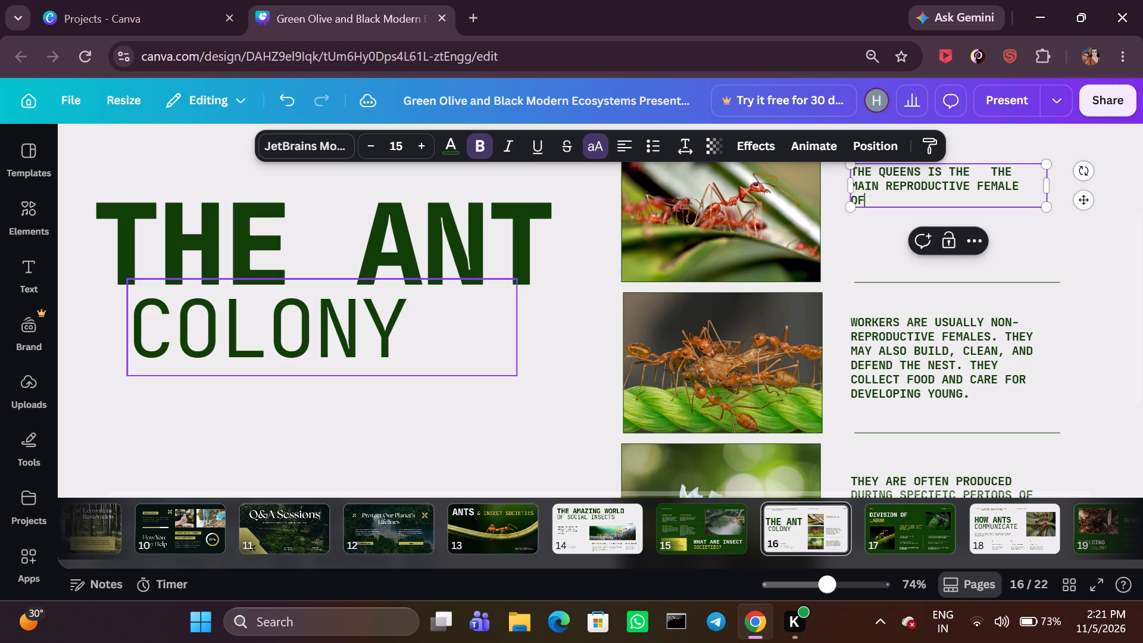
pyautogui.press('space')
pyautogui.press('space')
pyautogui.write('th')
pyautogui.write('e')
pyautogui.press('space')
pyautogui.write('colony')
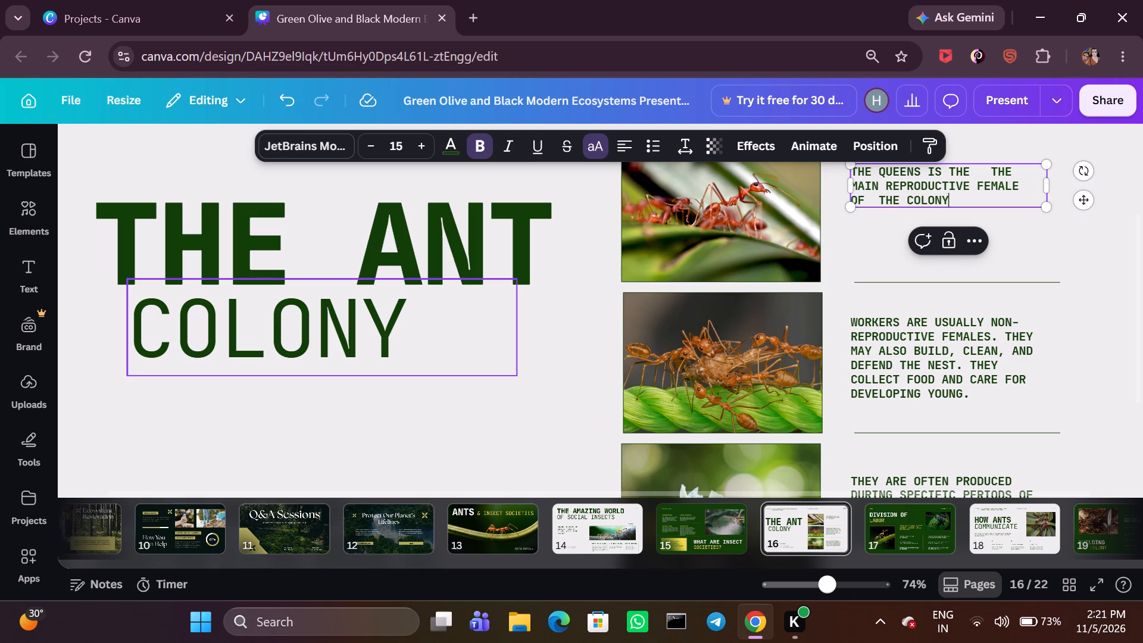
pyautogui.press(',')
# Add "her primary job is to lay eggs," to the end of the queen description.
pyautogui.write('her')
pyautogui.press('space')
pyautogui.write('primary job is')
pyautogui.press('space')
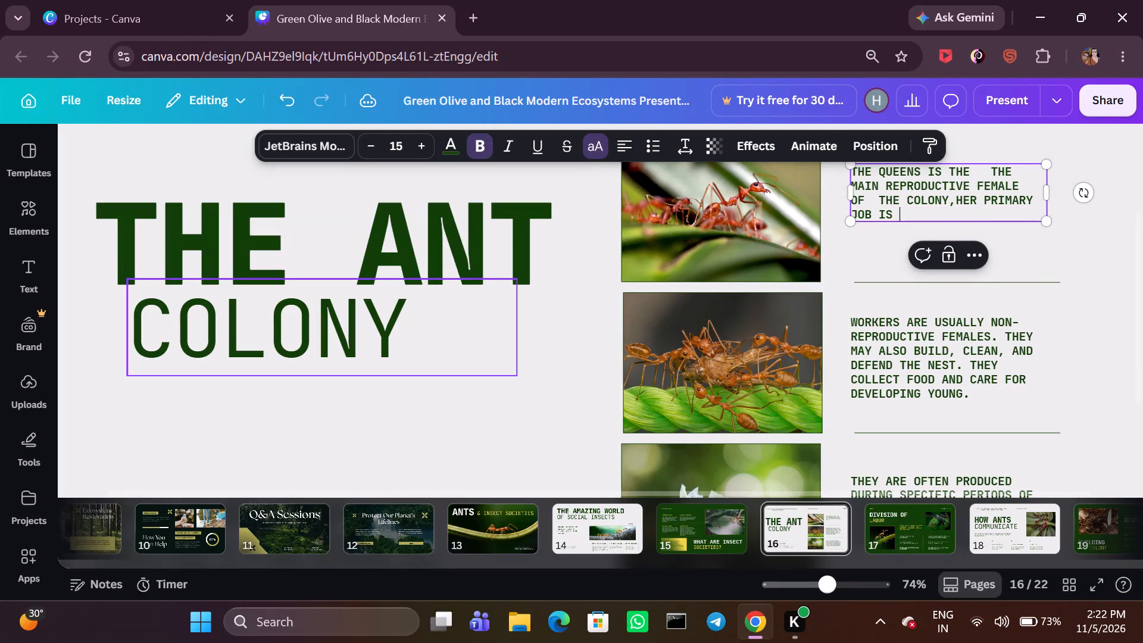
pyautogui.write('to lay')
pyautogui.press('space')
pyautogui.press('e')
pyautogui.write('ggs')
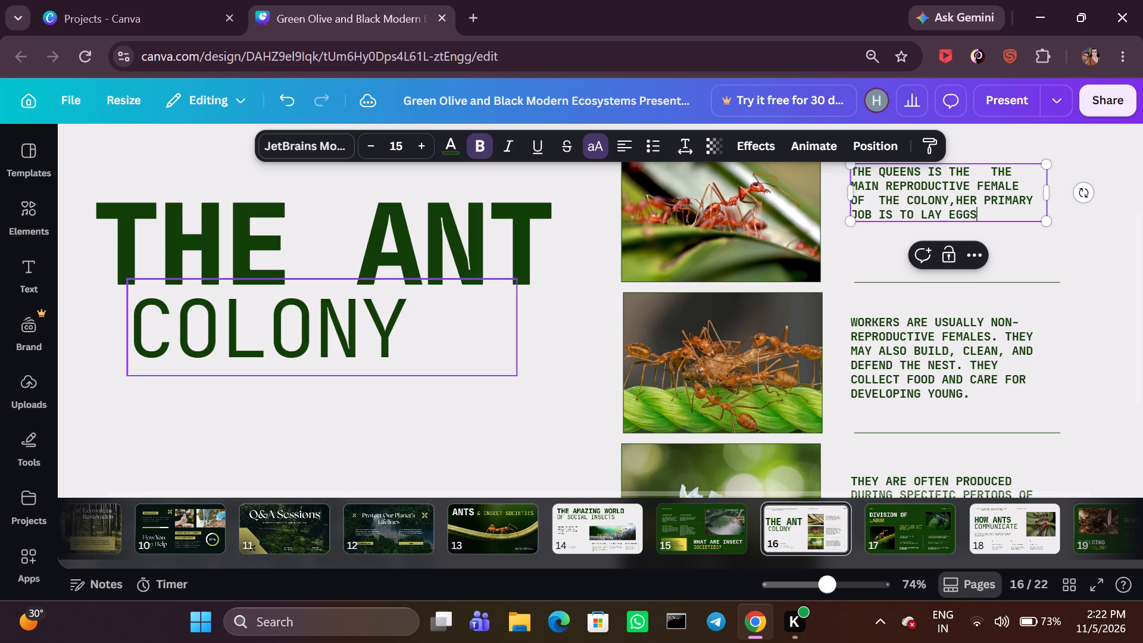
pyautogui.press(',')
# Extend the queen description with "she helps maintain".
pyautogui.press('space')
pyautogui.write('she hep')
pyautogui.press('BackSpace')
pyautogui.write('lps')
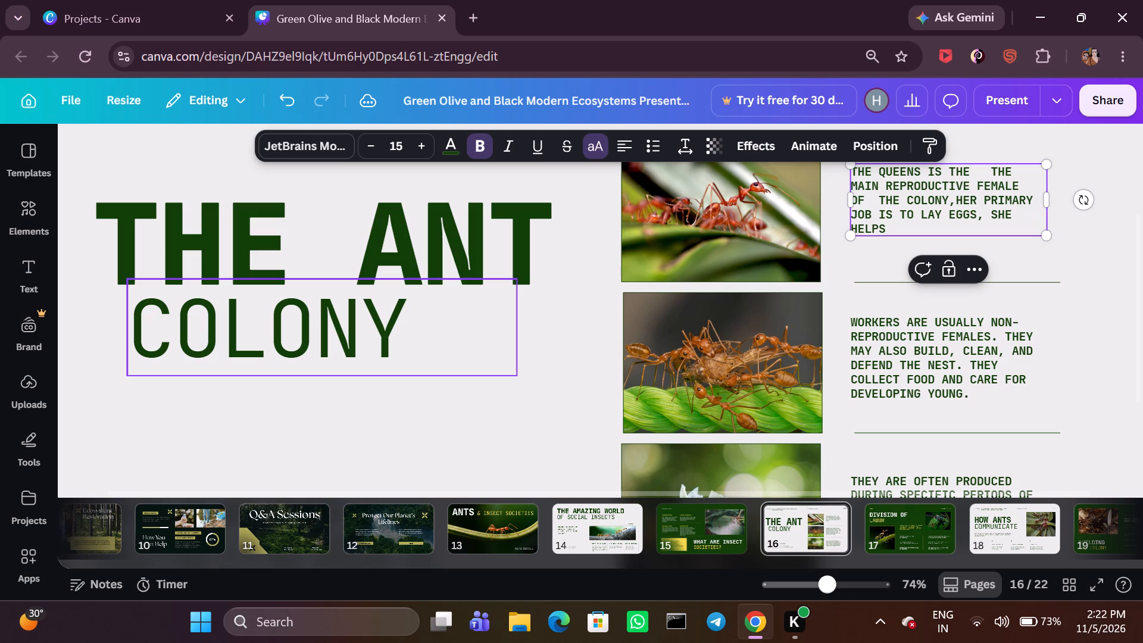
pyautogui.press('space')
pyautogui.write('ma')
pyautogui.write('in')
pyautogui.write('te')
pyautogui.press('BackSpace')
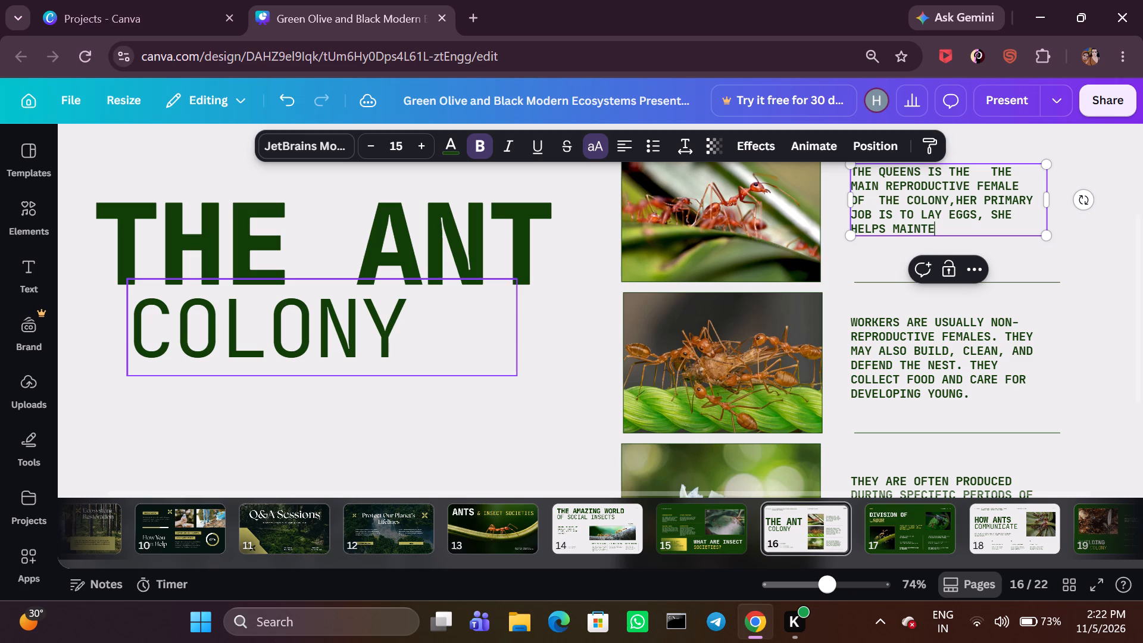
pyautogui.press('s')
pyautogui.press('BackSpace')
pyautogui.press('a')
pyautogui.write('in')
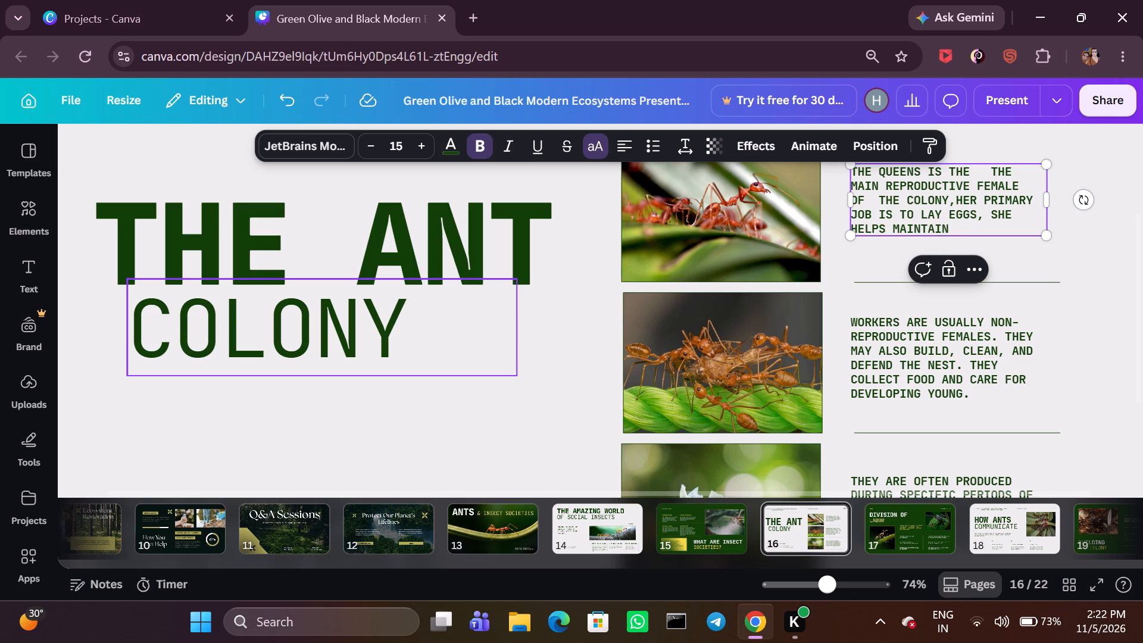